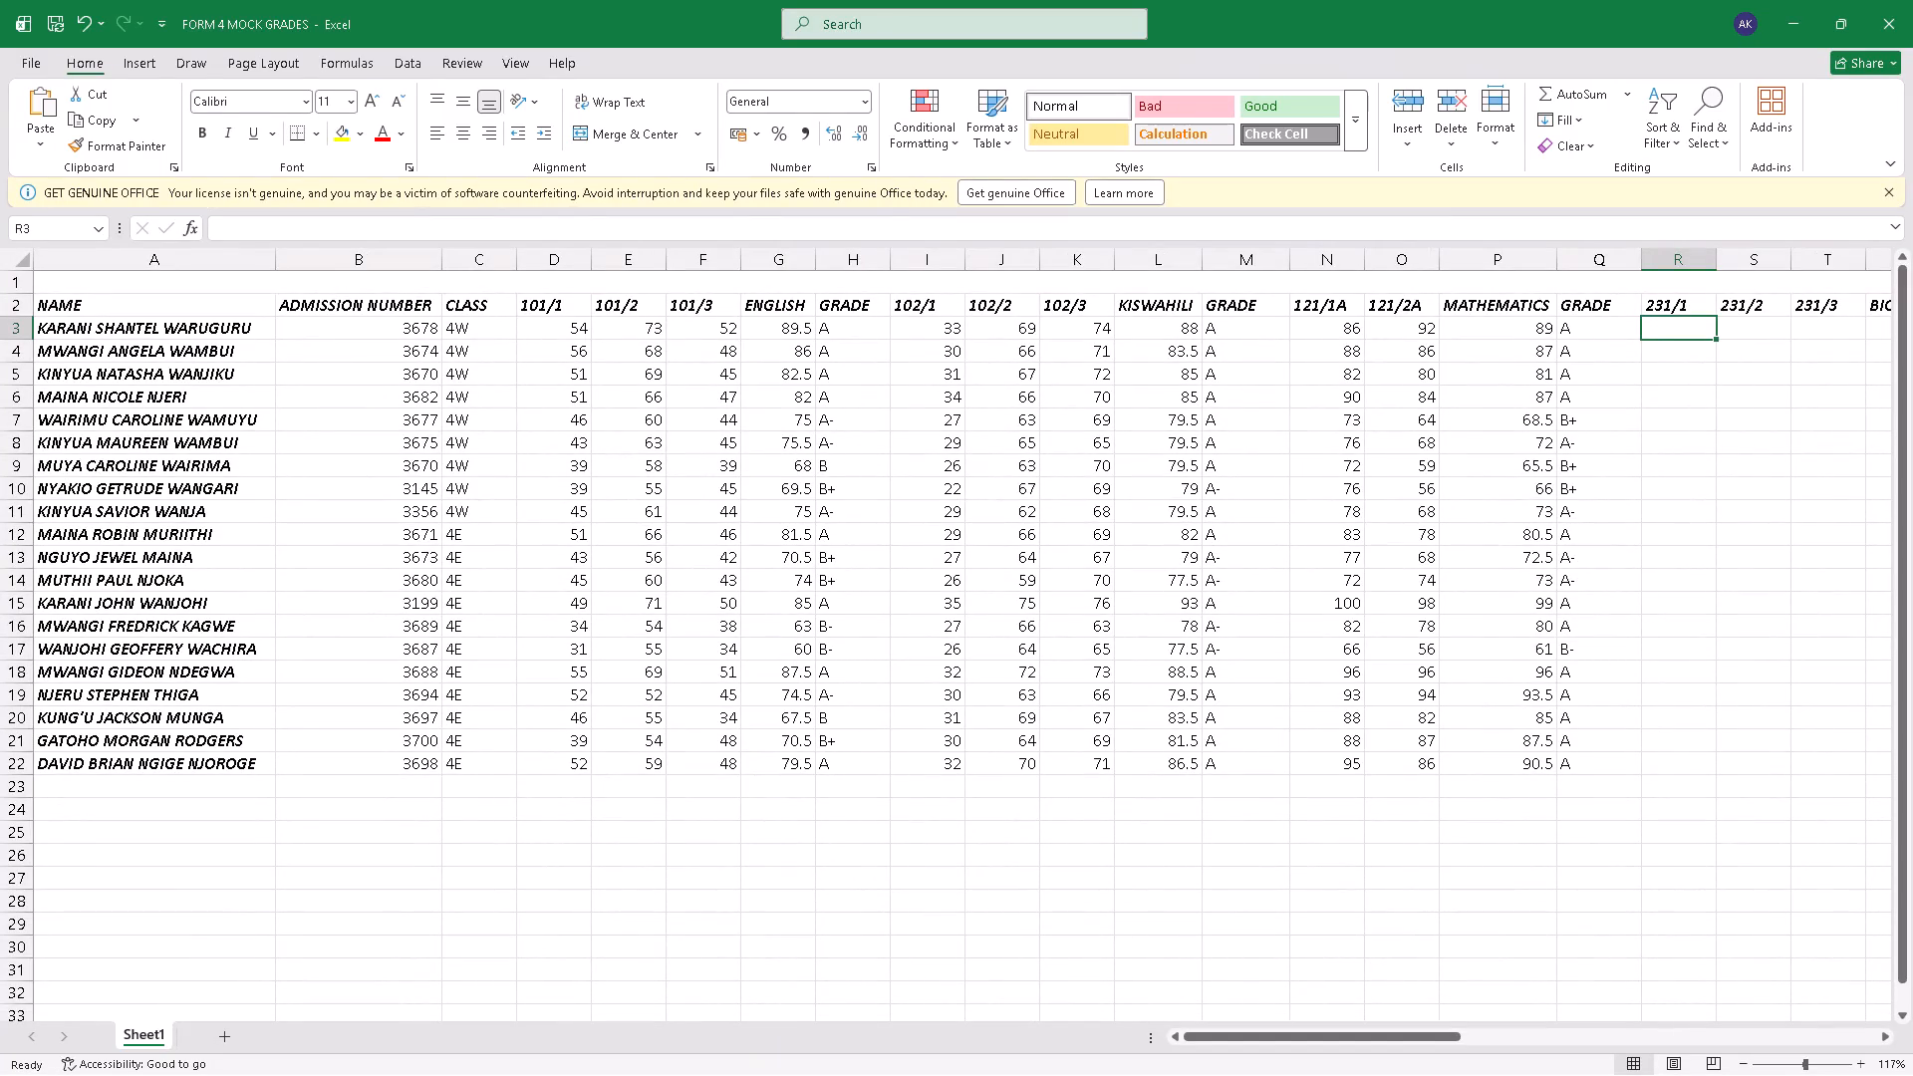
# Make the whole Kiswahili block bold, from the 102/1 column through its GRADE column, cells I2:M23.
pyautogui.click(954, 308)
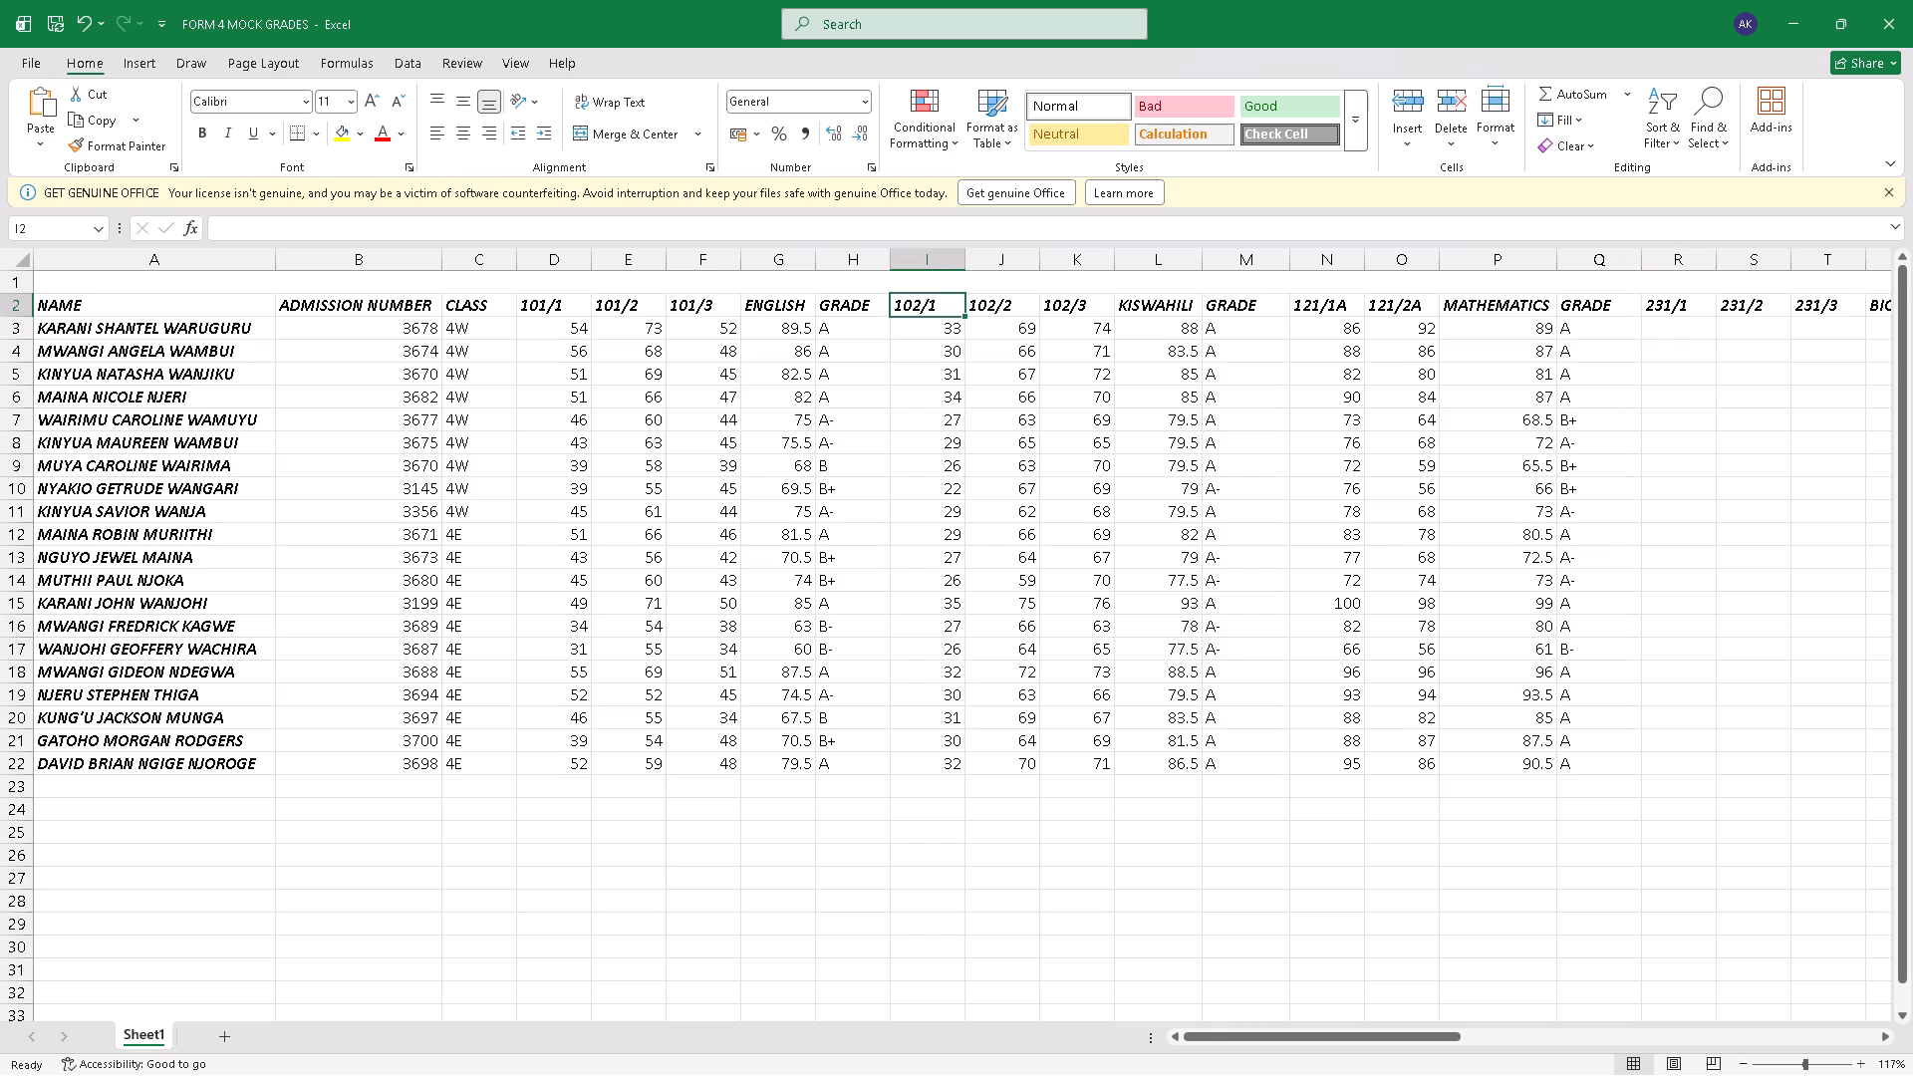
pyautogui.moveTo(954, 308); pyautogui.dragTo(1096, 417)
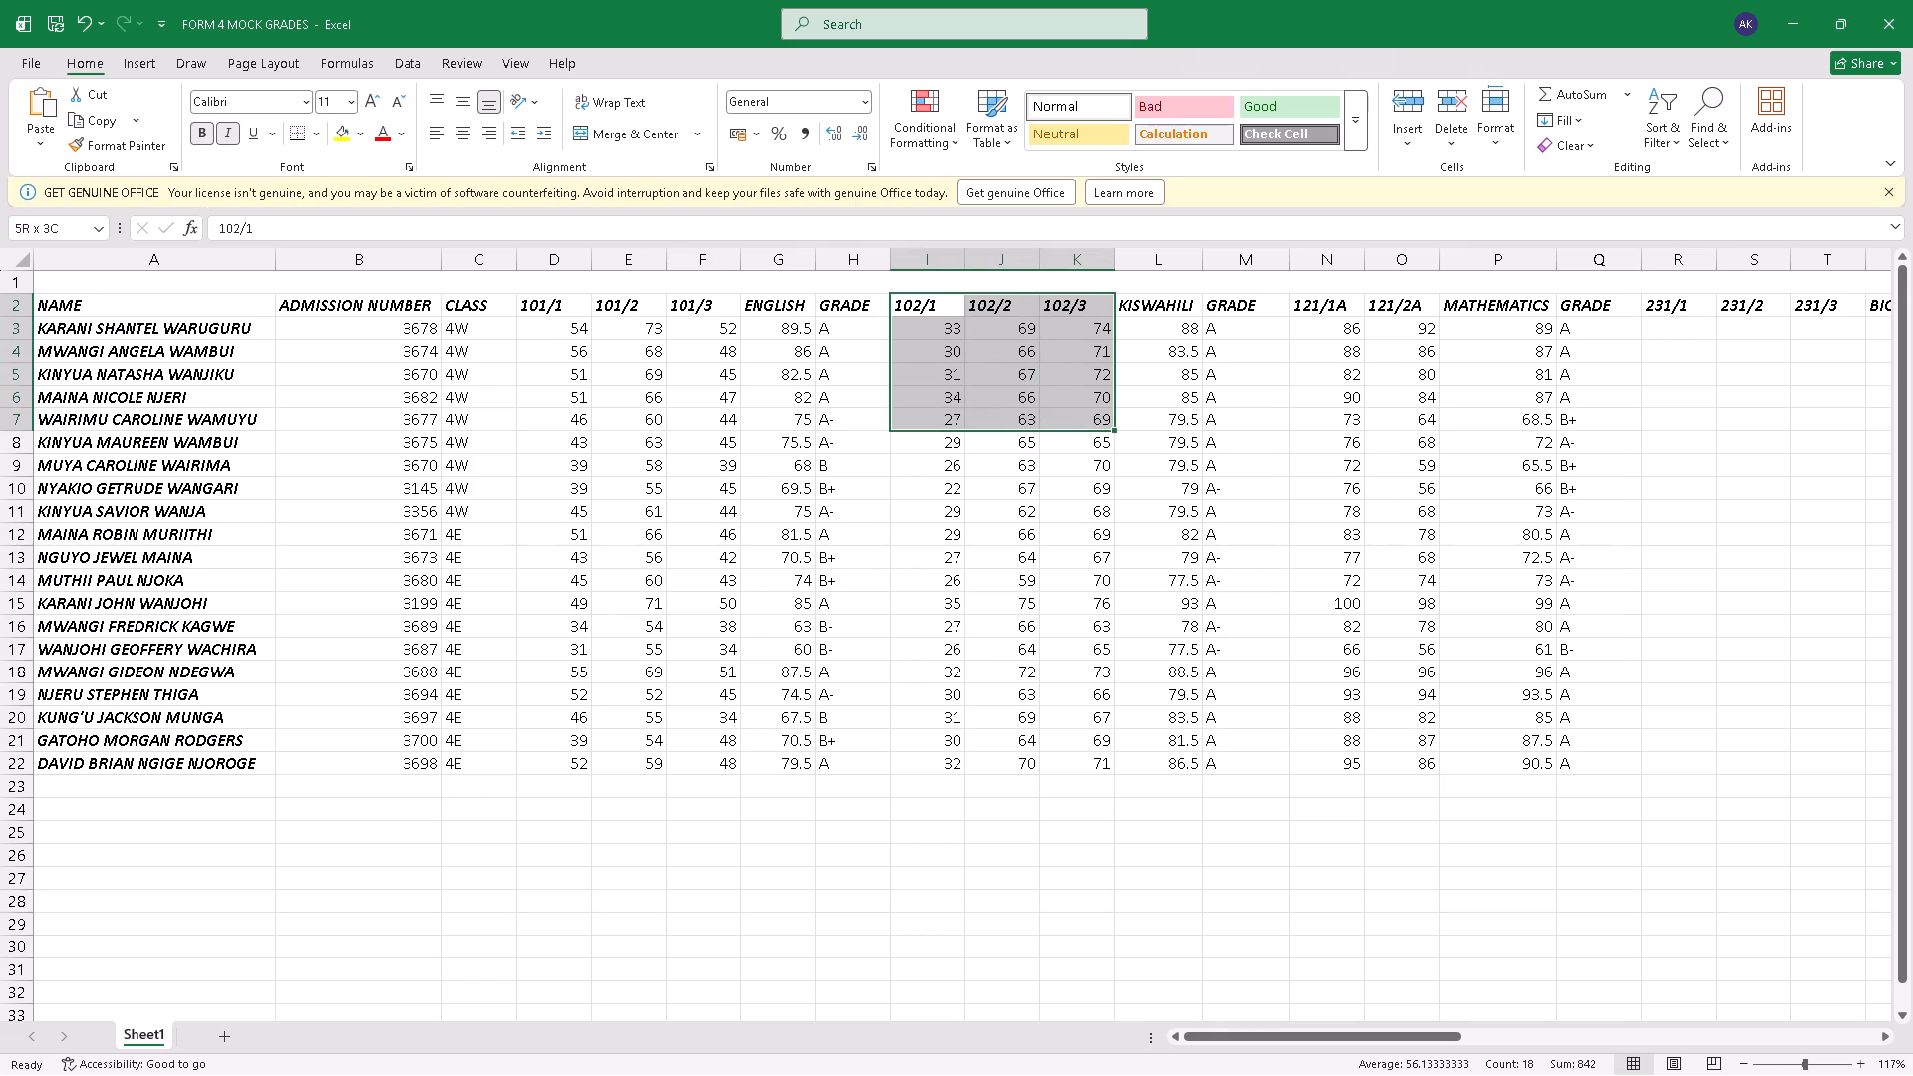
pyautogui.moveTo(1096, 417); pyautogui.dragTo(1216, 478)
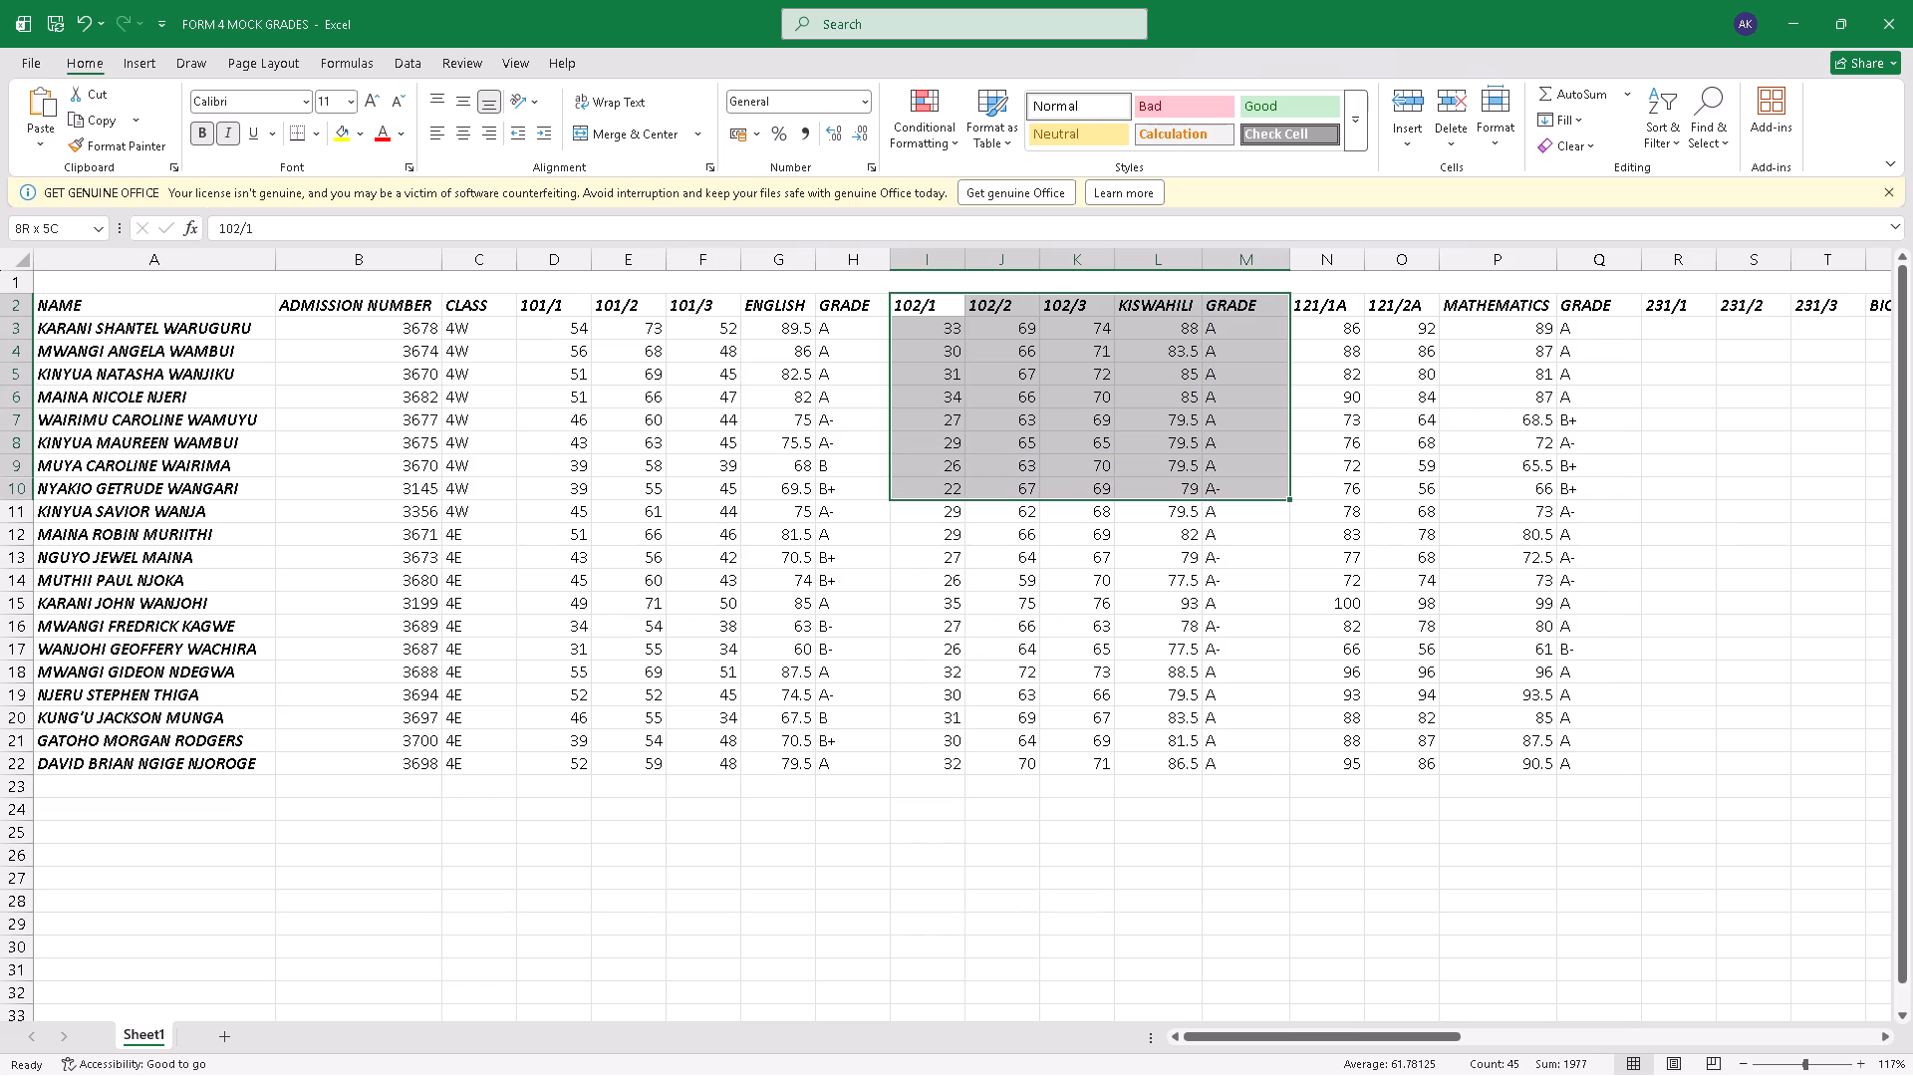
pyautogui.moveTo(1216, 478); pyautogui.dragTo(1222, 565)
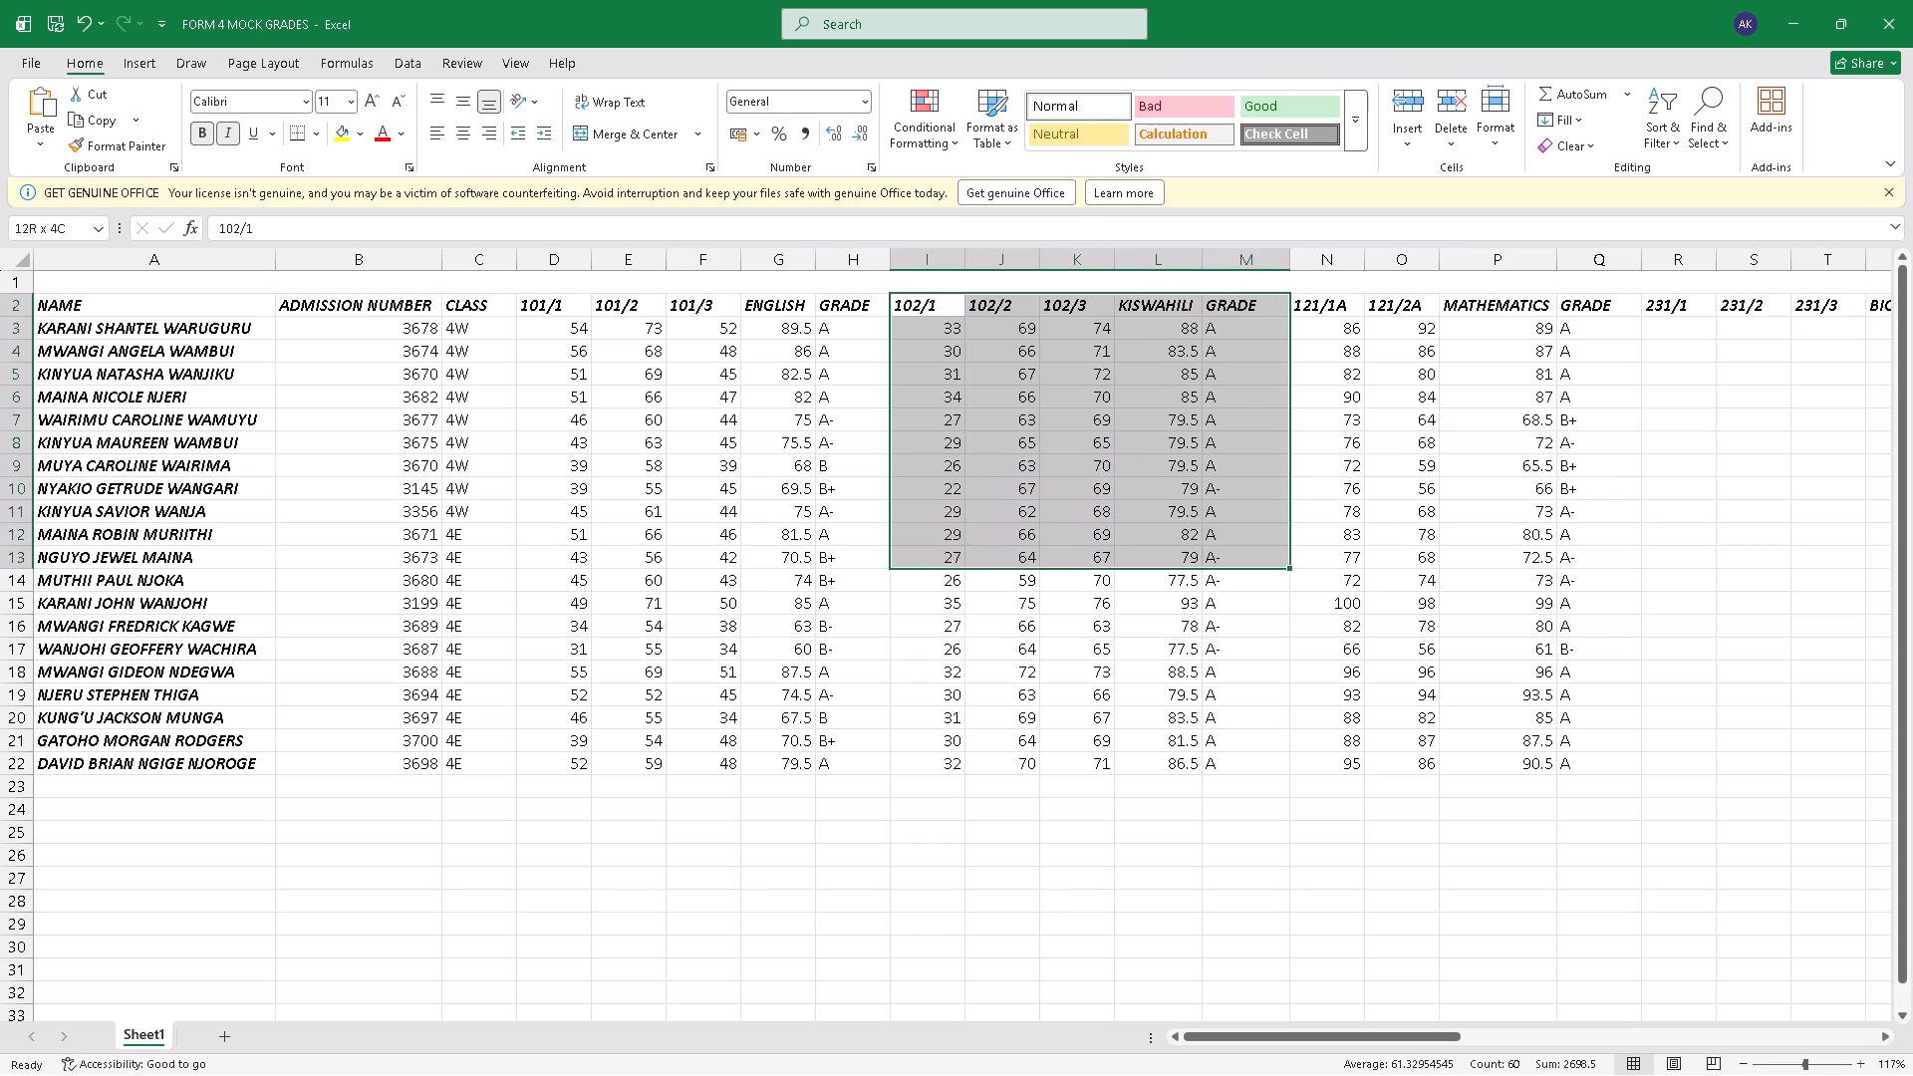
pyautogui.moveTo(1222, 565); pyautogui.dragTo(1243, 712)
pyautogui.scroll(1, 1240, 623)
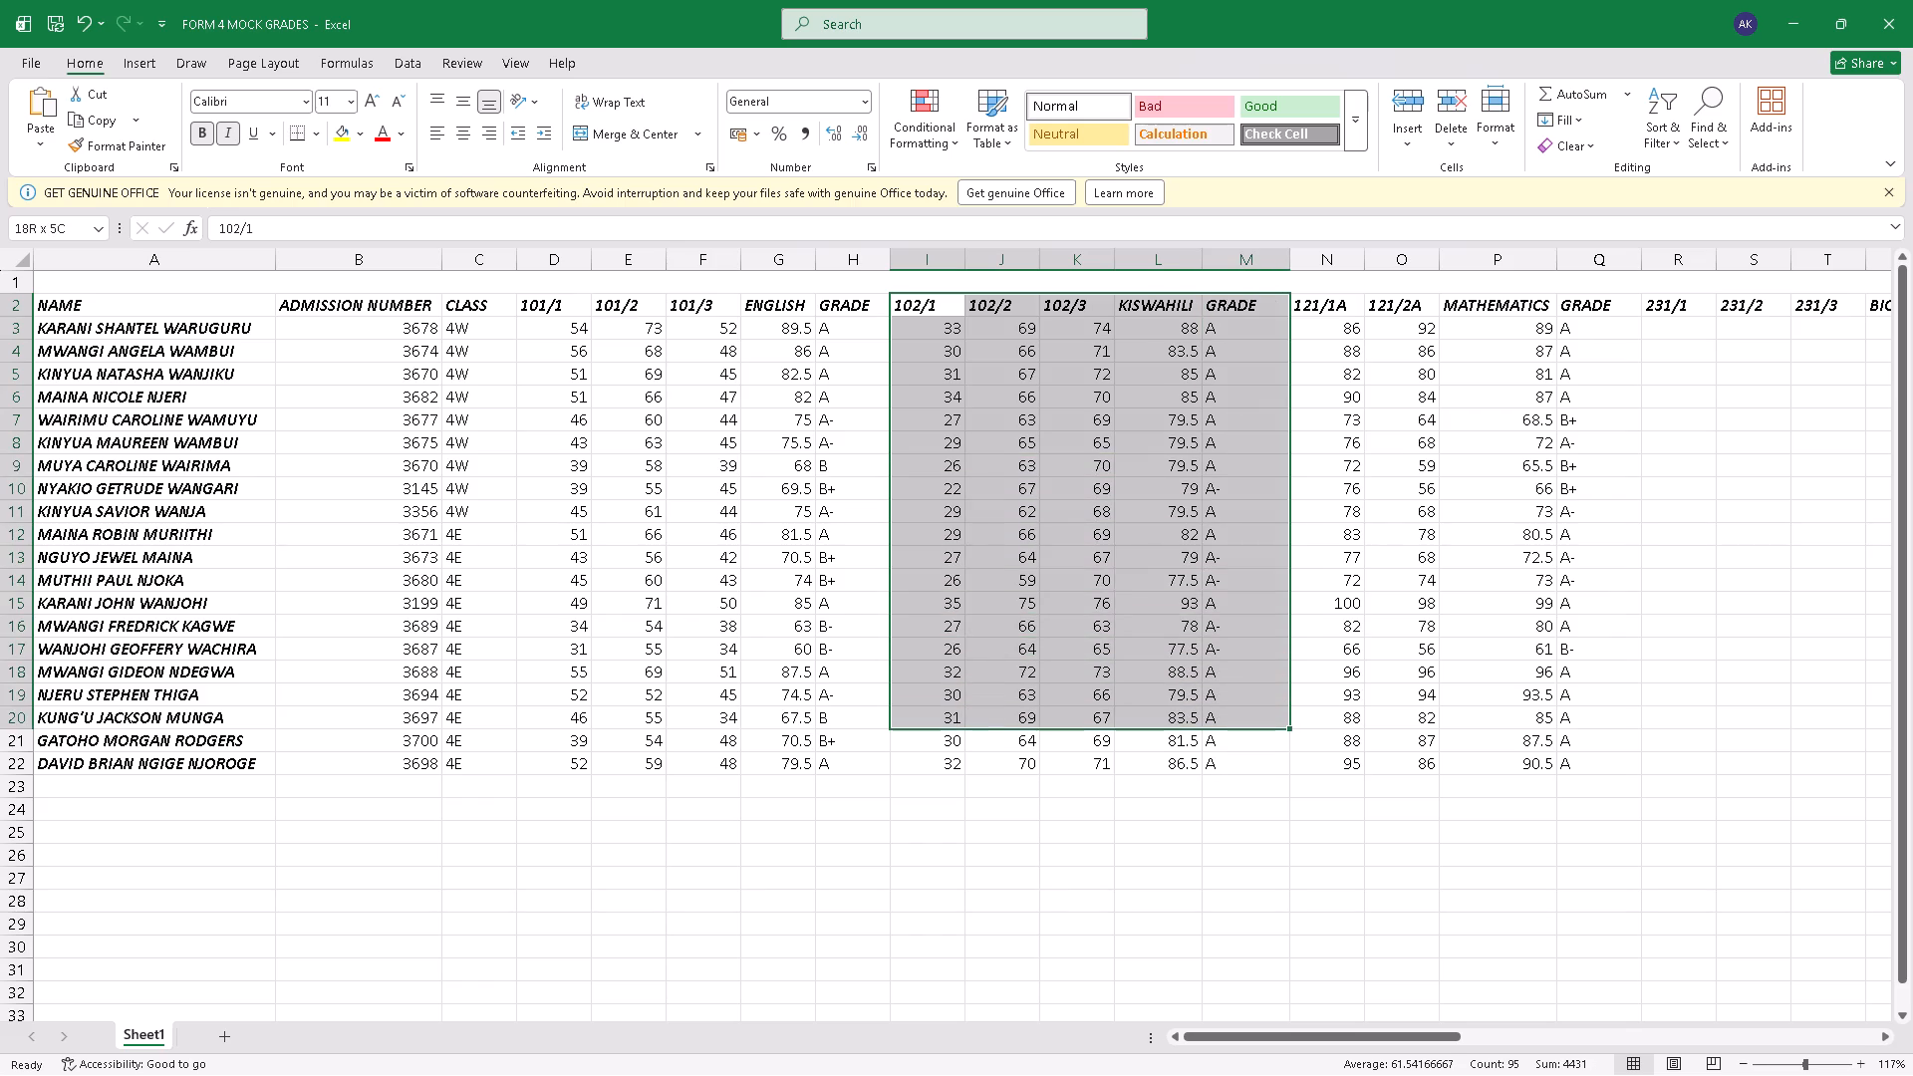
pyautogui.scroll(1, 1243, 712)
pyautogui.moveTo(1243, 712); pyautogui.dragTo(1238, 775)
pyautogui.scroll(1, 1242, 712)
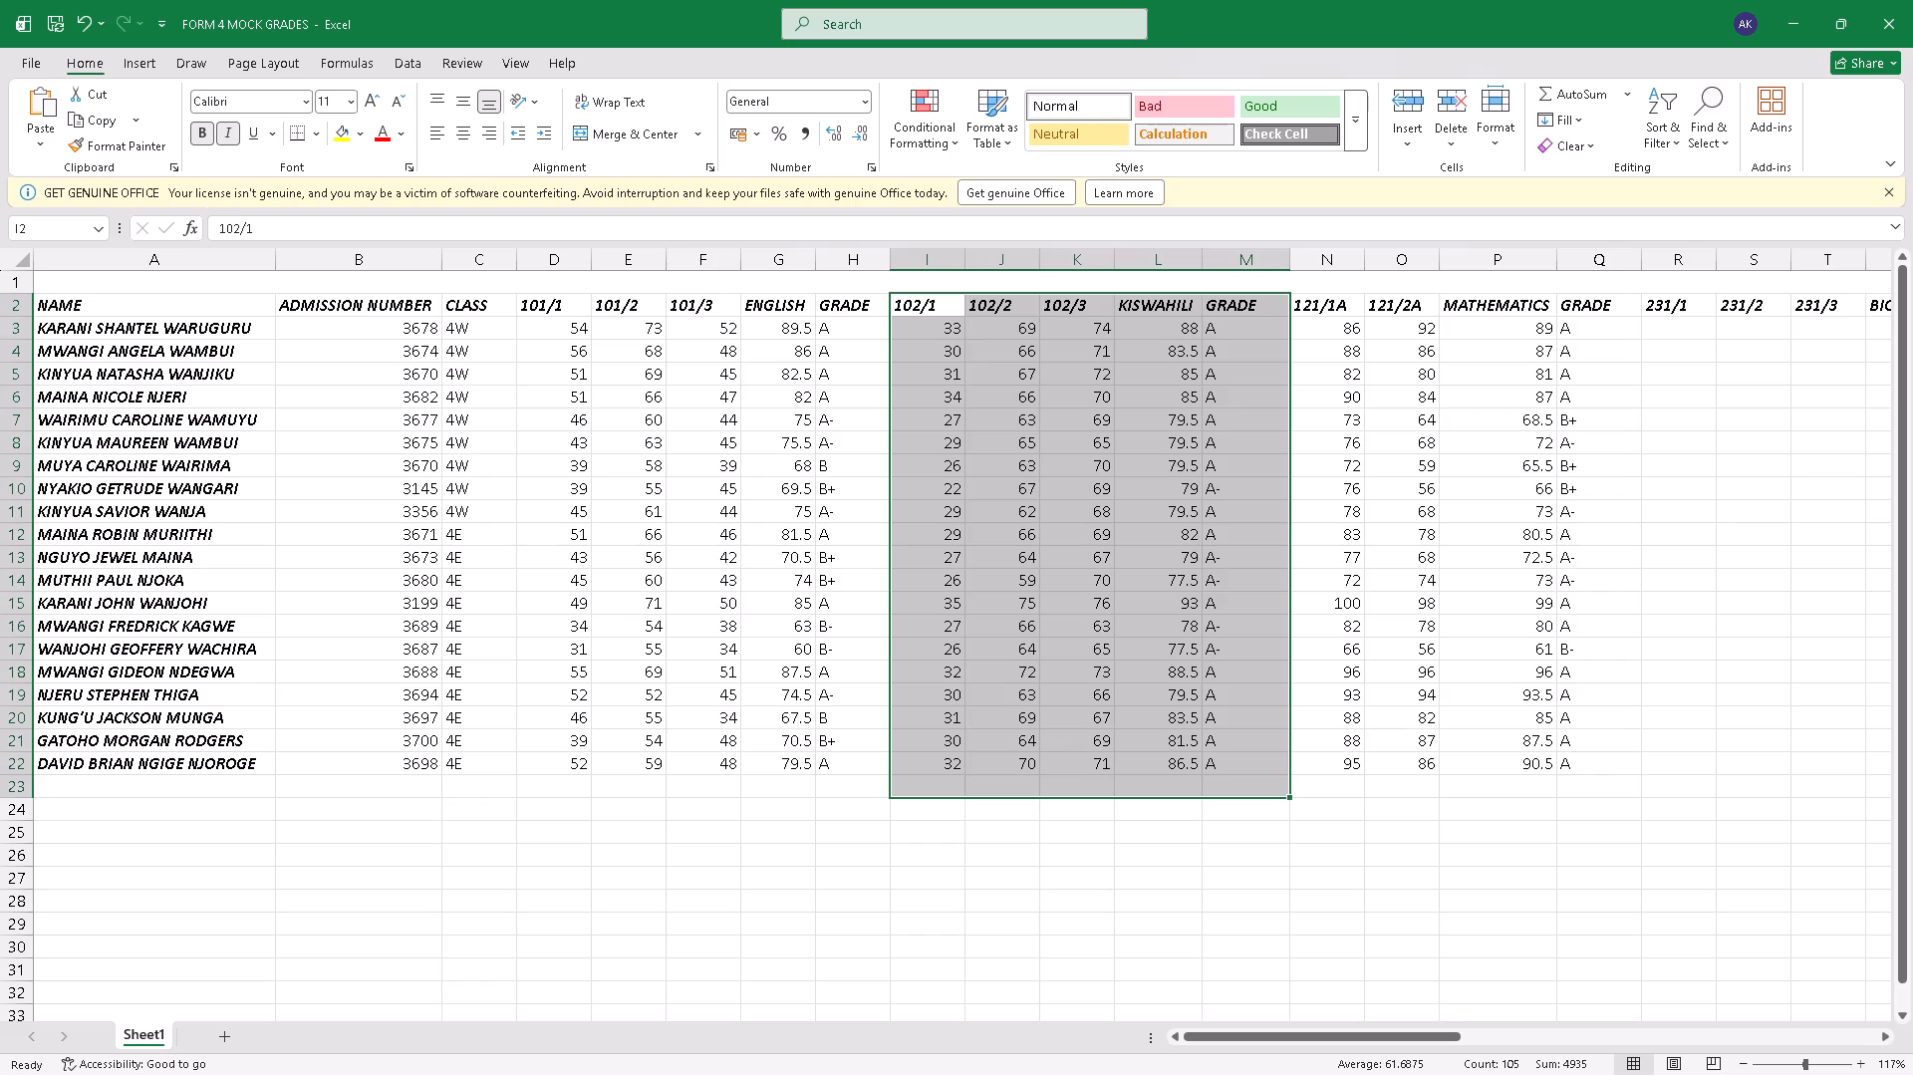
pyautogui.hotkey('ctrl', 'b')
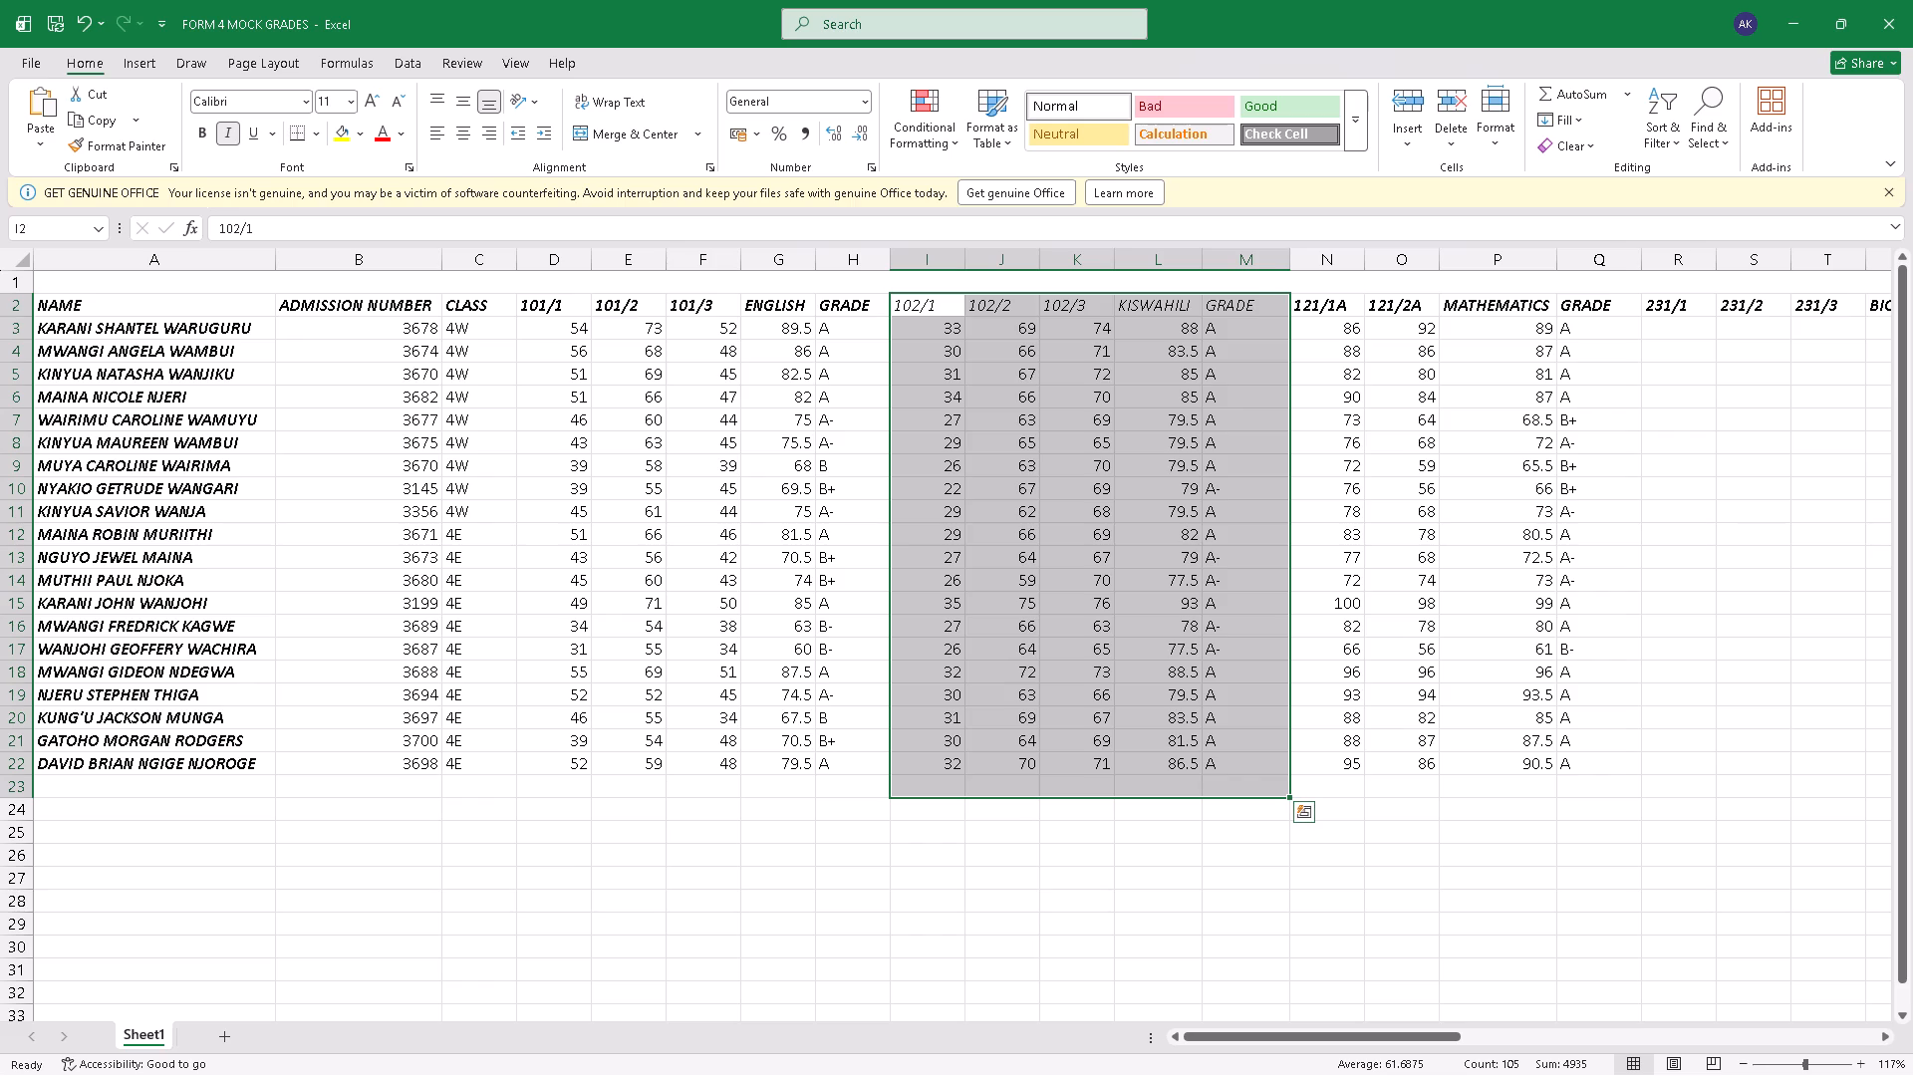
pyautogui.hotkey('ctrl', 'b')
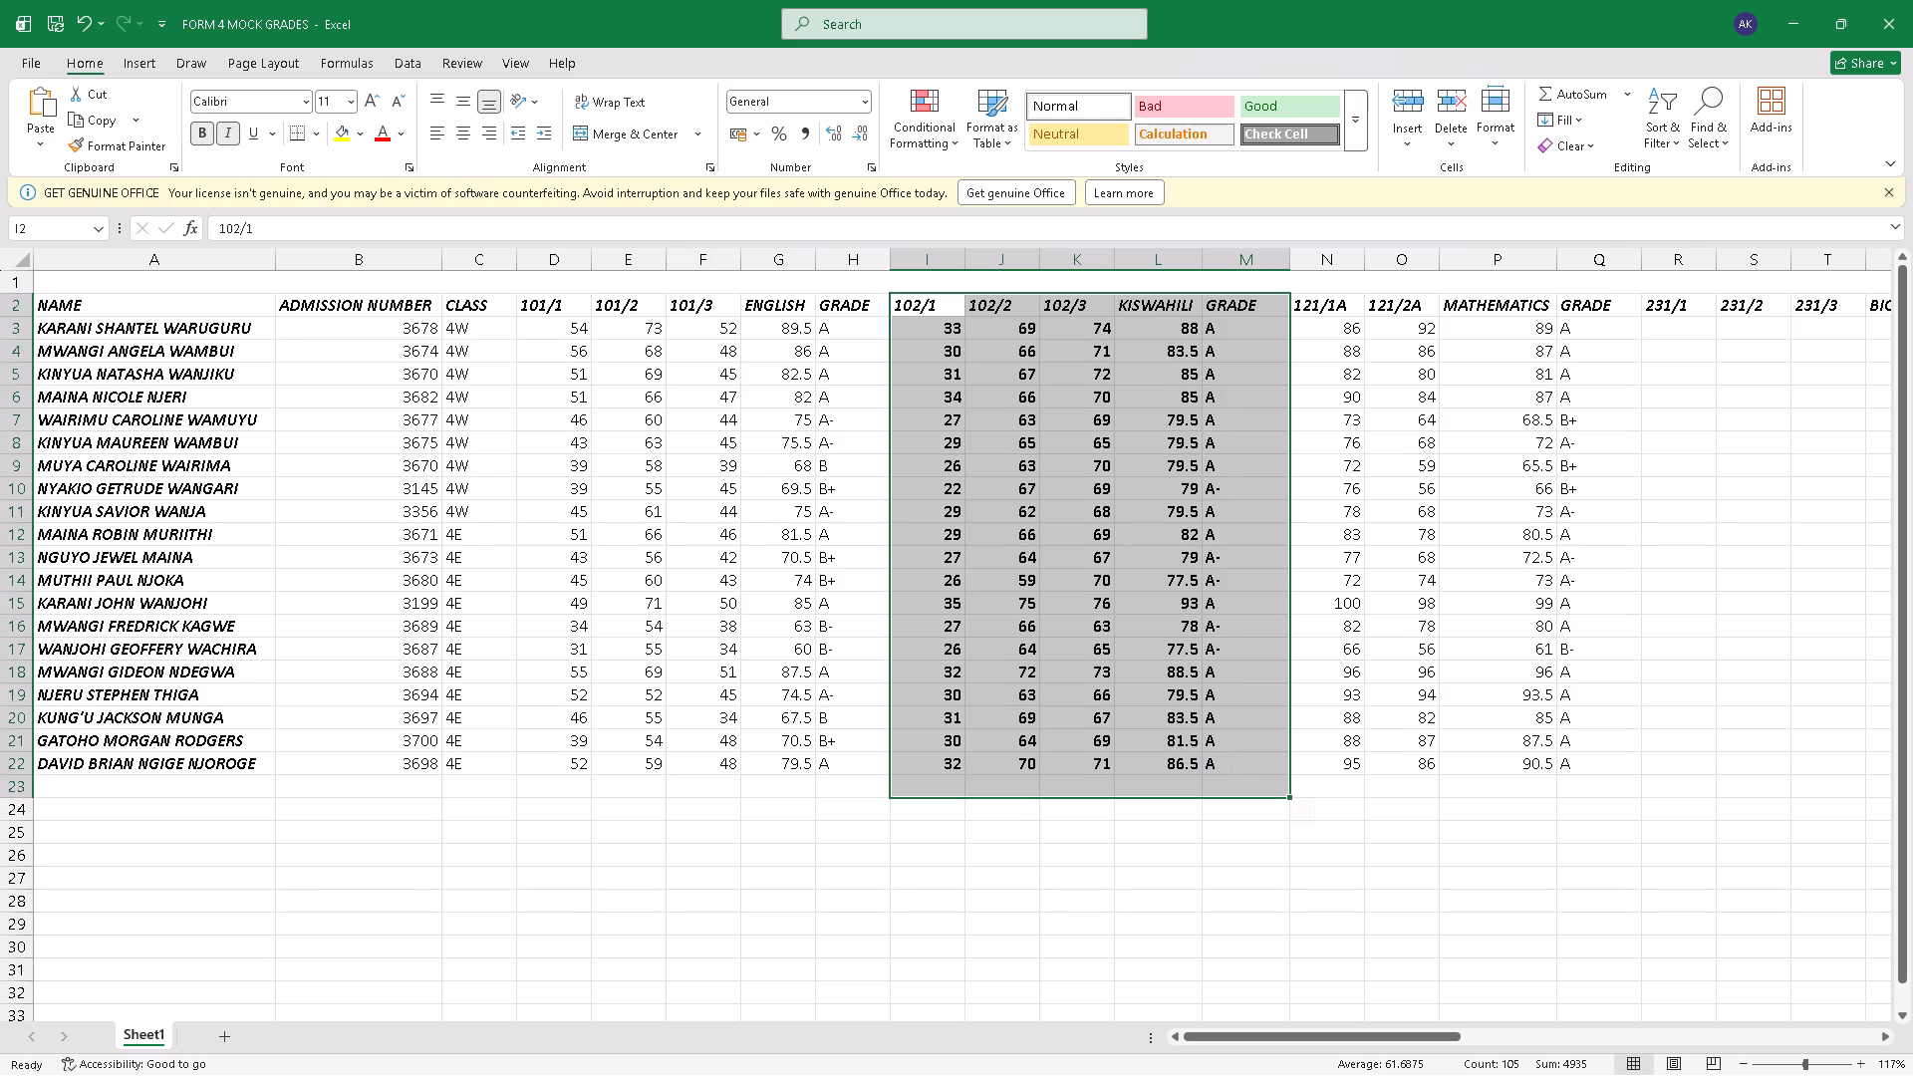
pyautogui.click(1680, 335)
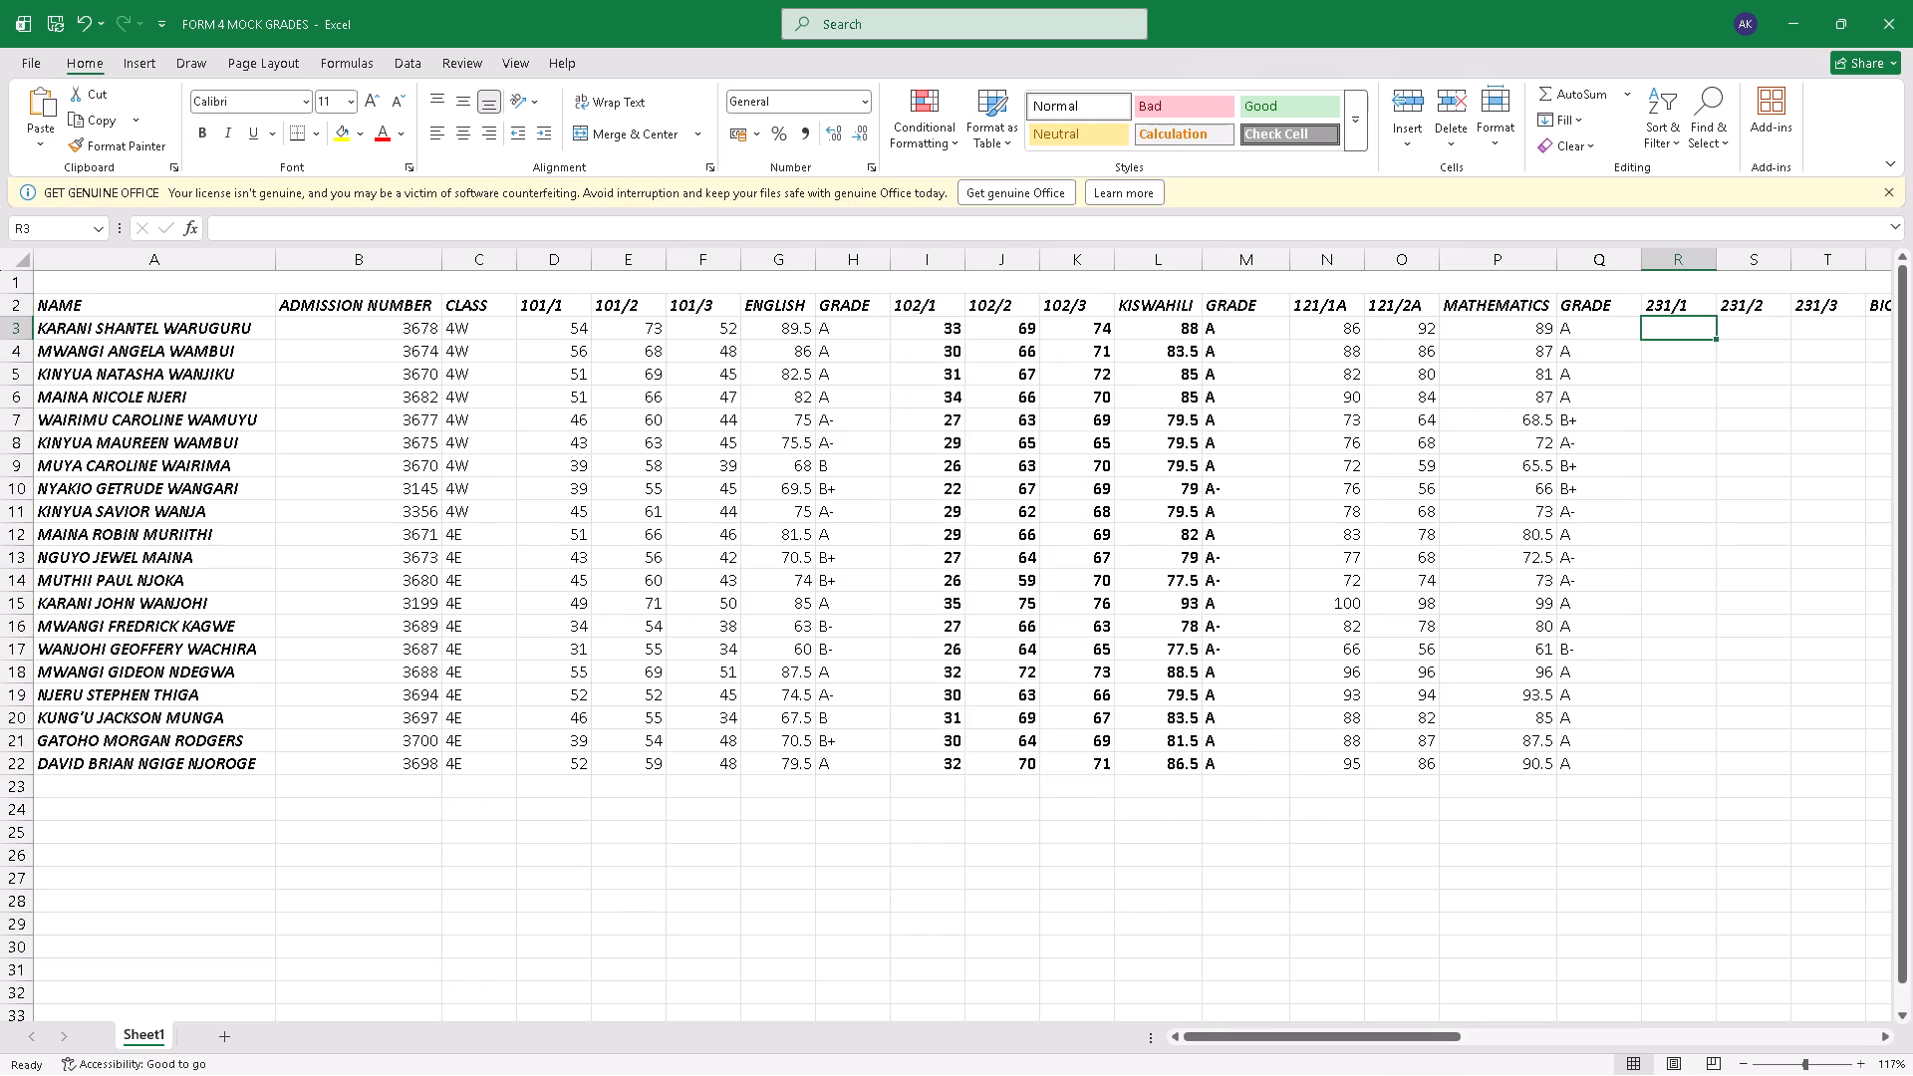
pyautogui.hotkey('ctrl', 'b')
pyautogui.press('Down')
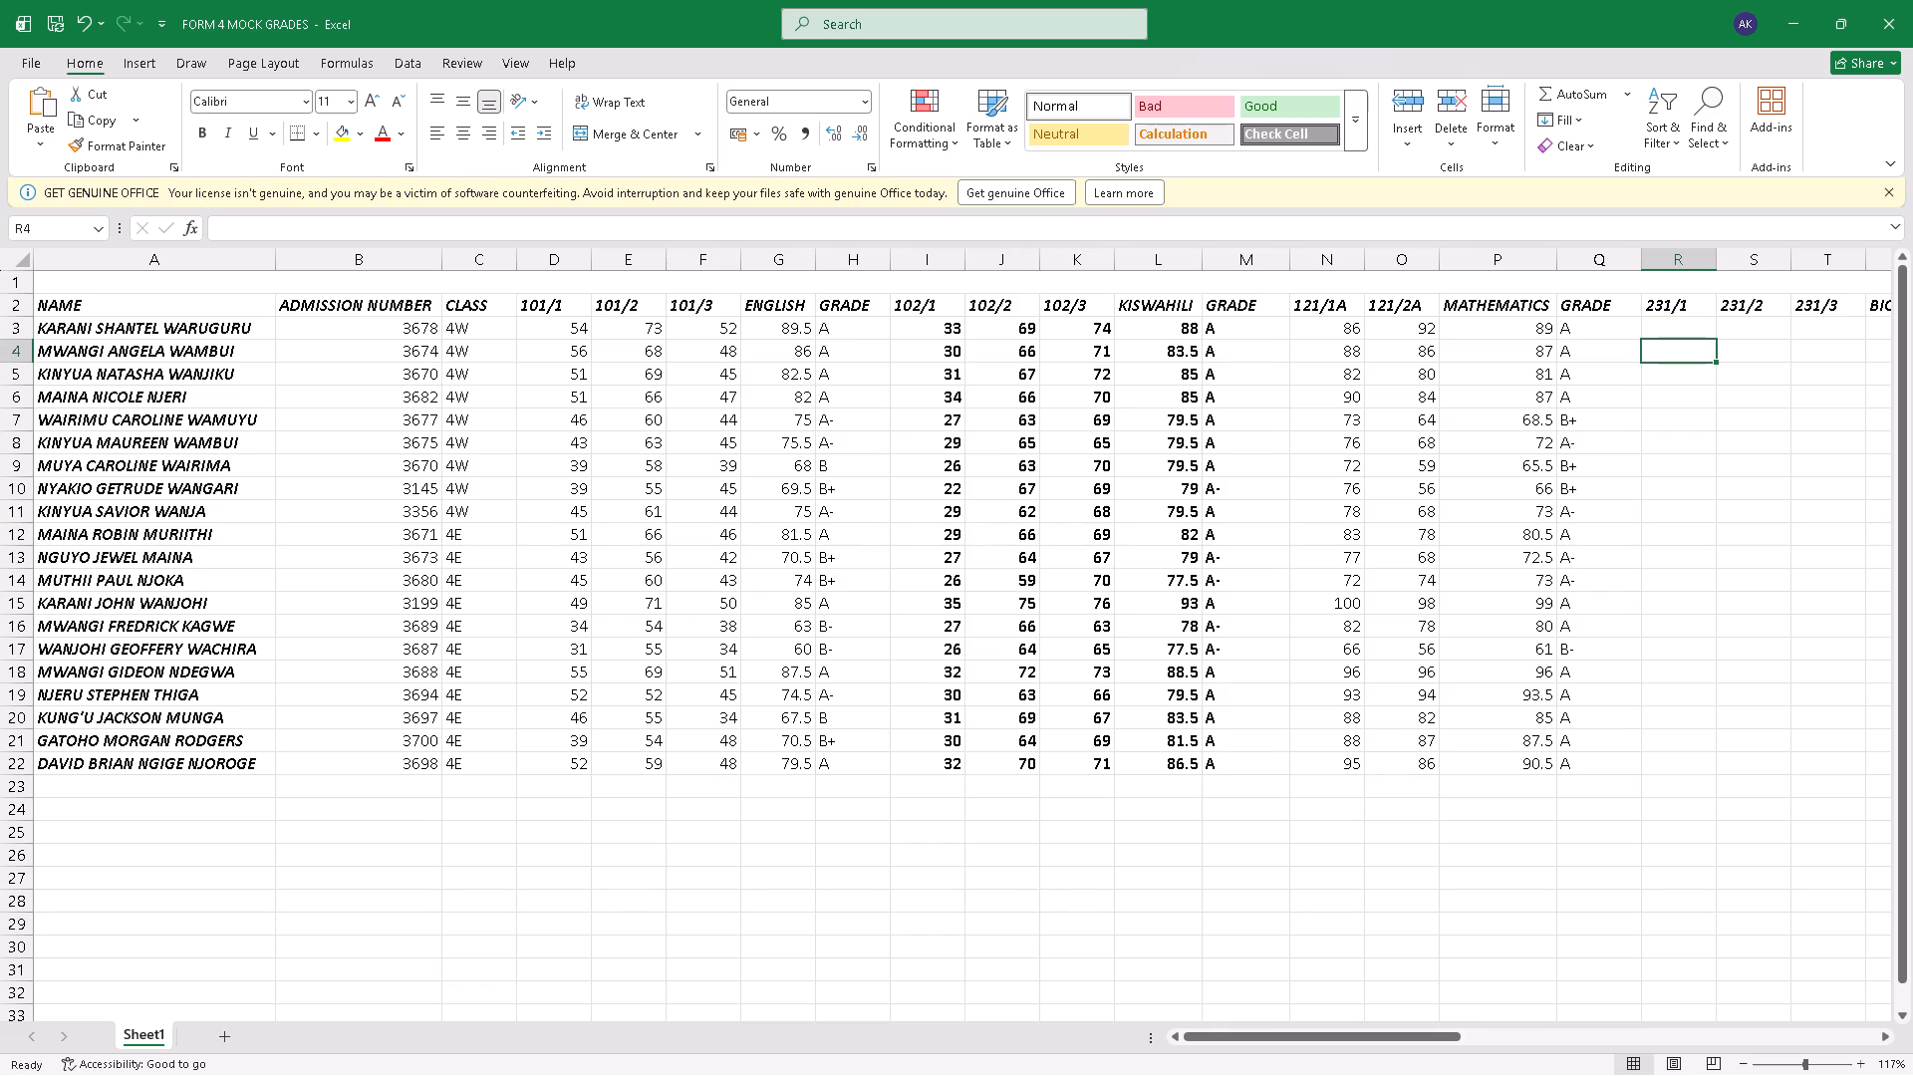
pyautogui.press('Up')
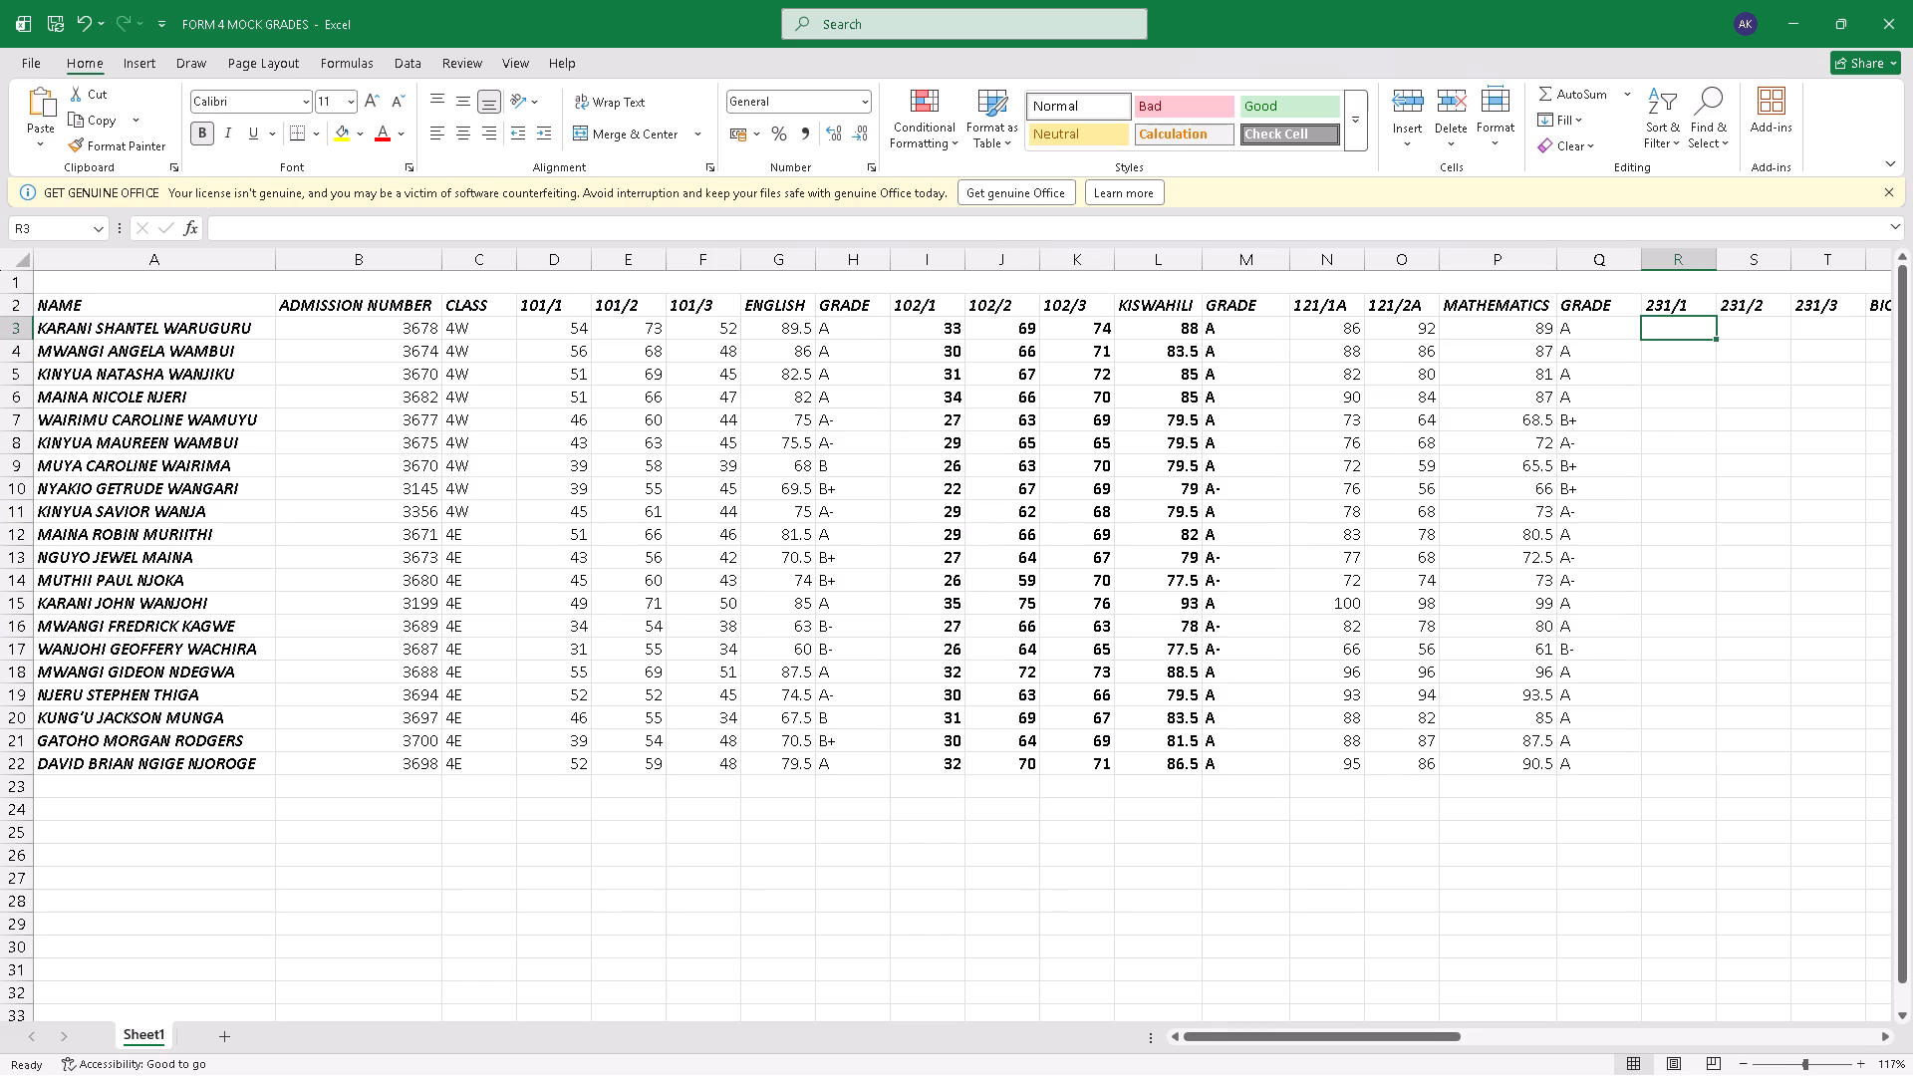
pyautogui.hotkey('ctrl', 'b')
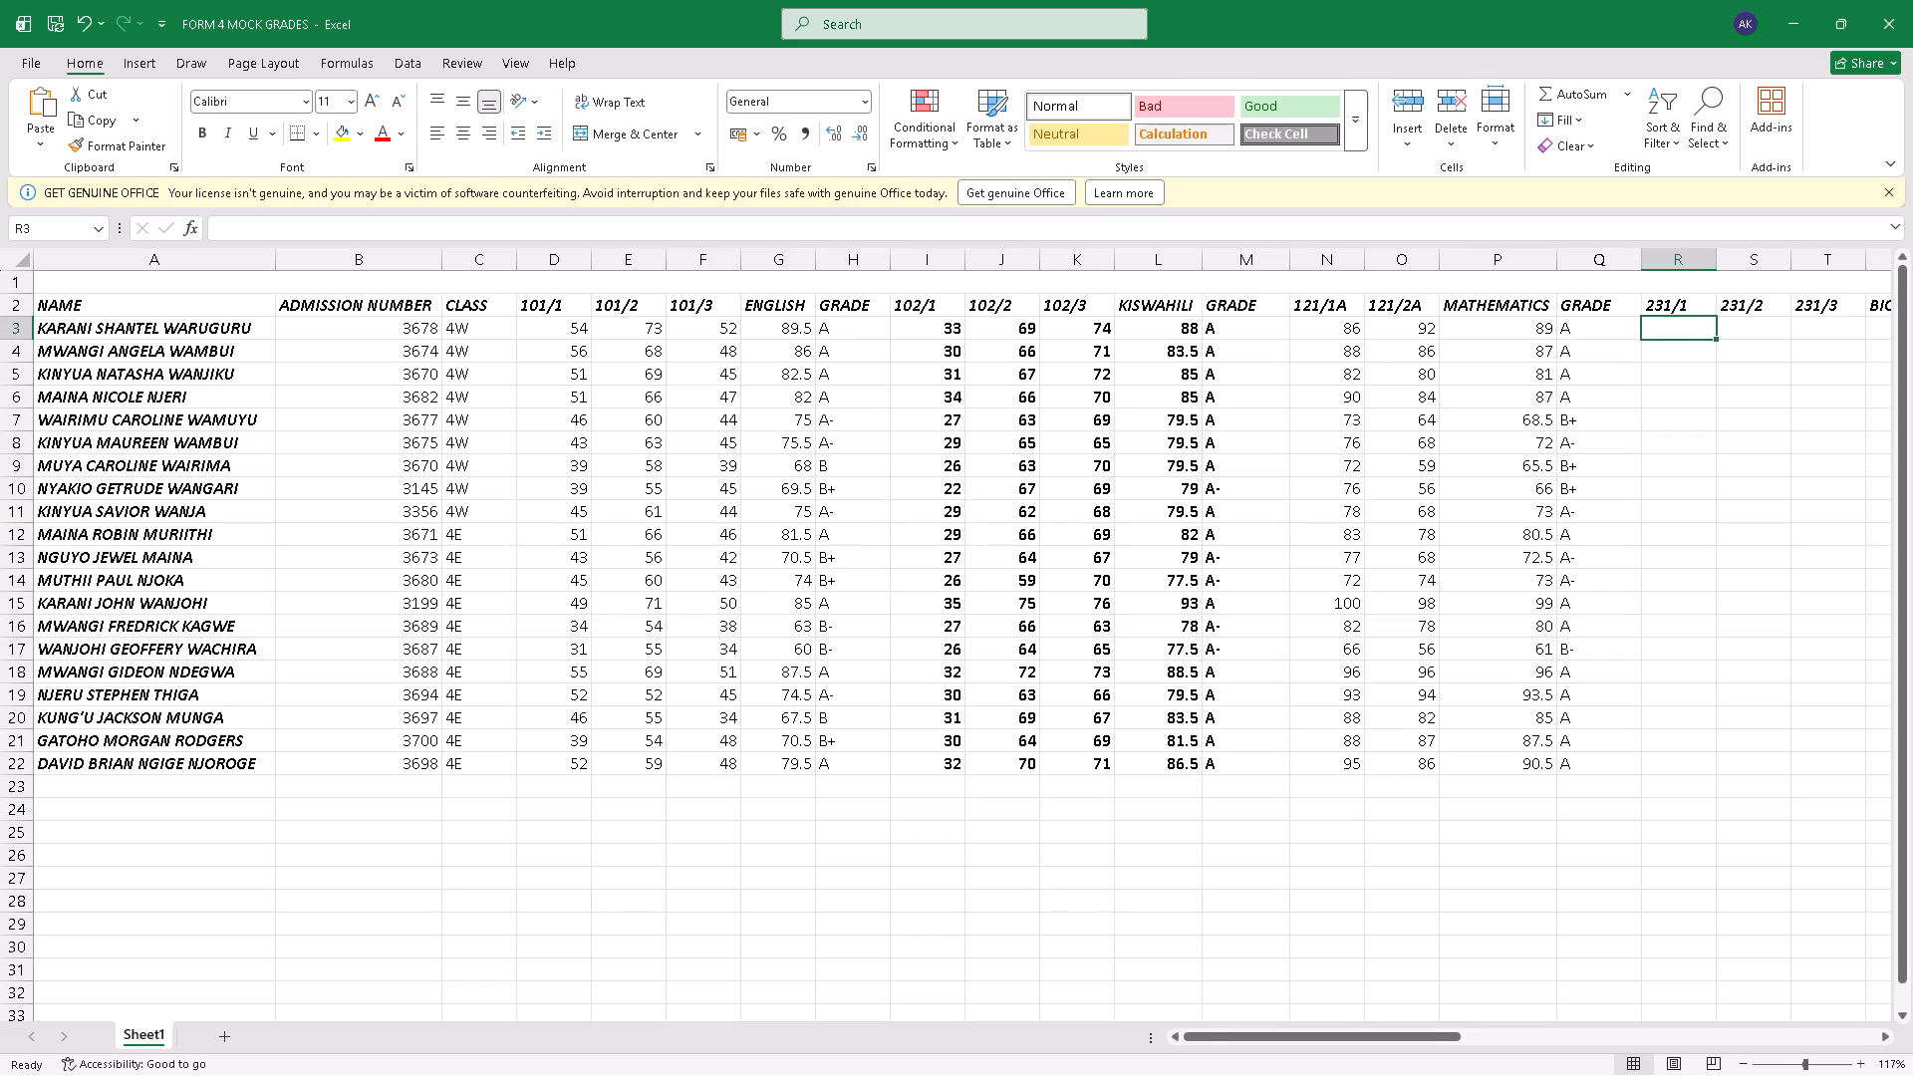
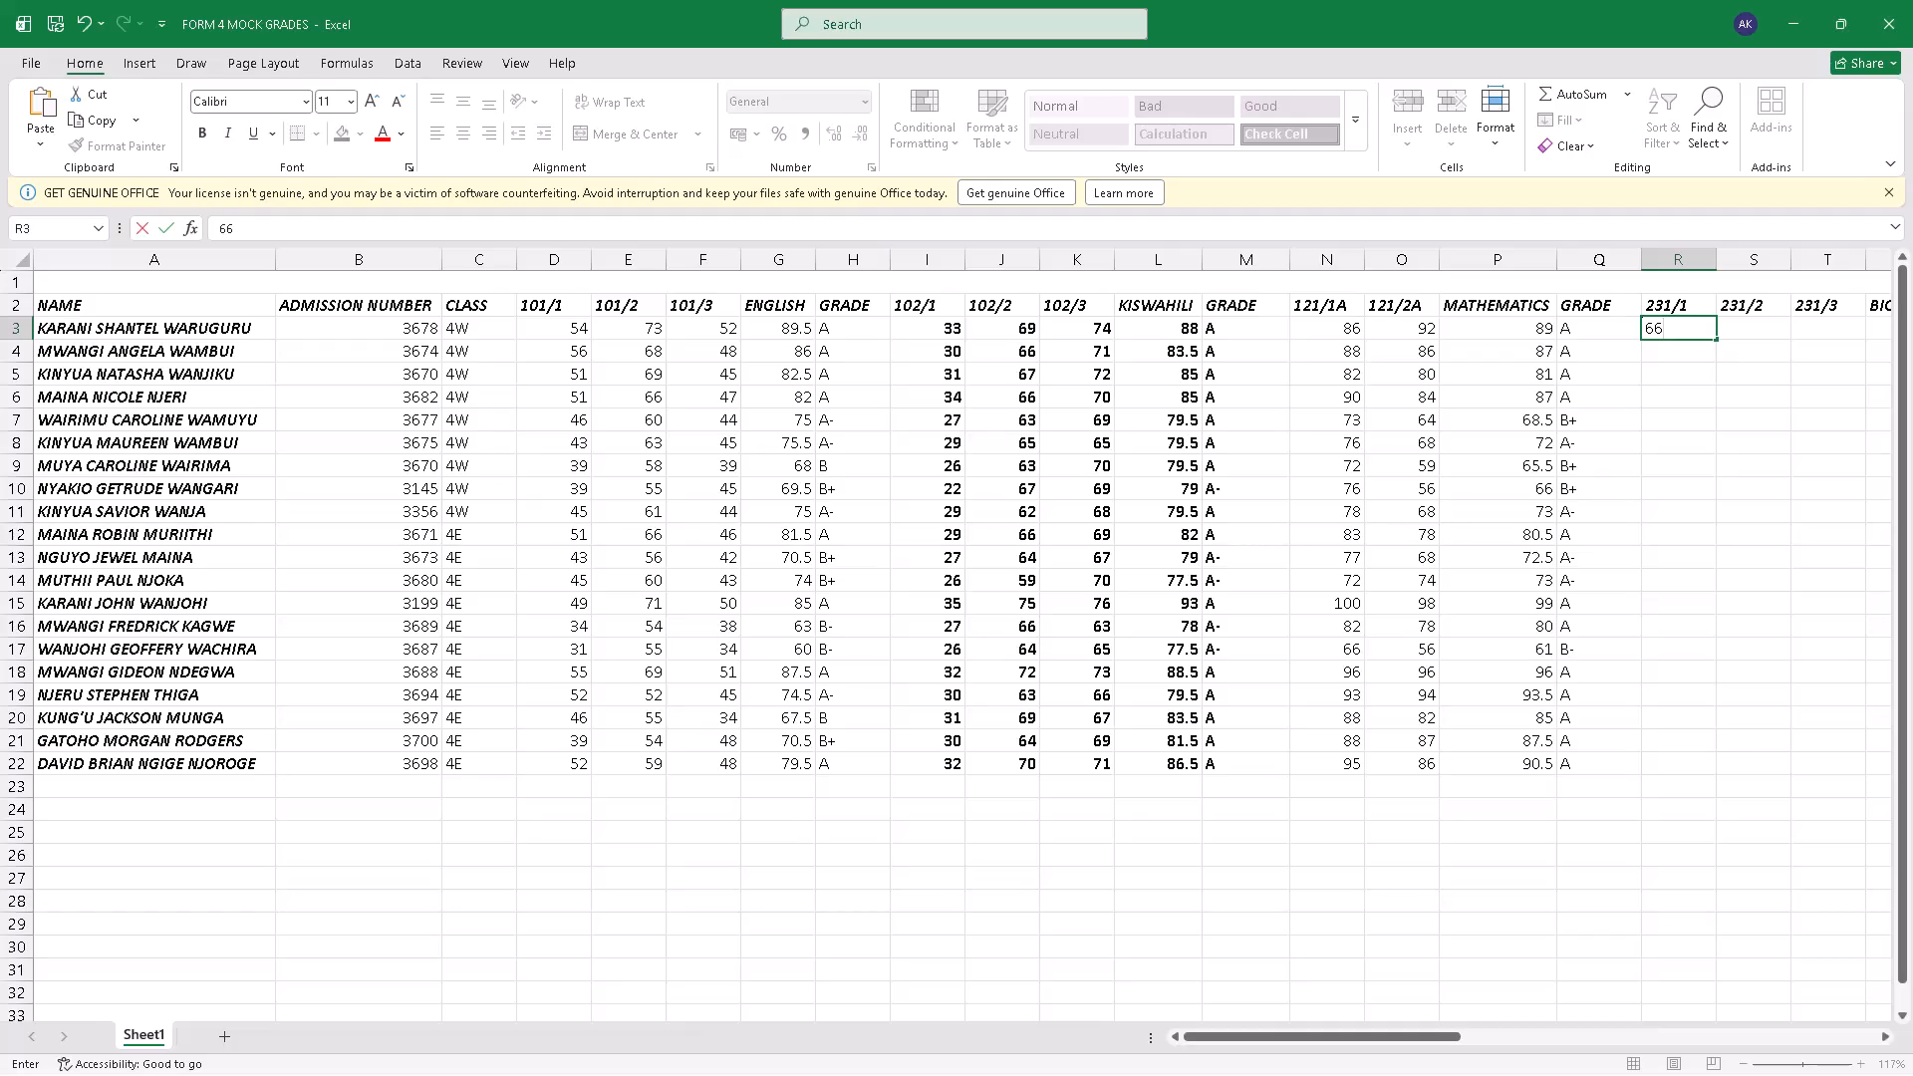
# Enter the first student's Biology paper marks in row 3: 66 for 231/1, 69 for 231/2 and 35 for 231/3.
pyautogui.press('Right')
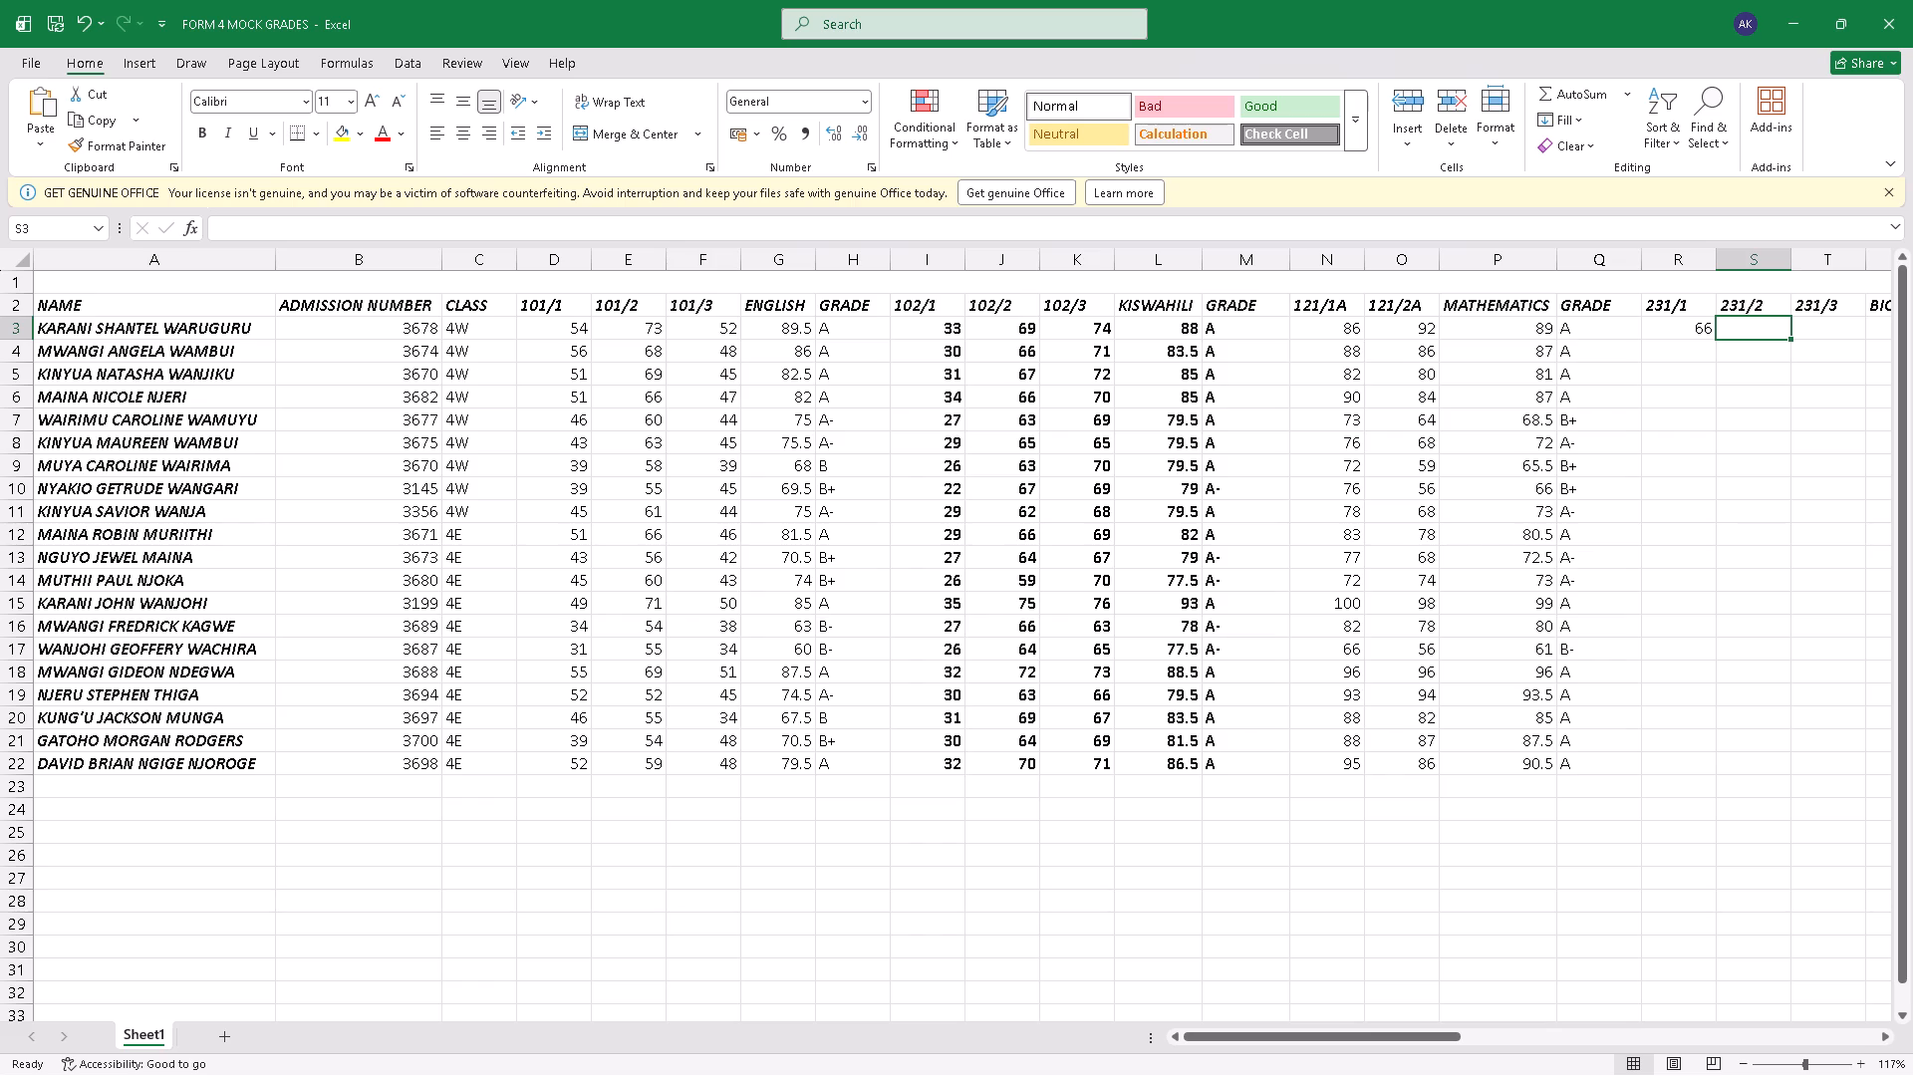
pyautogui.write('69')
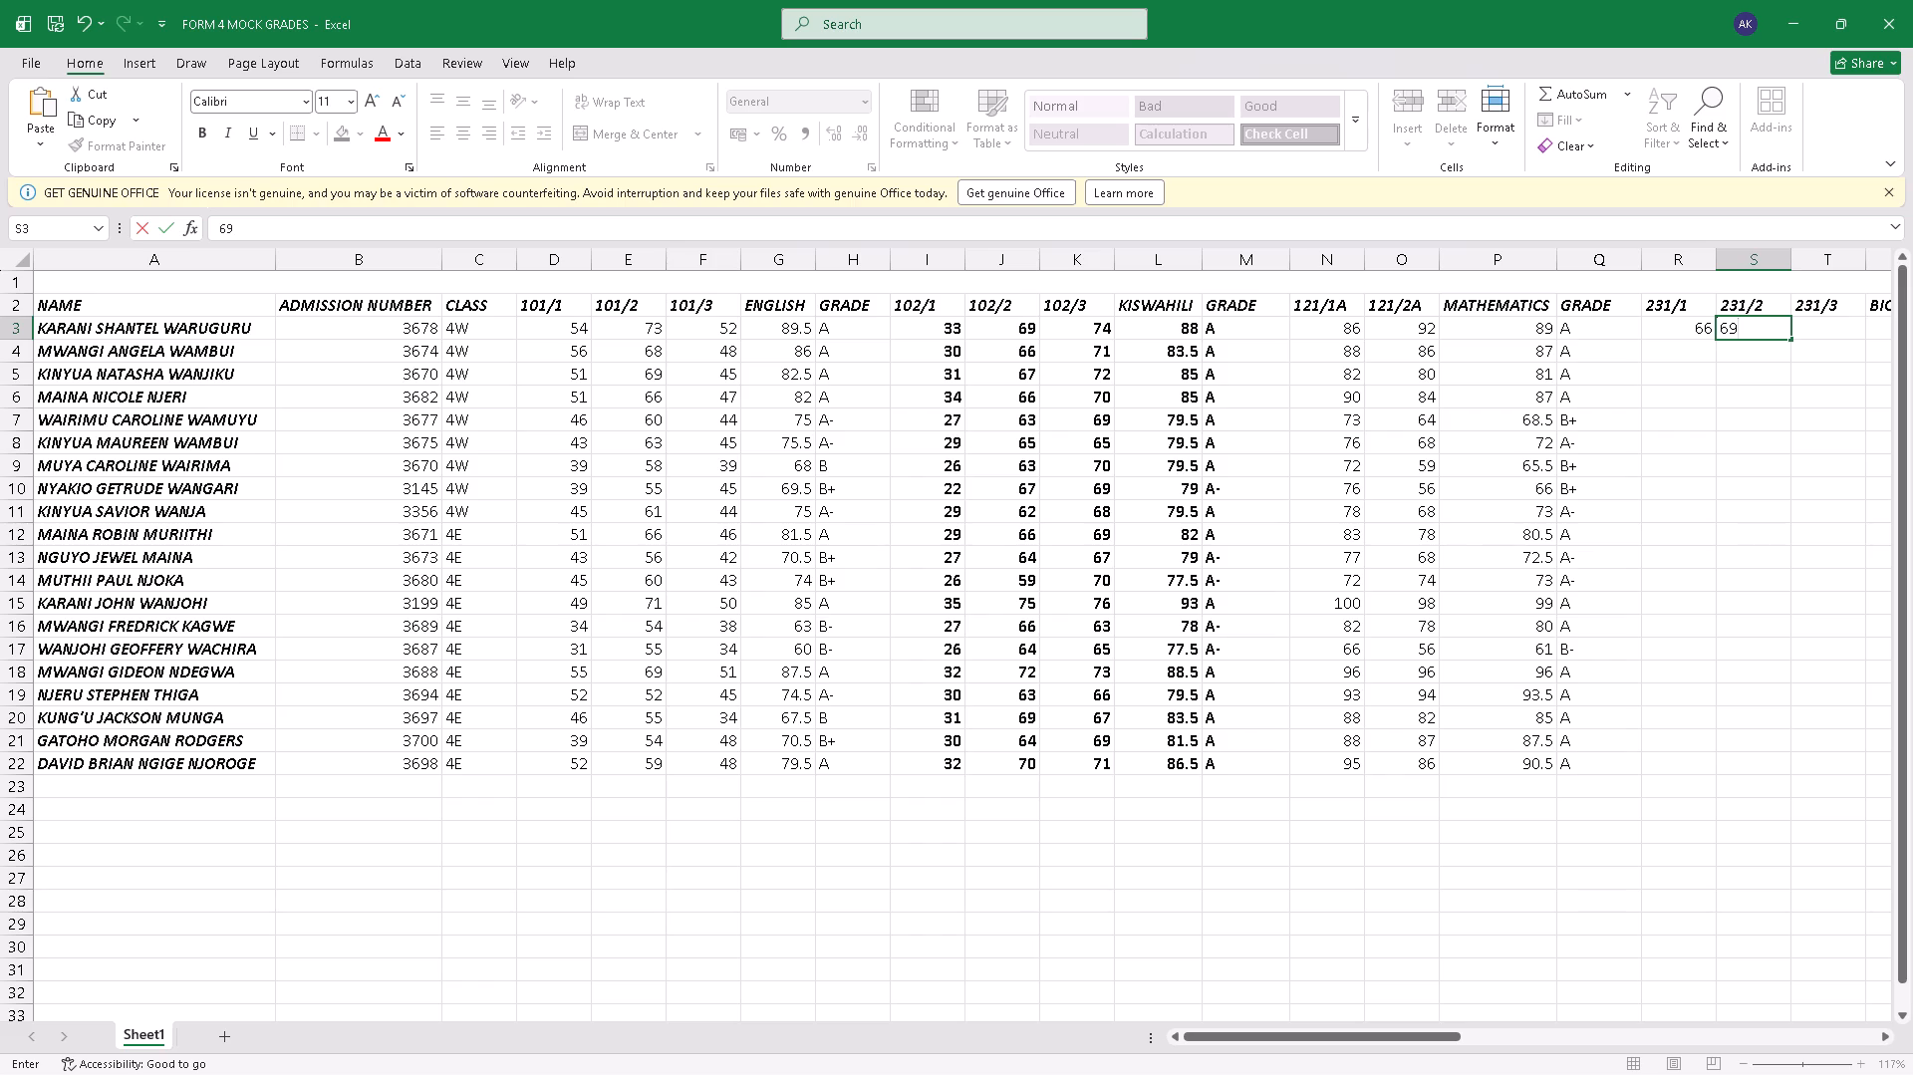
pyautogui.press('Right')
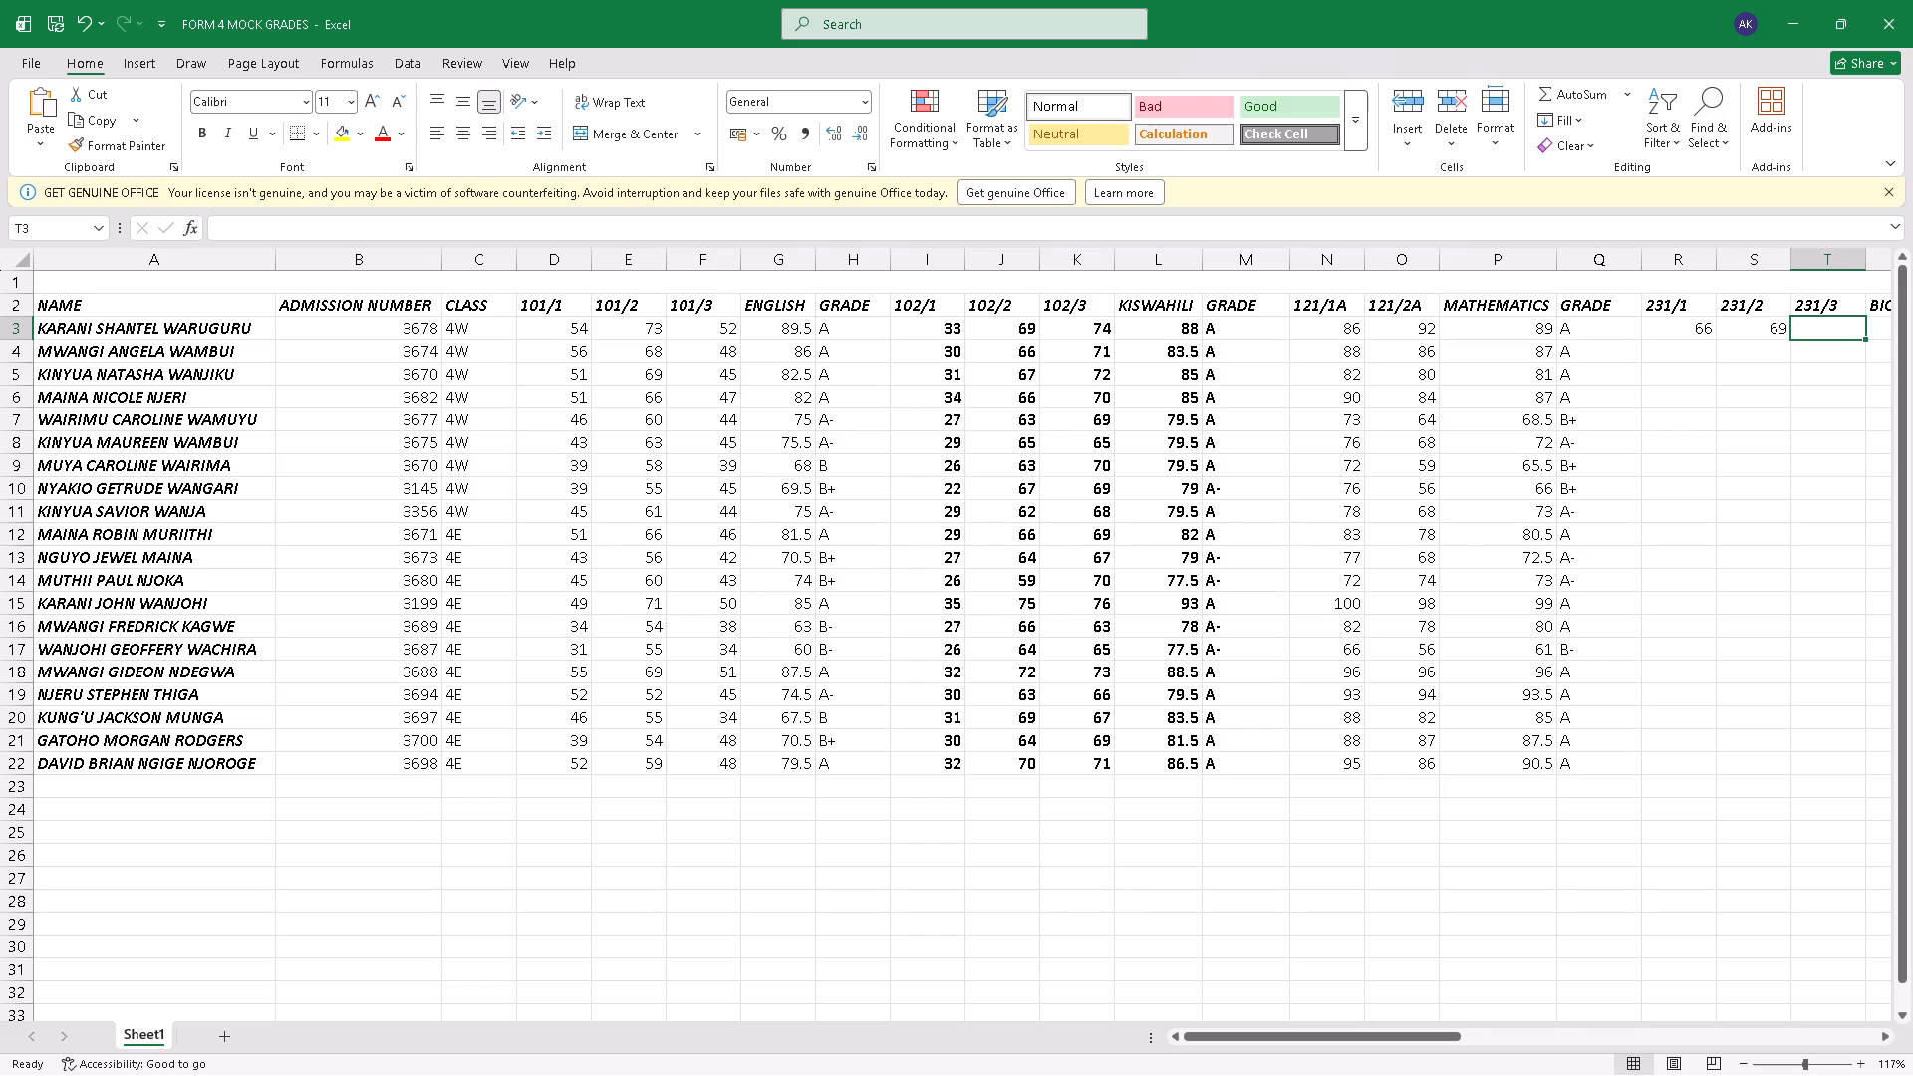
pyautogui.write('35')
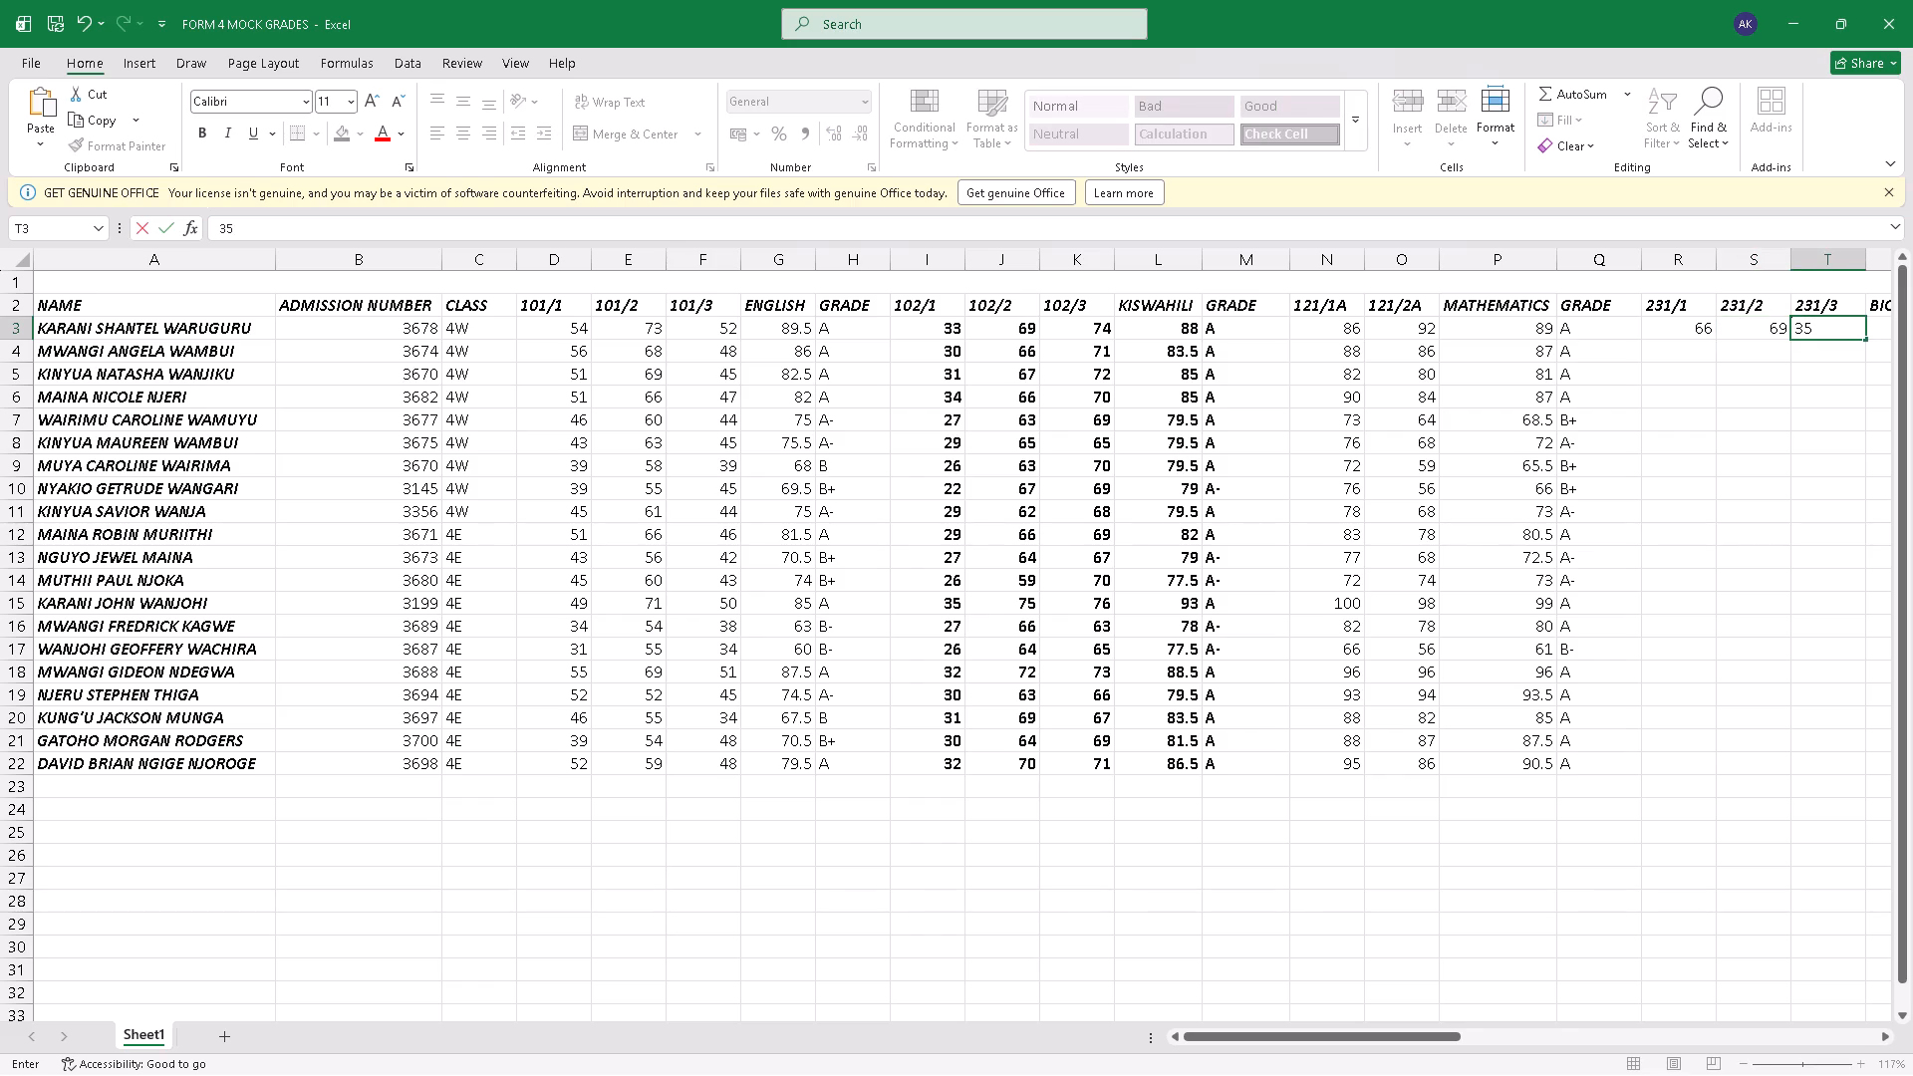
pyautogui.press('Right')
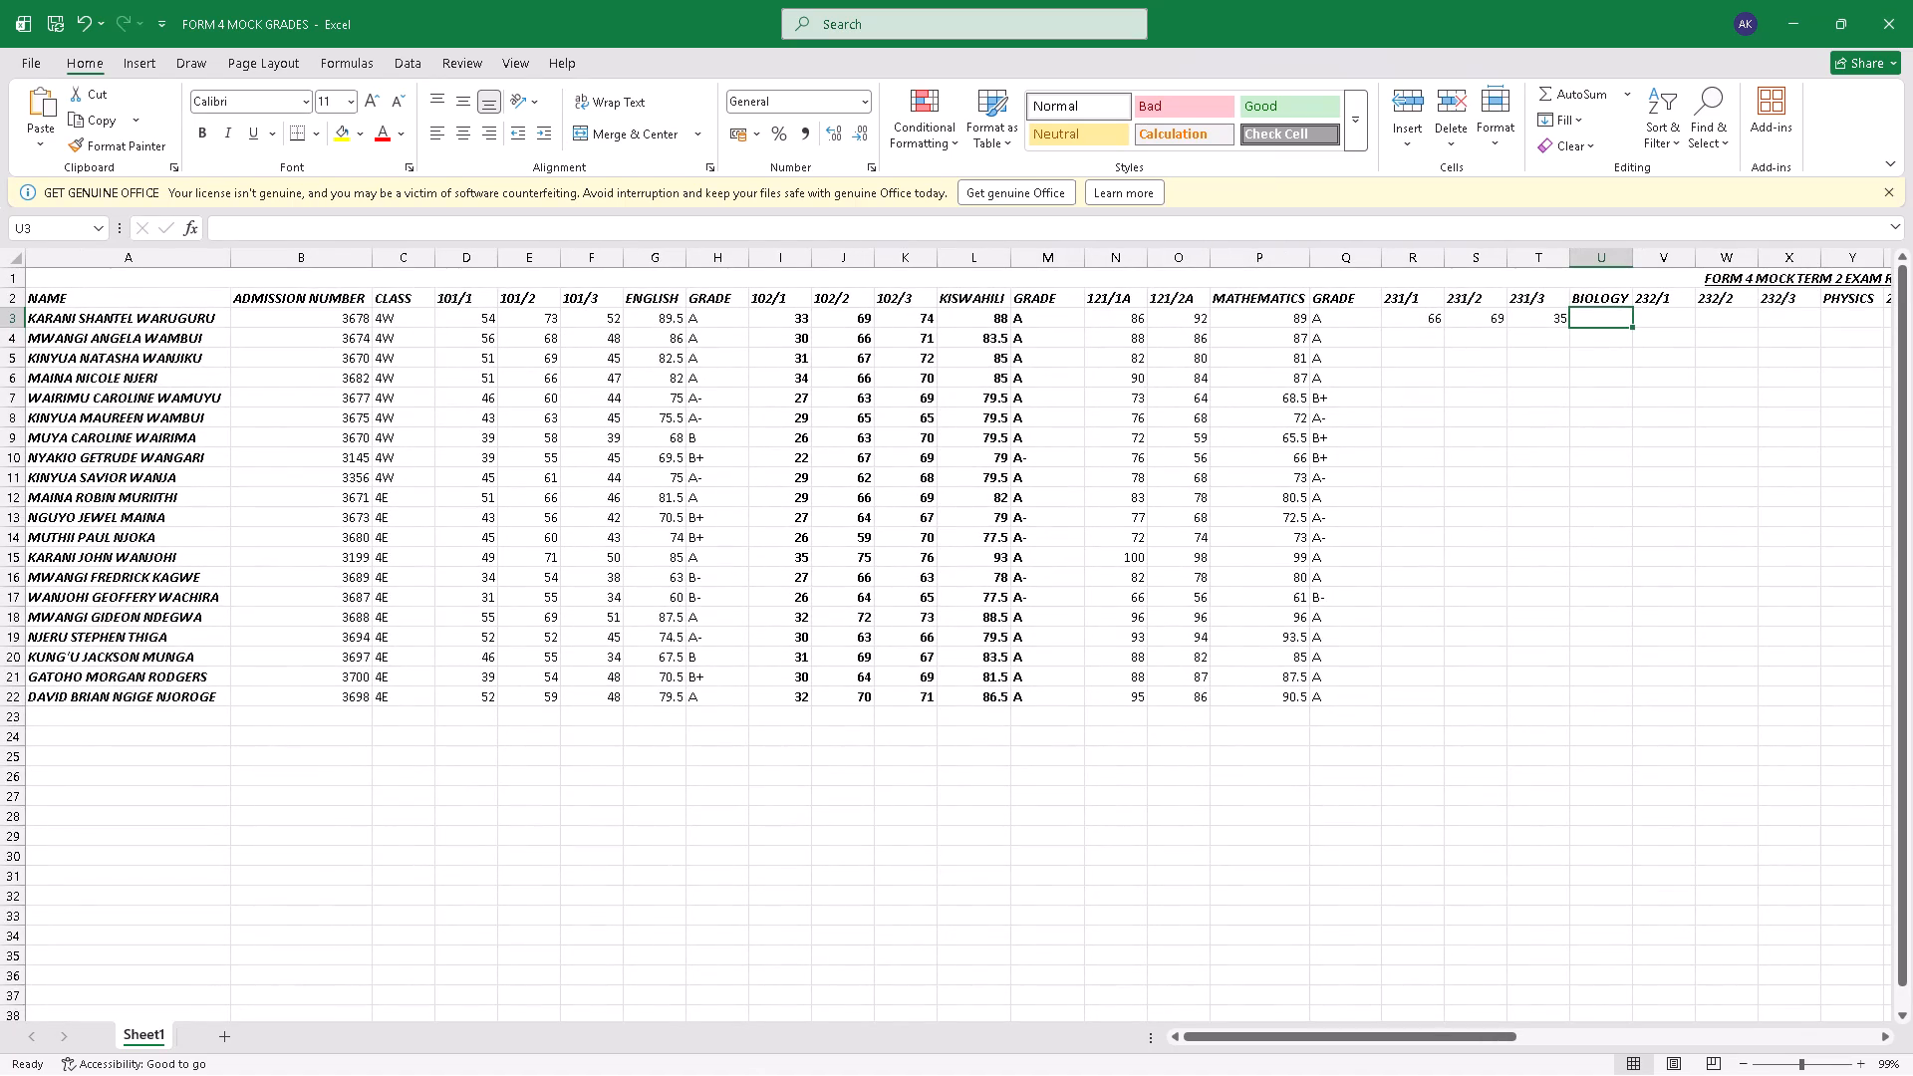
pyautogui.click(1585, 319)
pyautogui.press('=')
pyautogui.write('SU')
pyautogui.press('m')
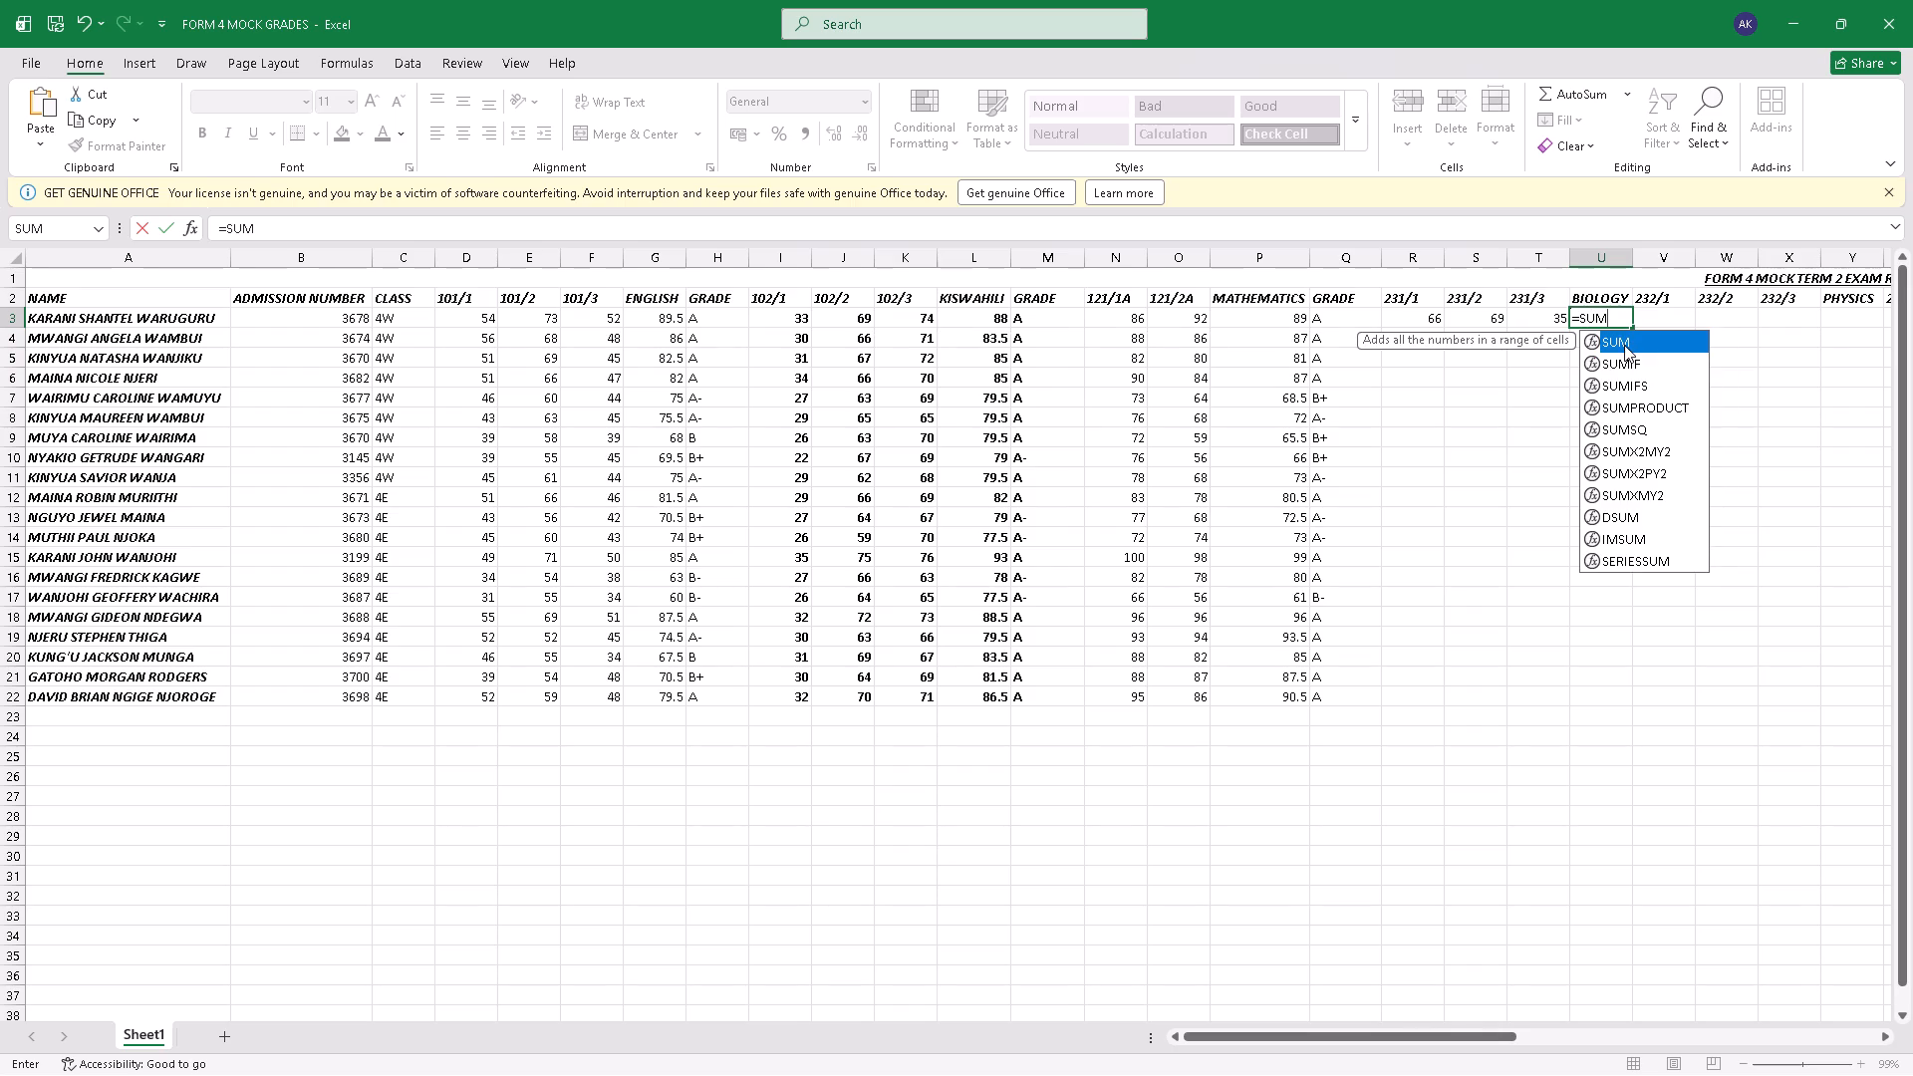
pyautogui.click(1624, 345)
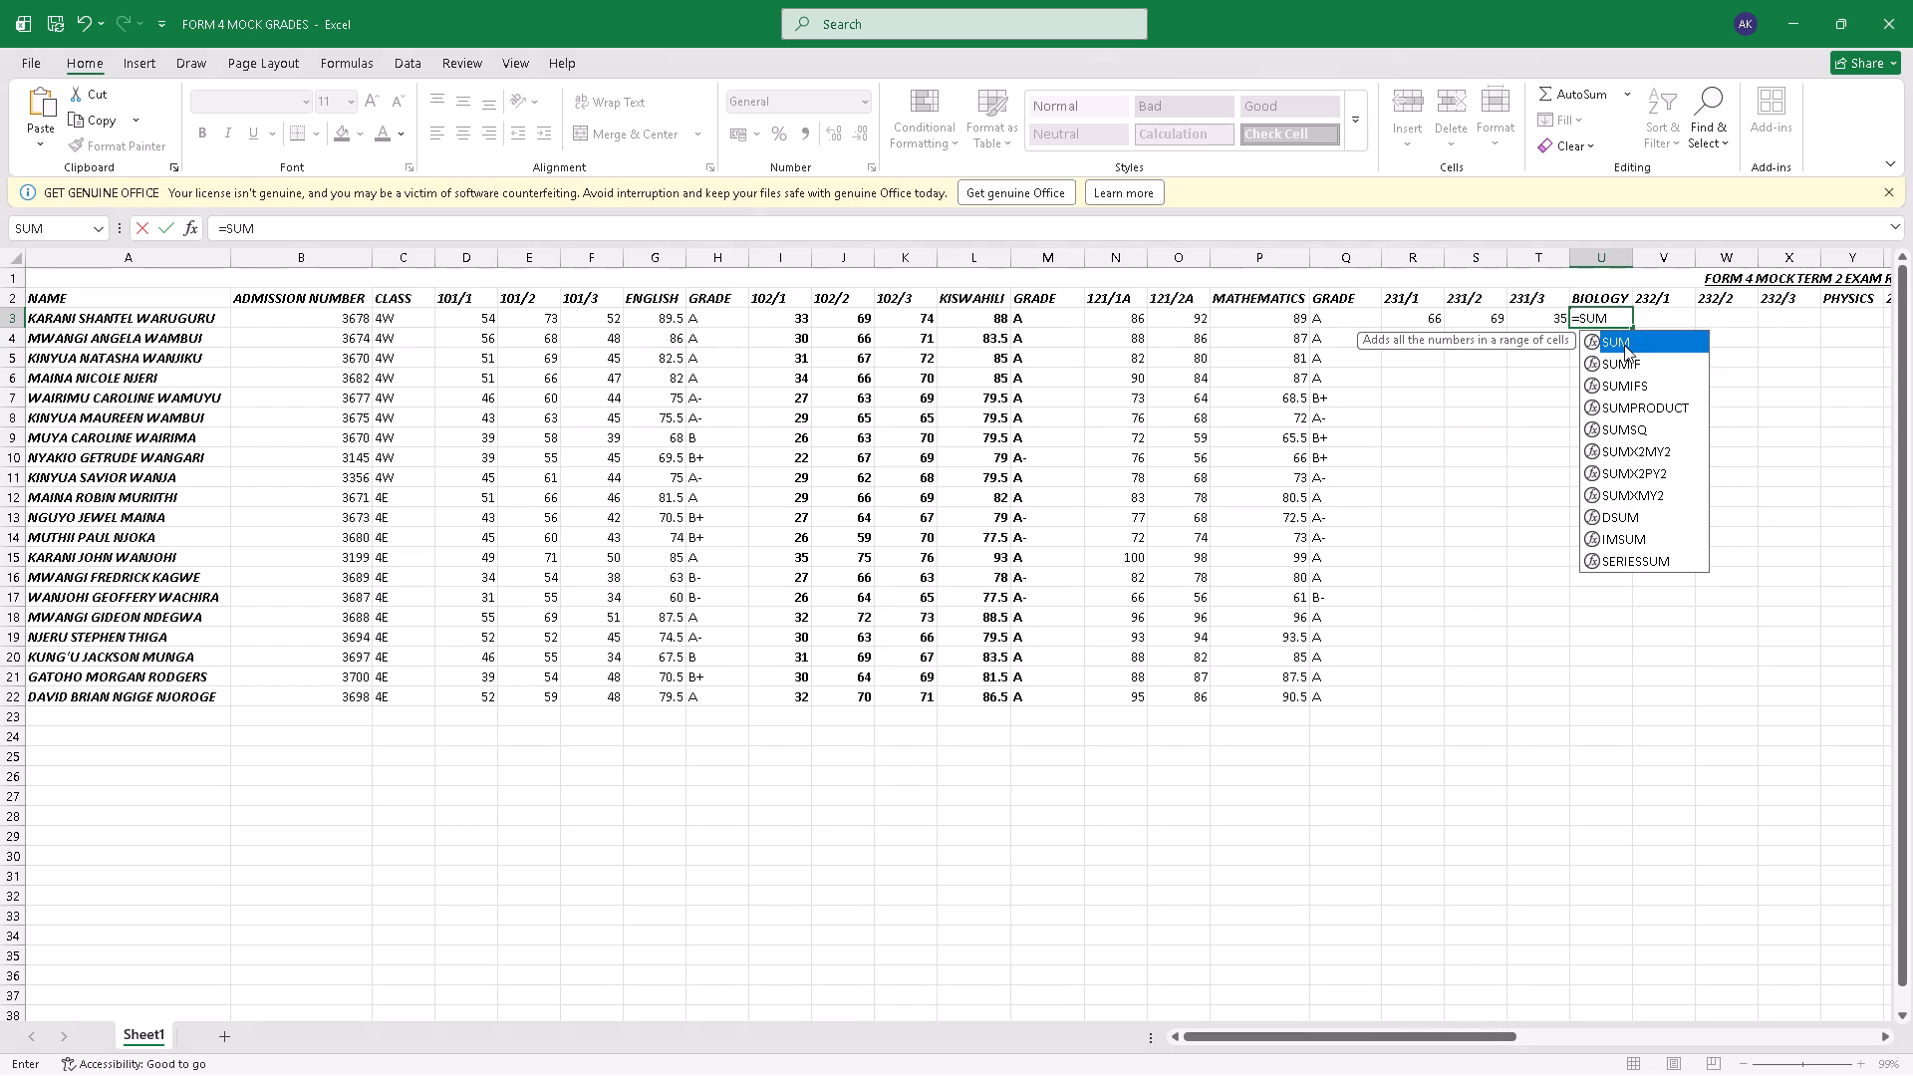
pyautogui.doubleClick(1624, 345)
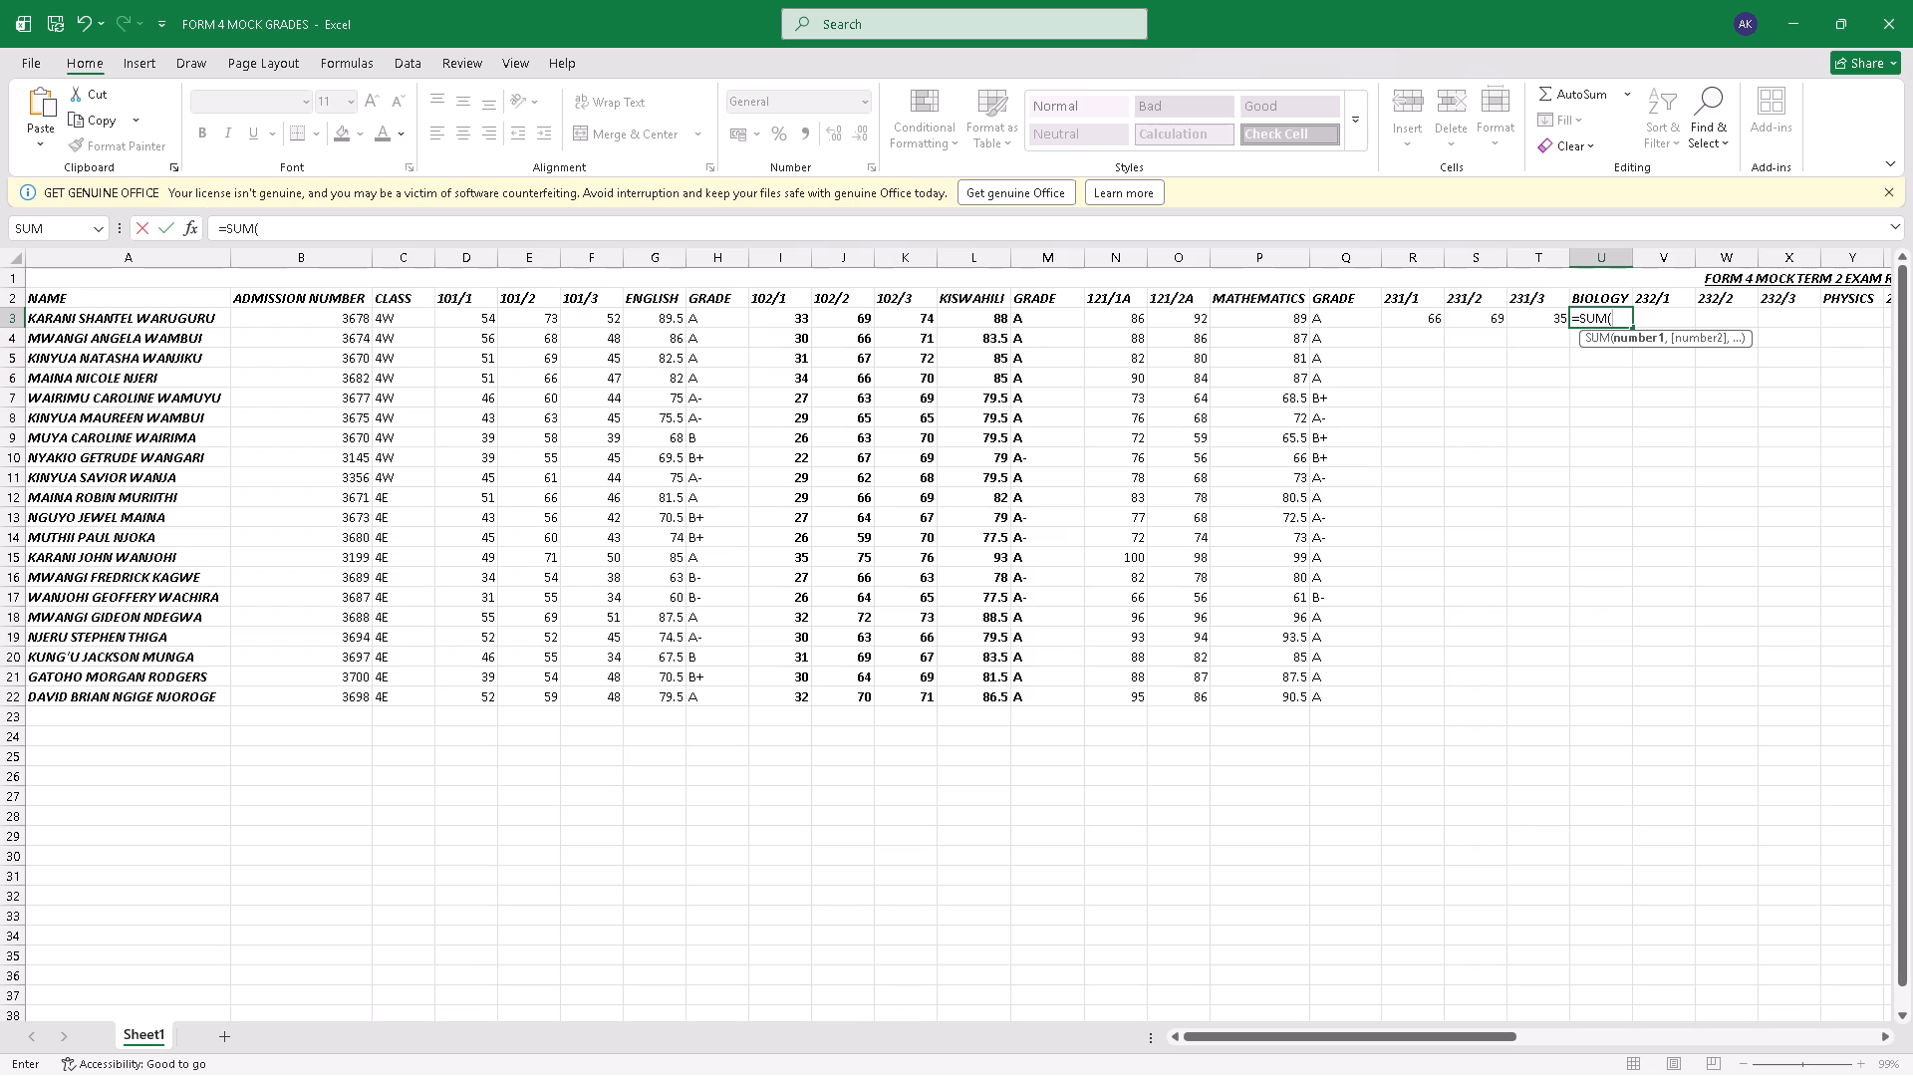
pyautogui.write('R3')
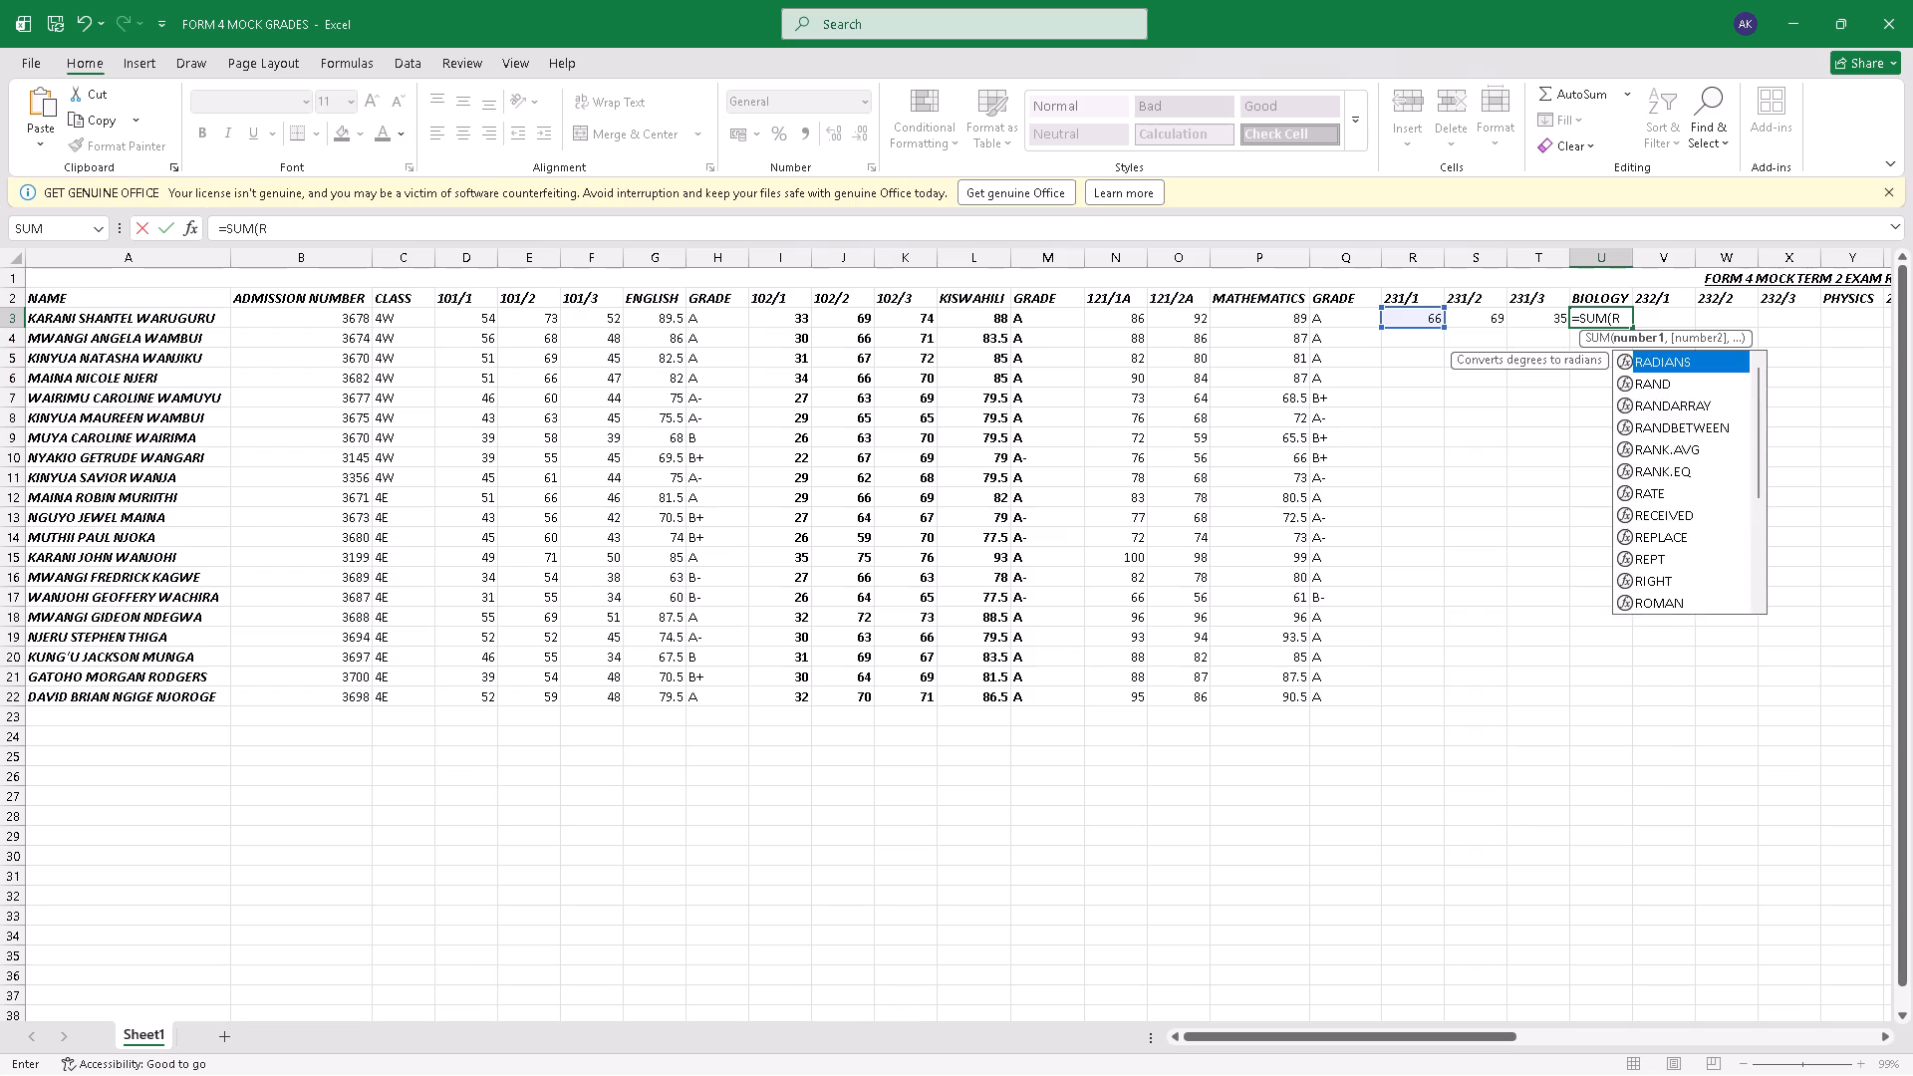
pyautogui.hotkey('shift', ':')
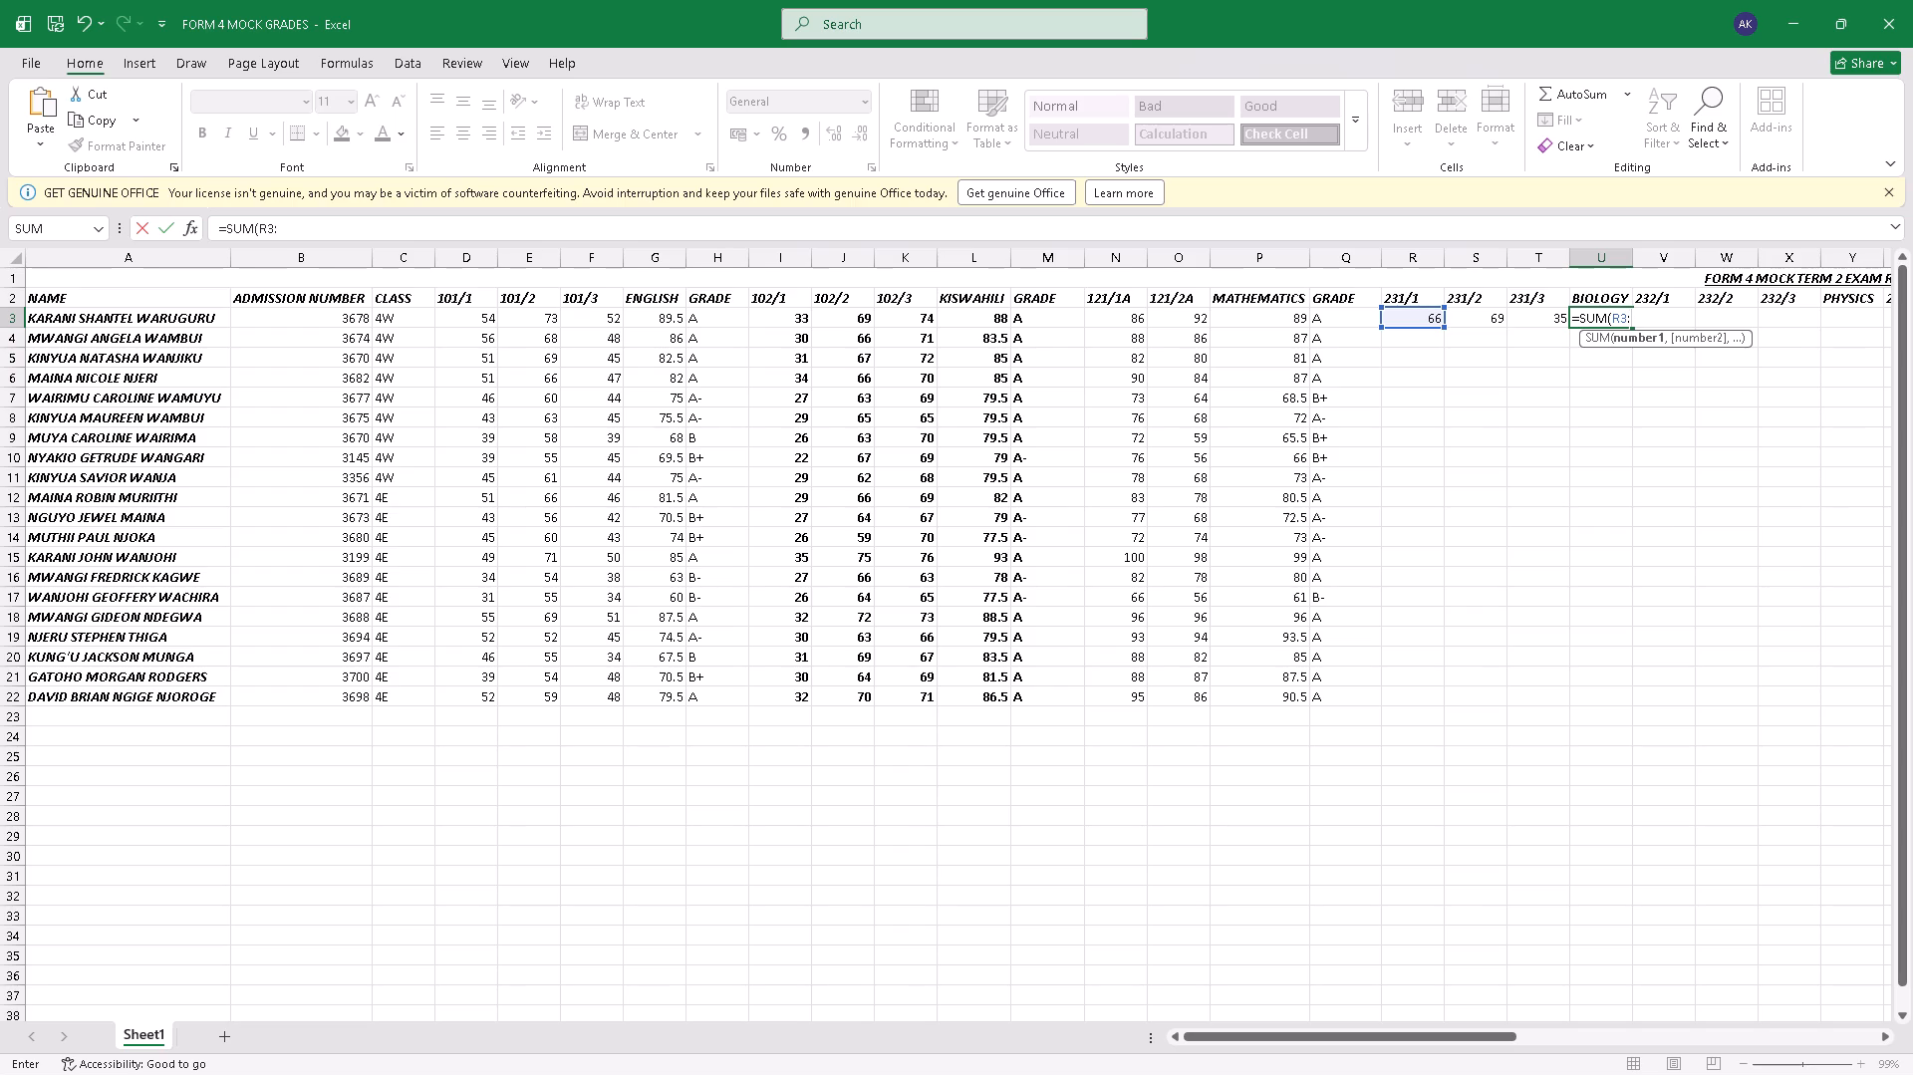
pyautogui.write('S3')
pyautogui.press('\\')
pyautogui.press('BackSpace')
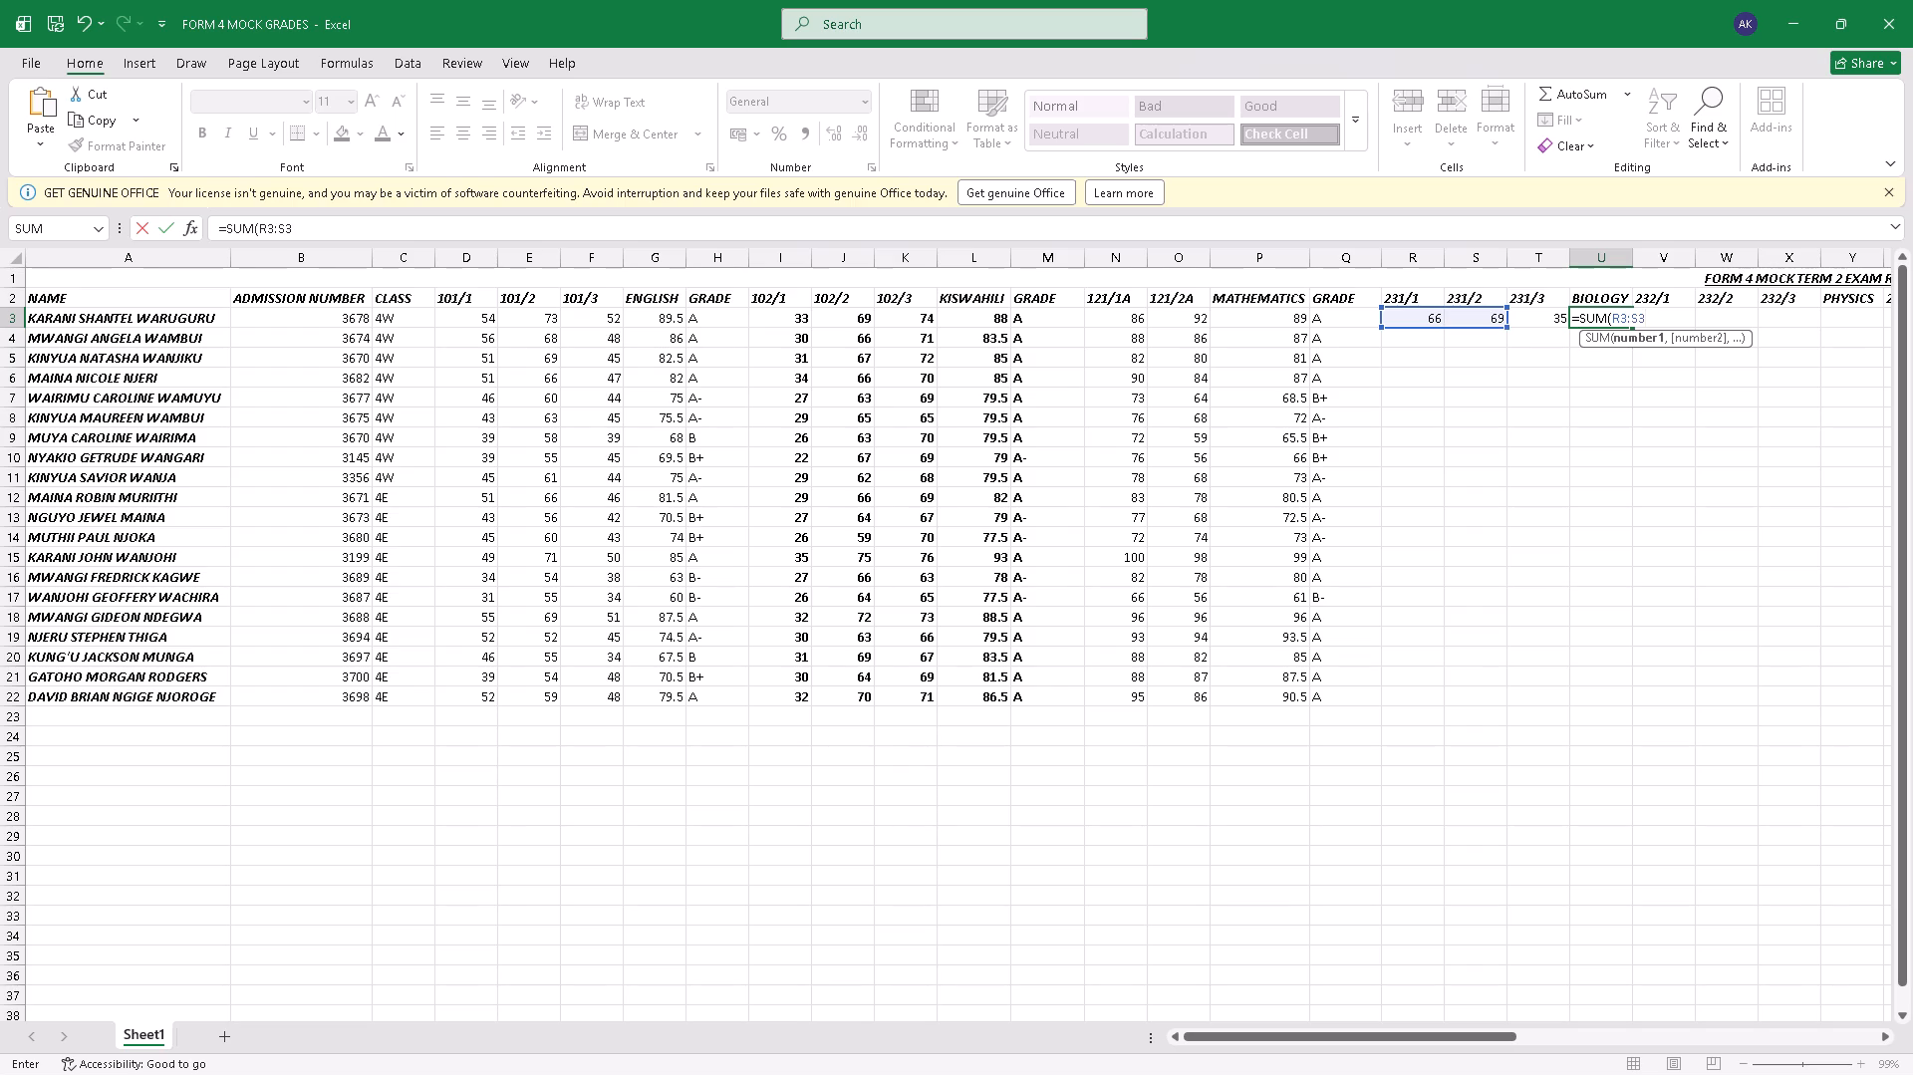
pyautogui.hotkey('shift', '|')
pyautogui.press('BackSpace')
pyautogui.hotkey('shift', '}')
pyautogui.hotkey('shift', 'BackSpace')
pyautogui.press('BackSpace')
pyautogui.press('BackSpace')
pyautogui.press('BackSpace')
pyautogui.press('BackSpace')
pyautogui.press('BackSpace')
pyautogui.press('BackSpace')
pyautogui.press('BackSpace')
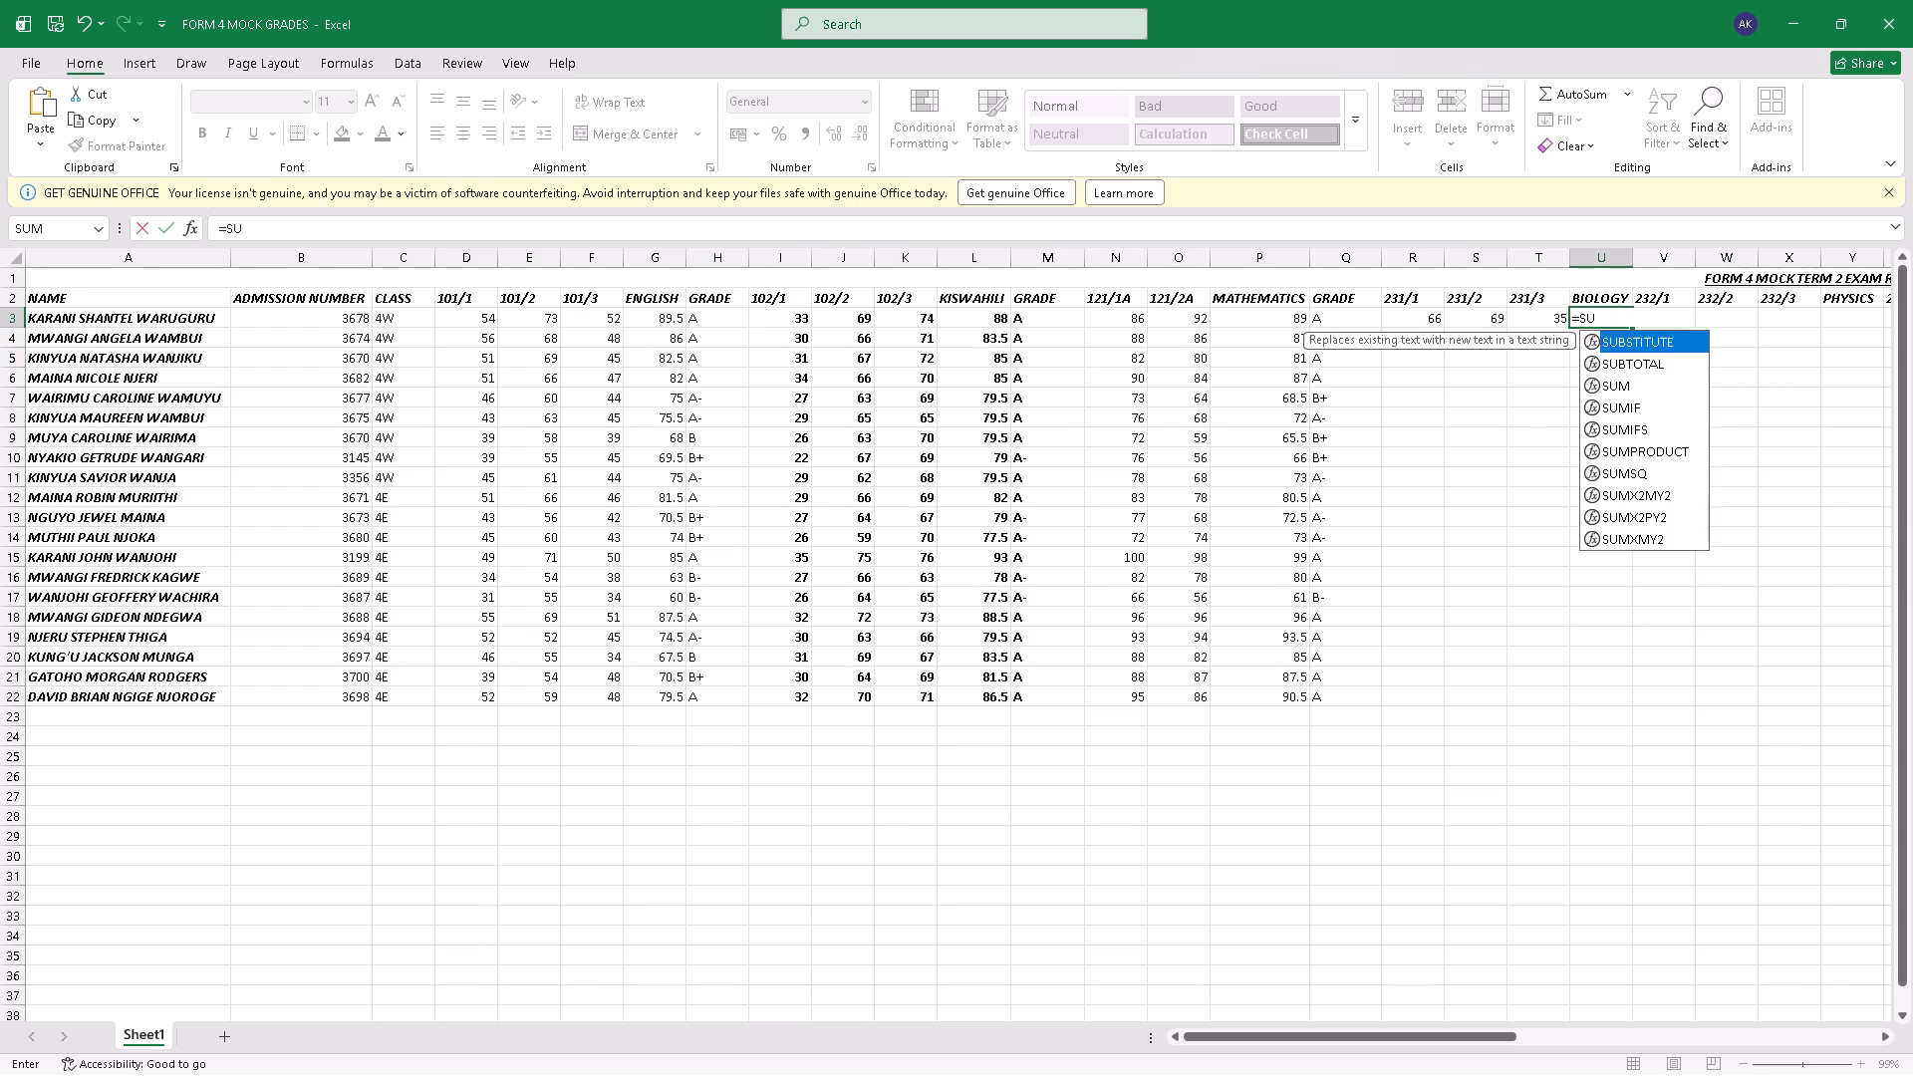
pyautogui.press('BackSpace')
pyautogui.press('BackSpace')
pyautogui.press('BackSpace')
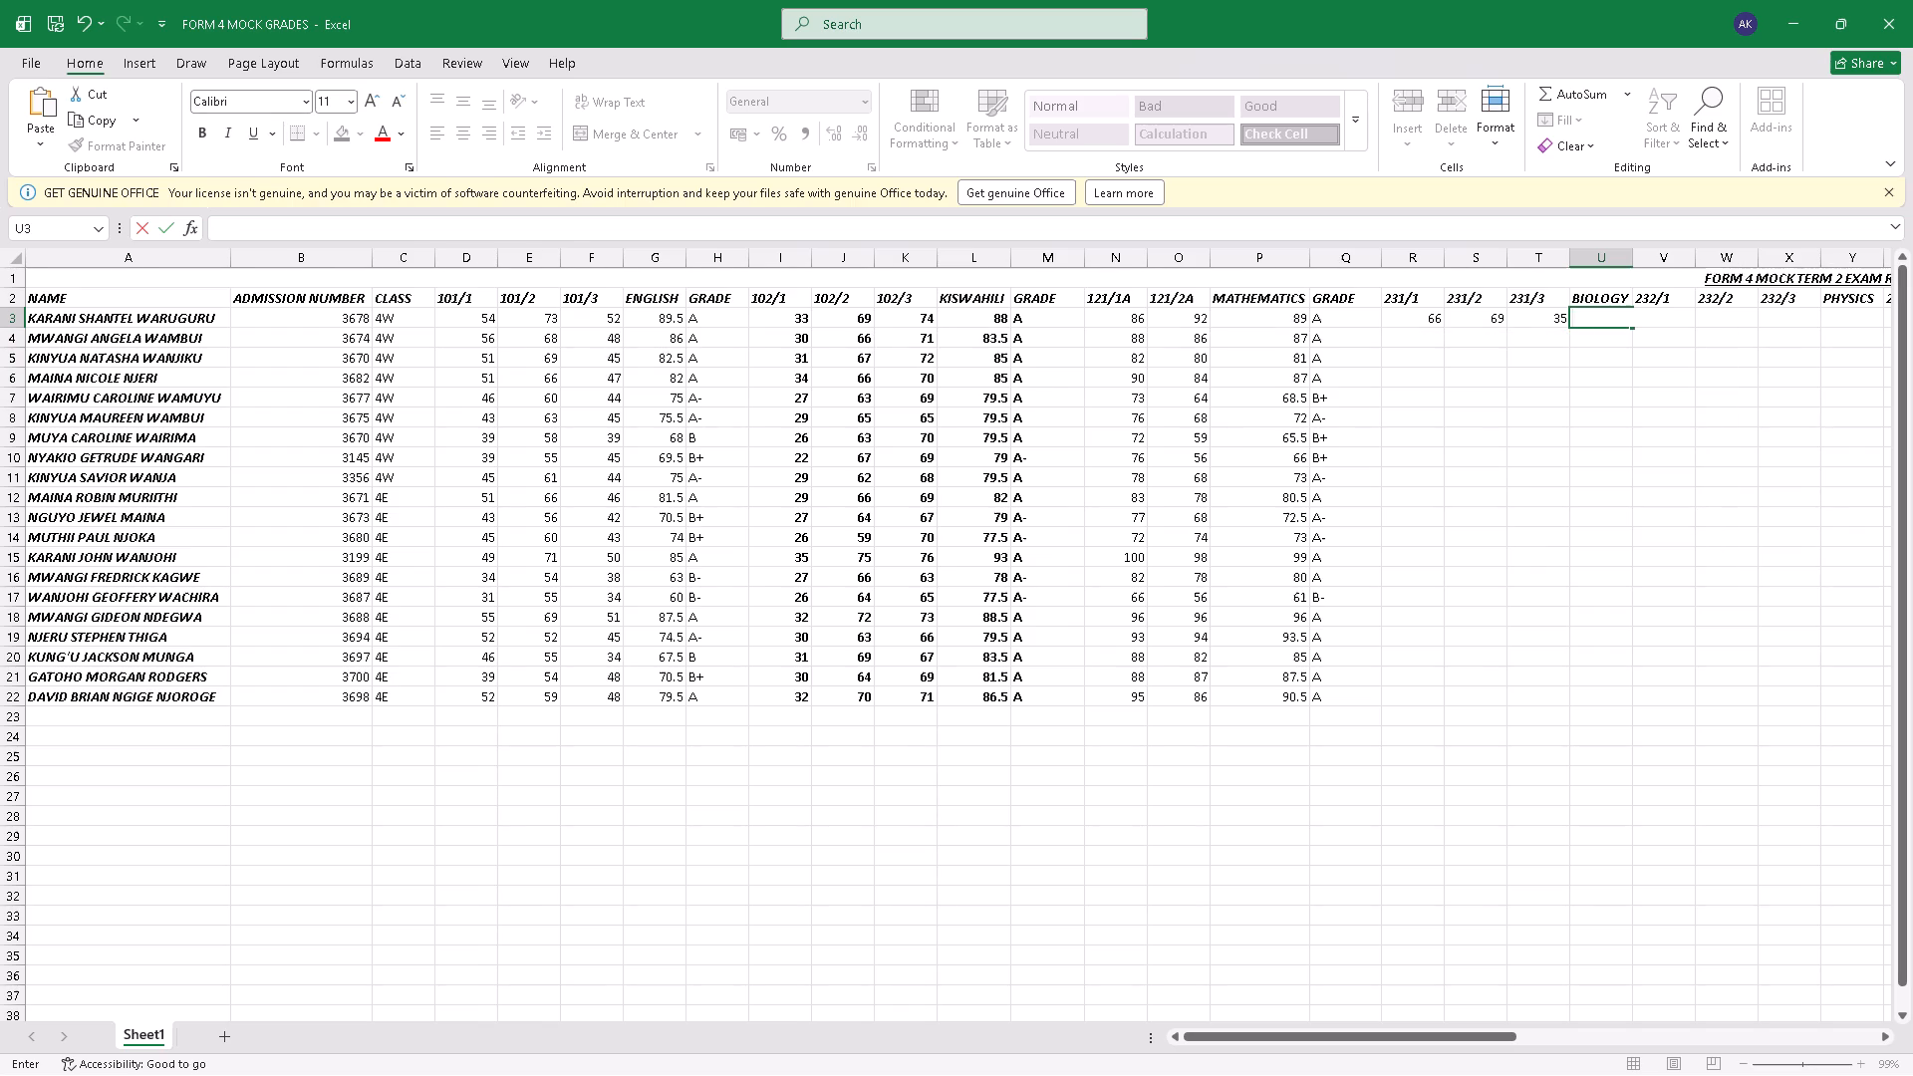
# Insert the SUM function in BIOLOGY cell U3 with the range R3:T3 as its argument.
pyautogui.click(189, 225)
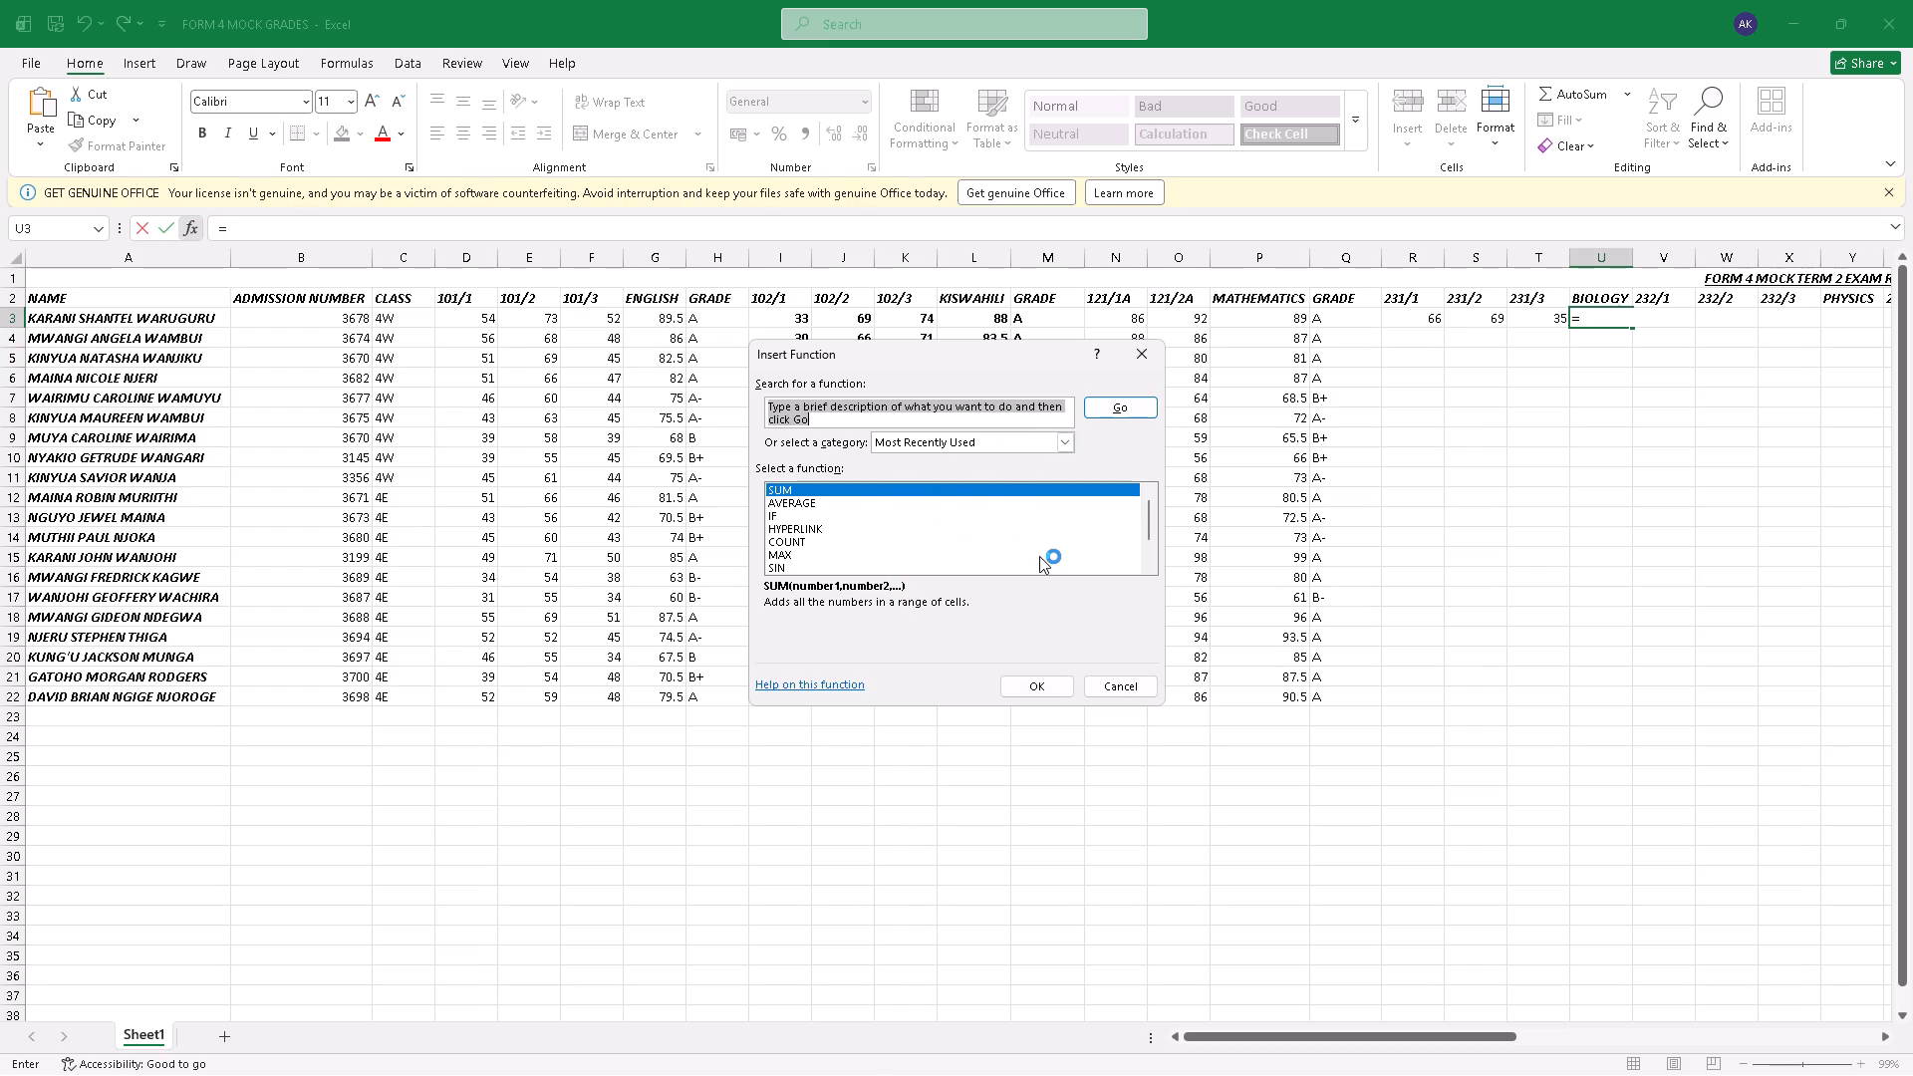
pyautogui.click(1054, 690)
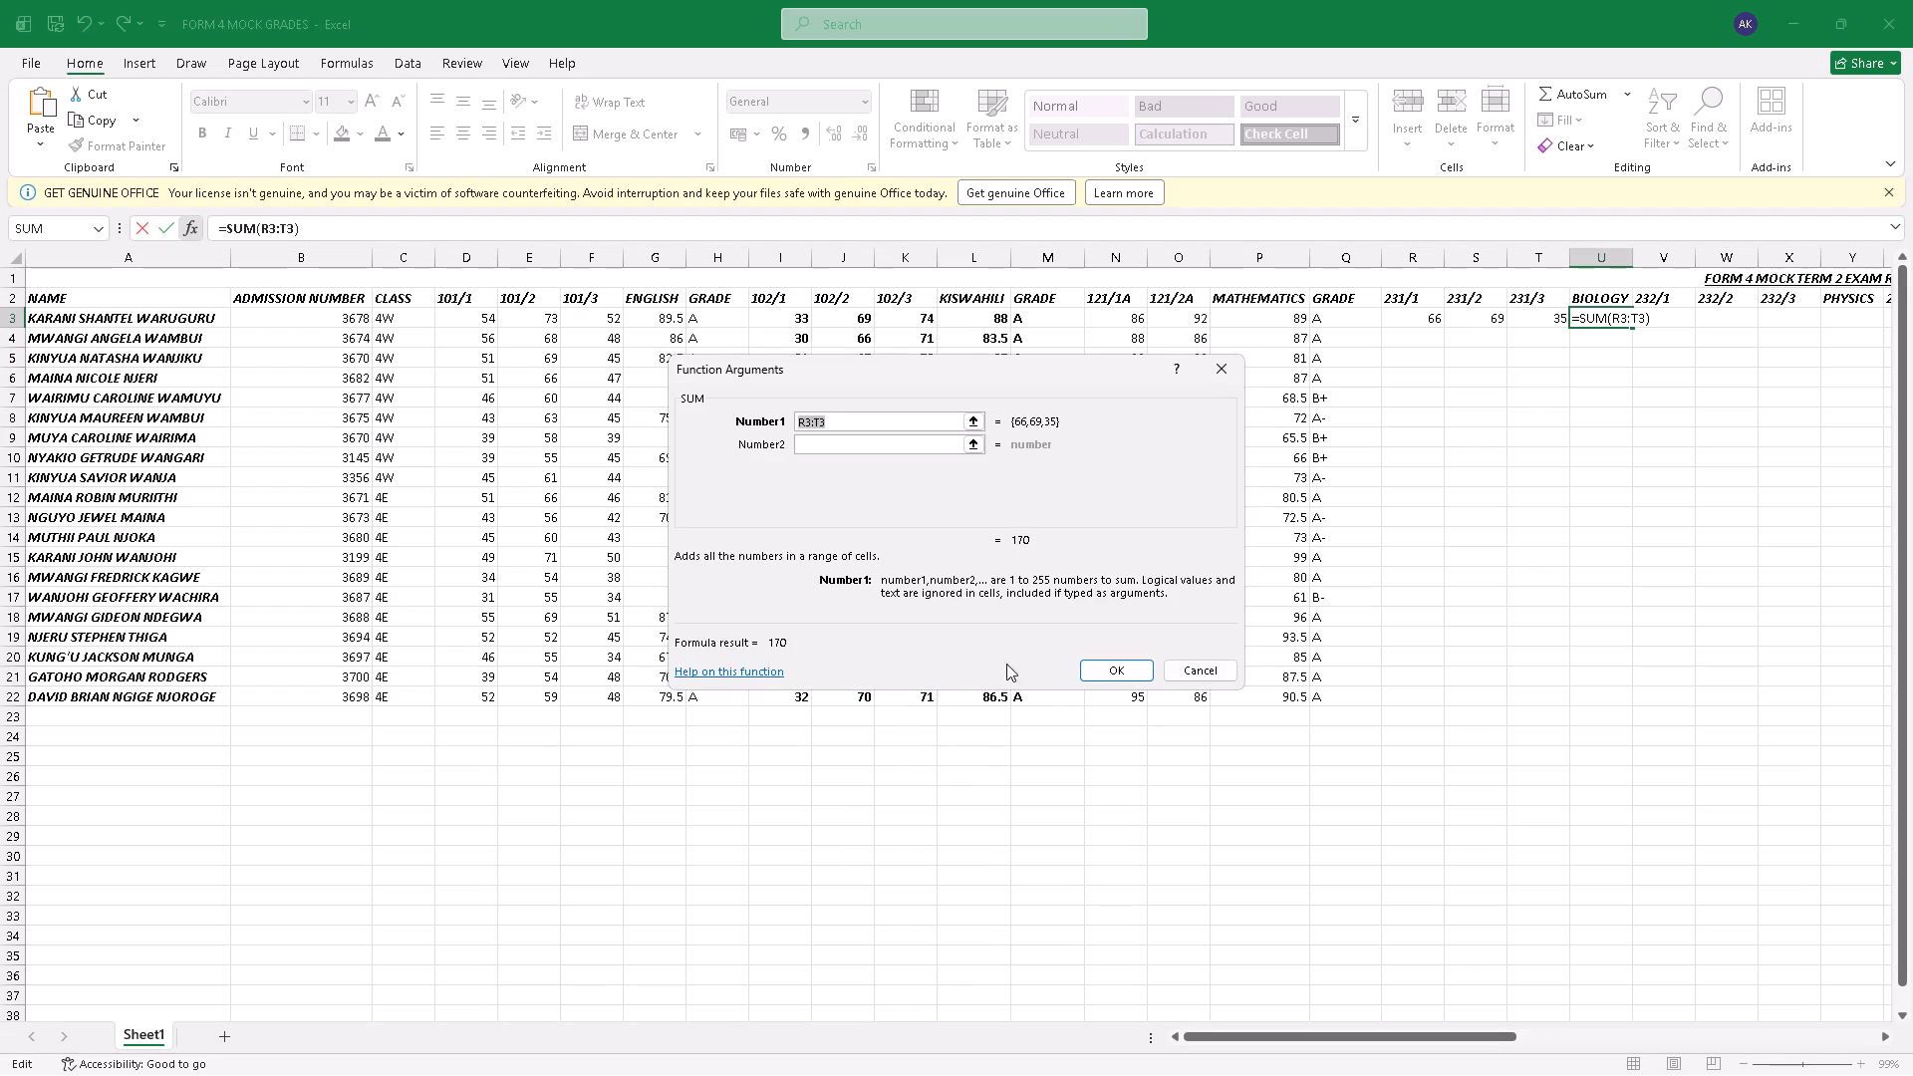
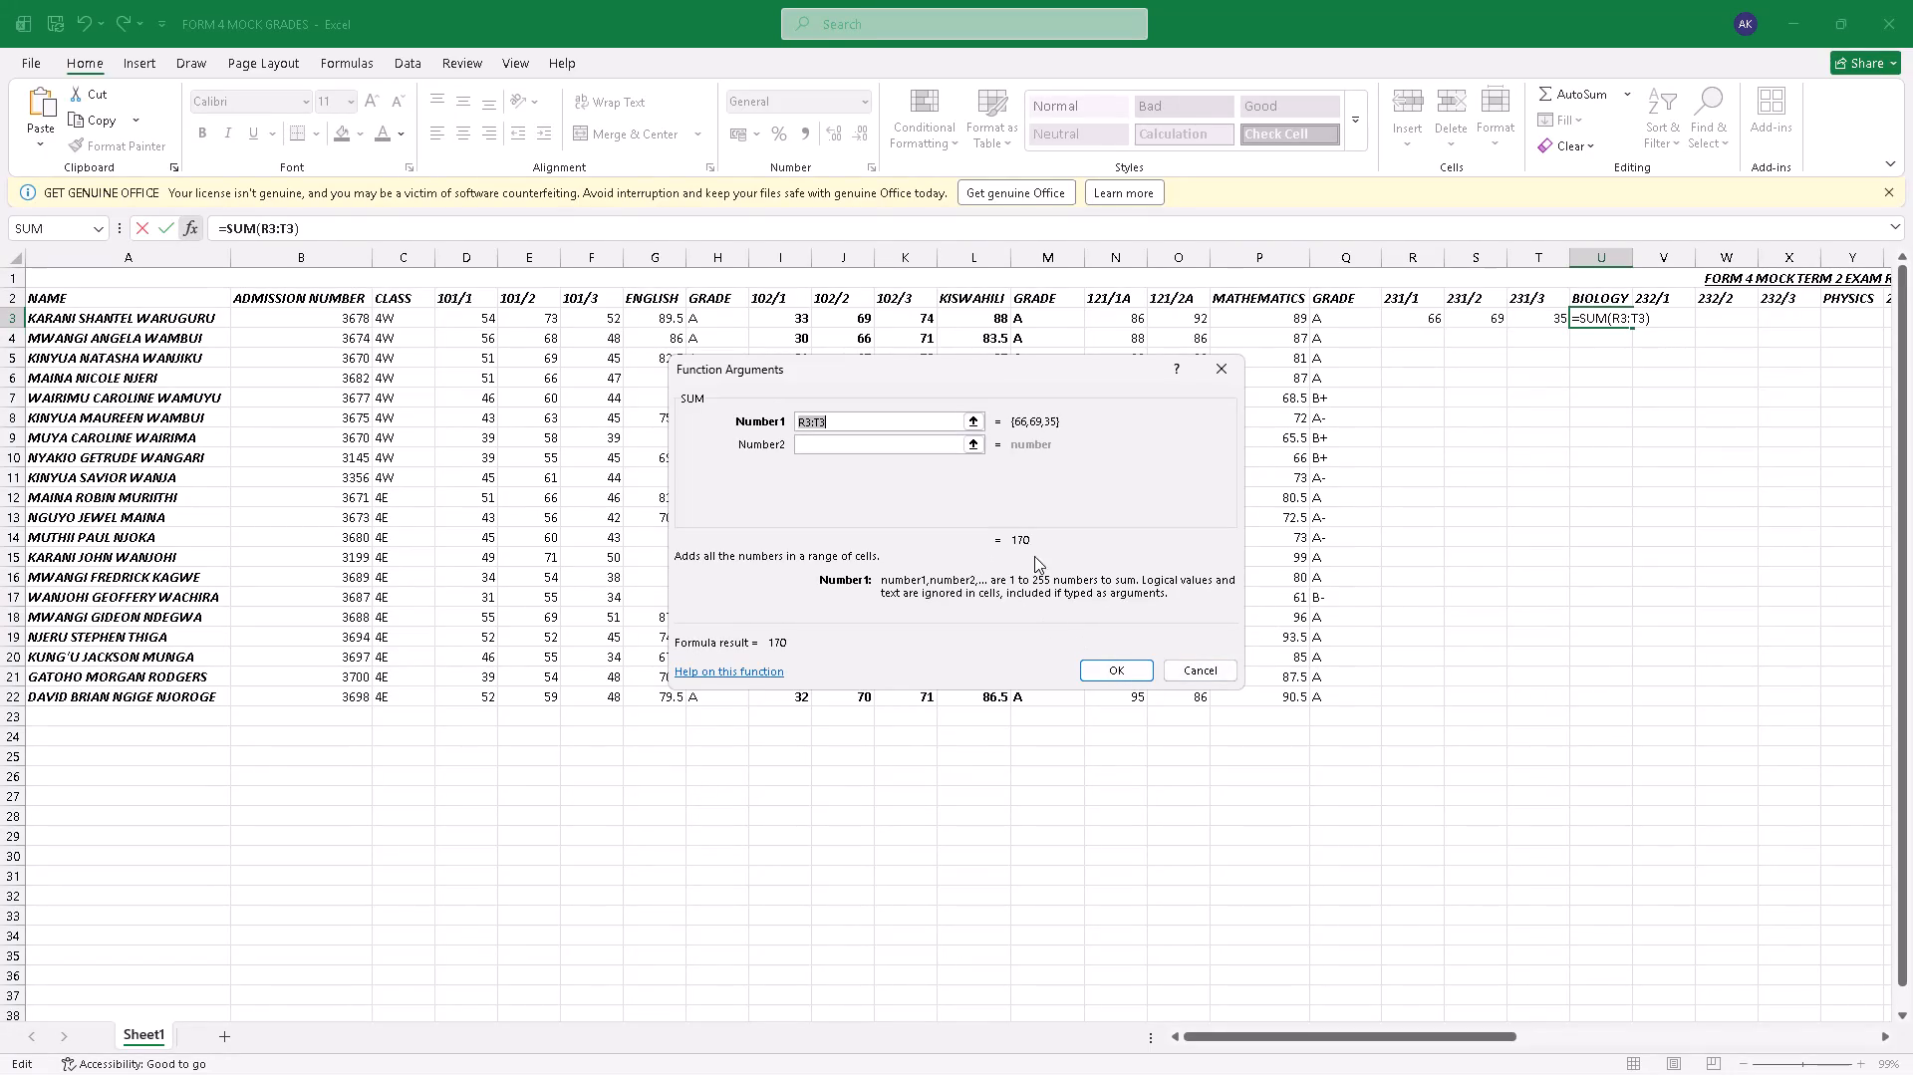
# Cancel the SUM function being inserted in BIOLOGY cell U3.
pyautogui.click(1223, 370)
# Enter the 231/1 marks 56, 63 and 64 in cells R4 to R6.
pyautogui.click(1419, 335)
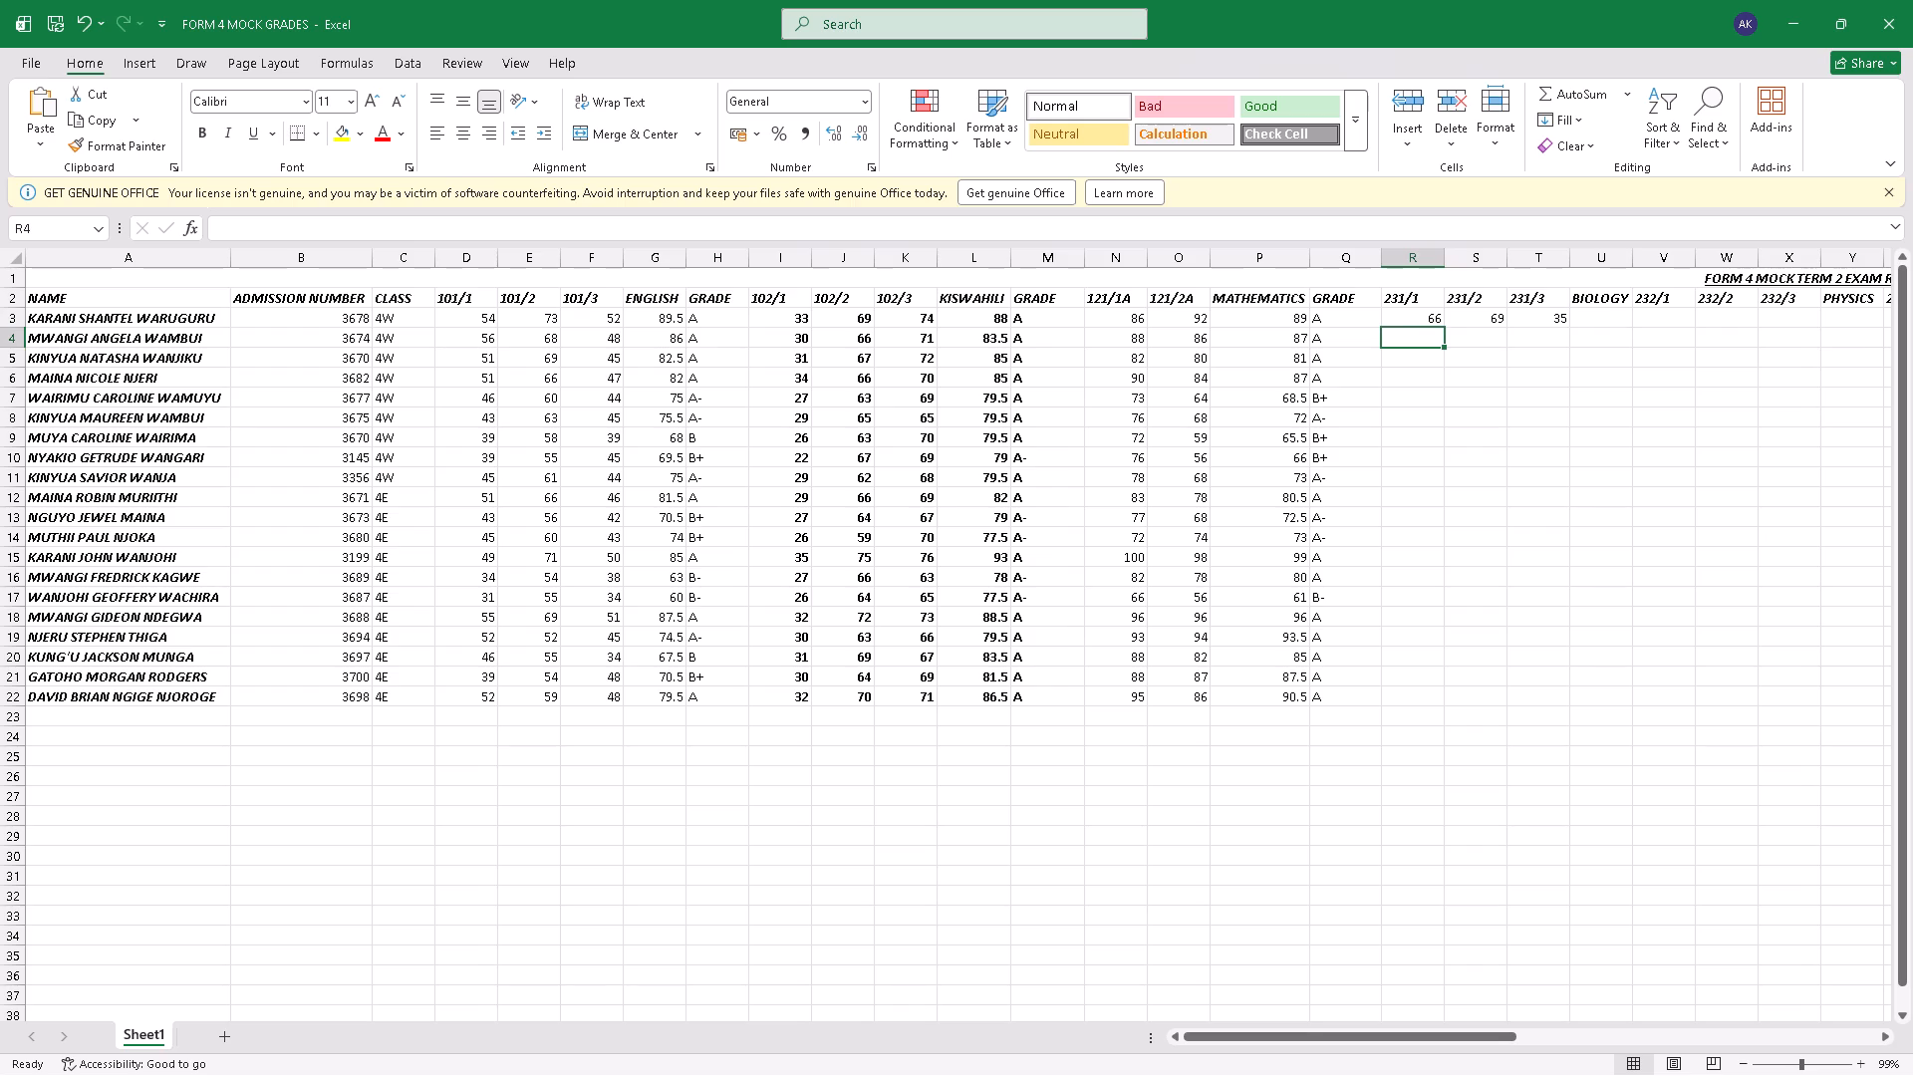
pyautogui.write('56')
pyautogui.press('Down')
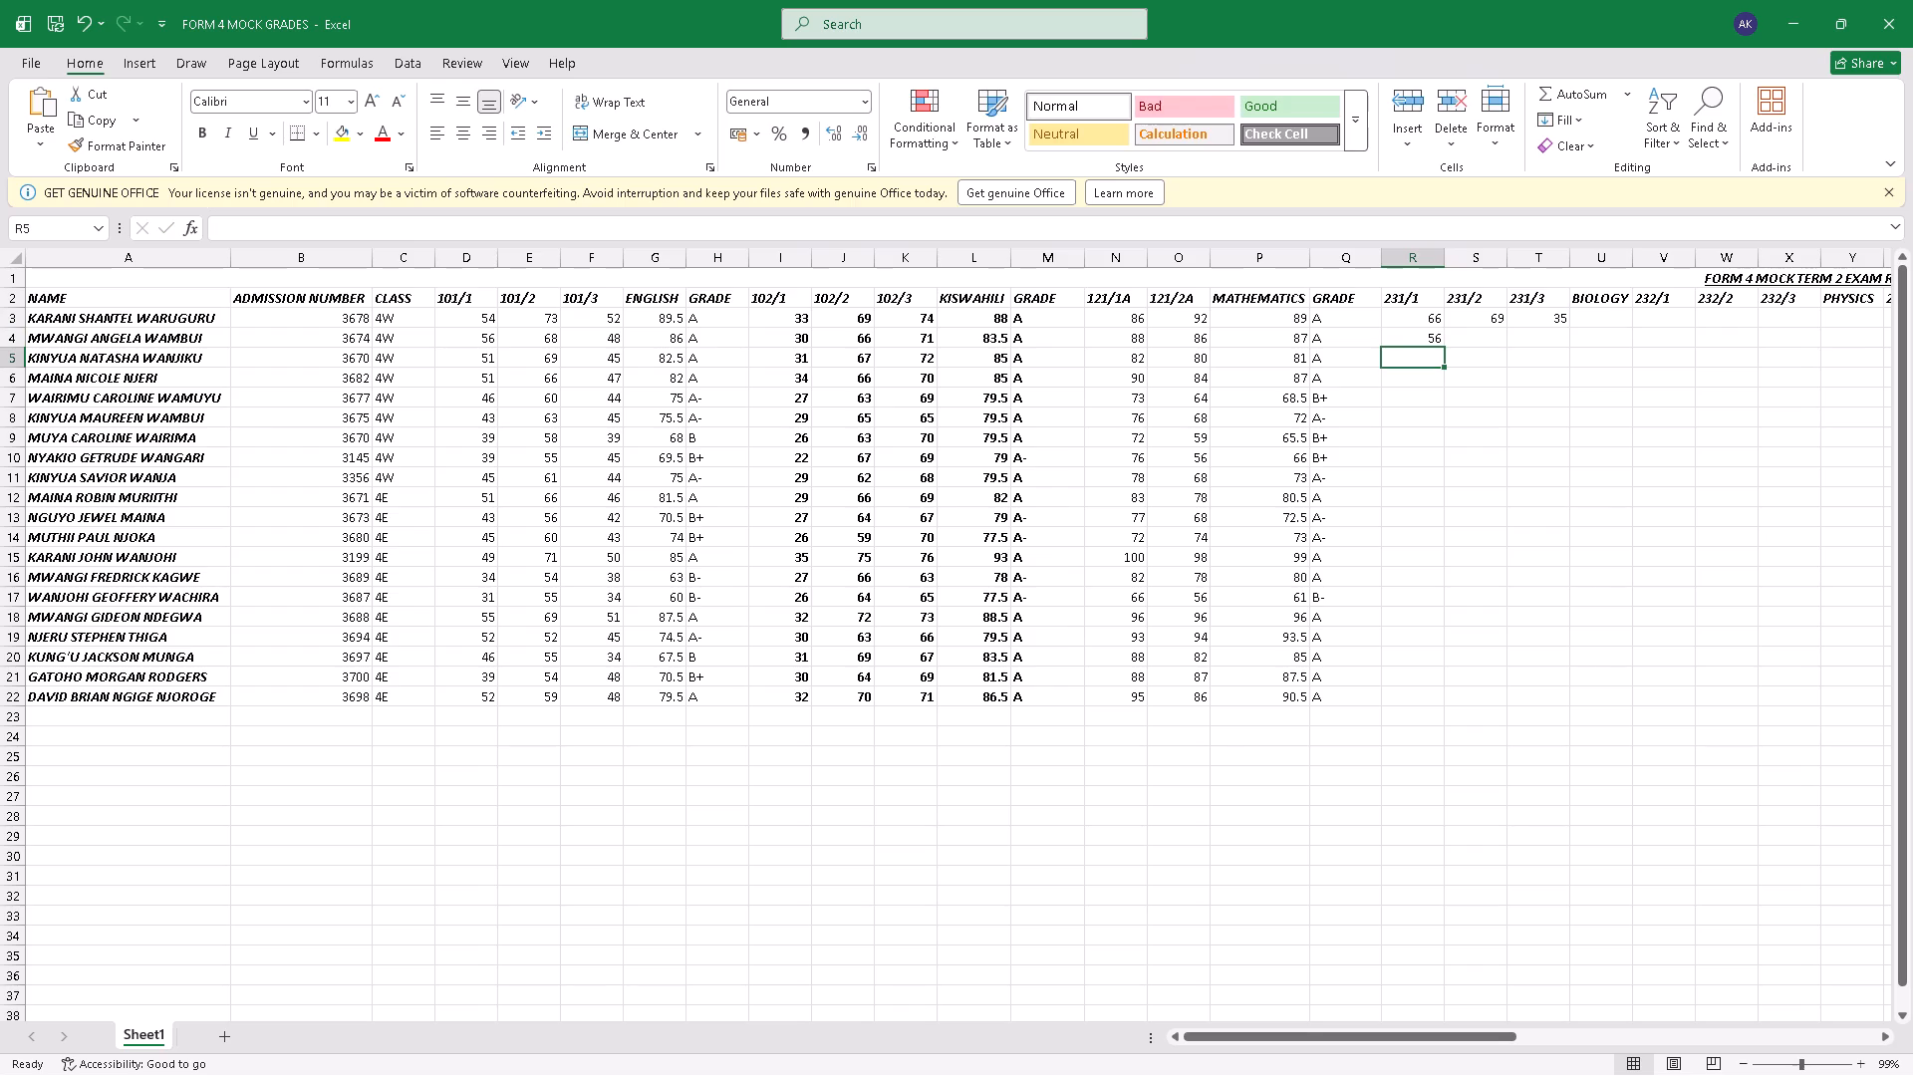
pyautogui.press('6')
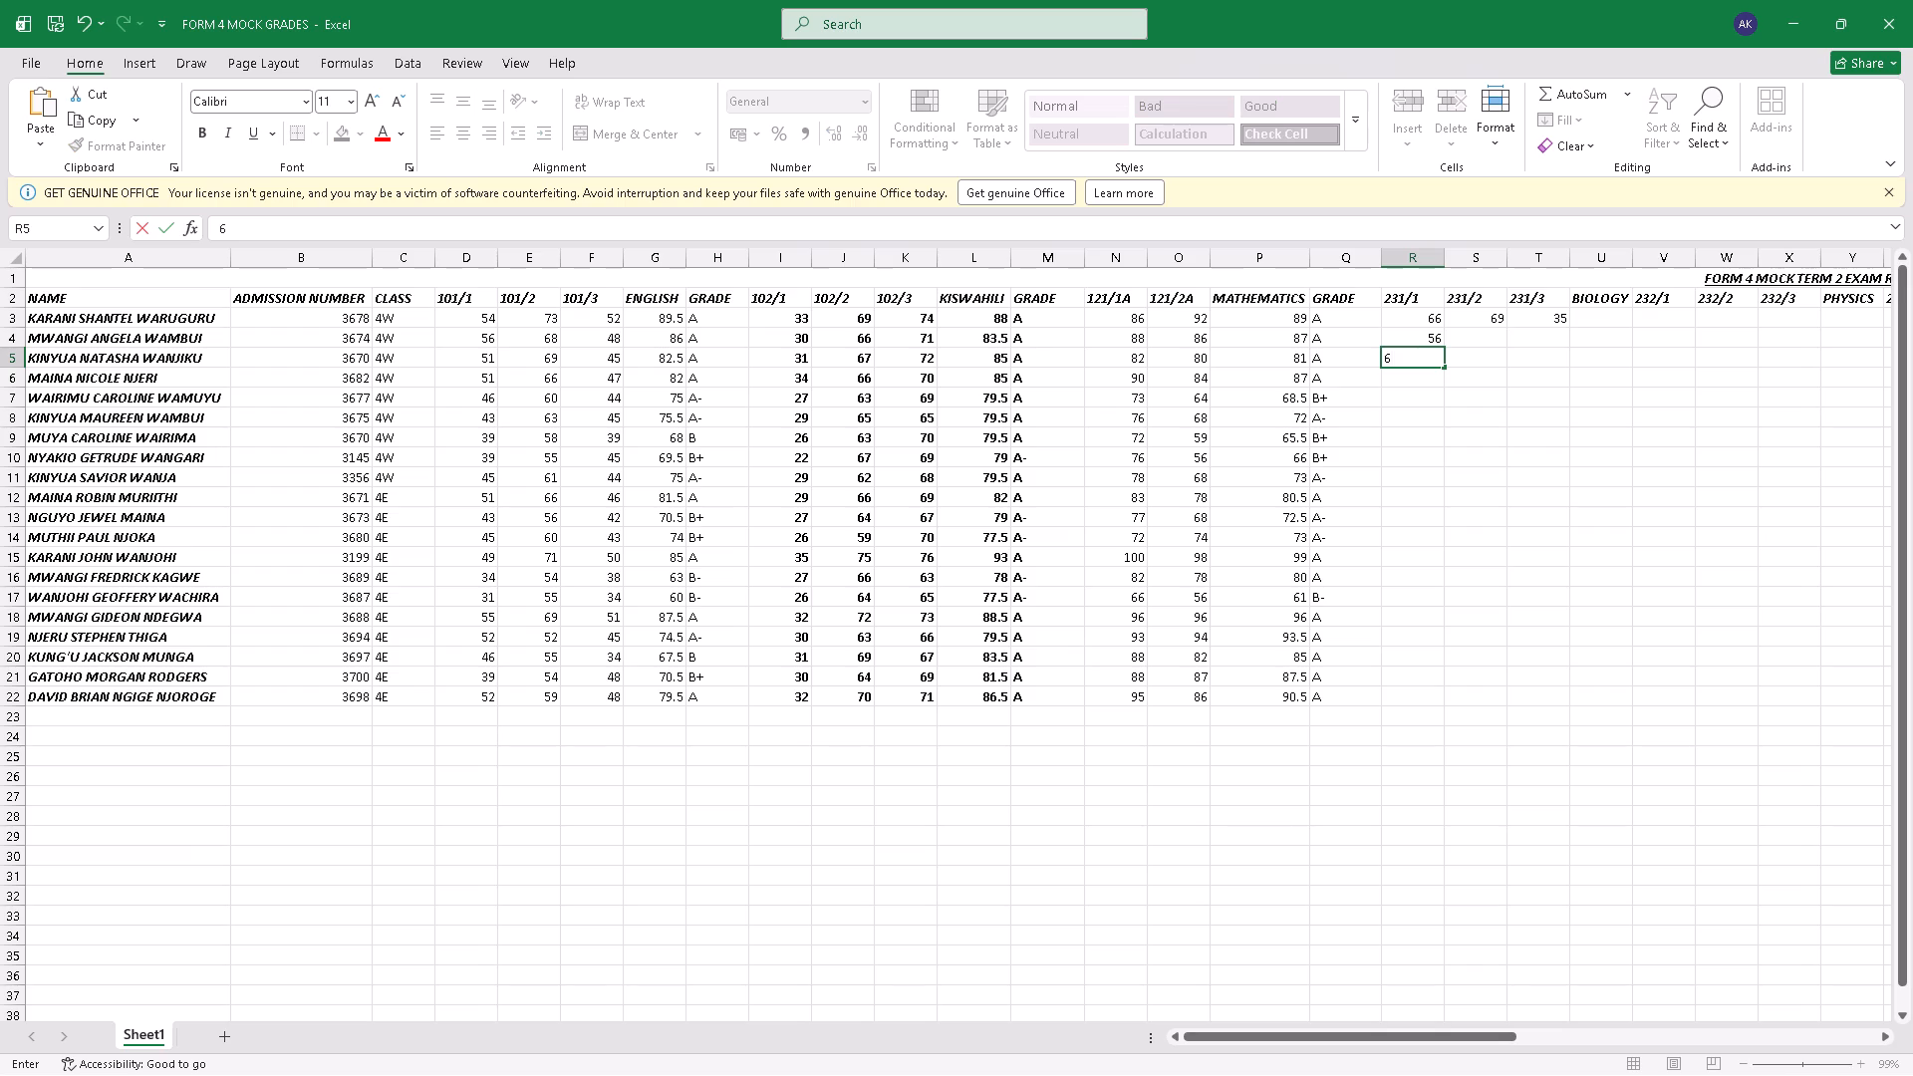
pyautogui.press('3')
pyautogui.press('Down')
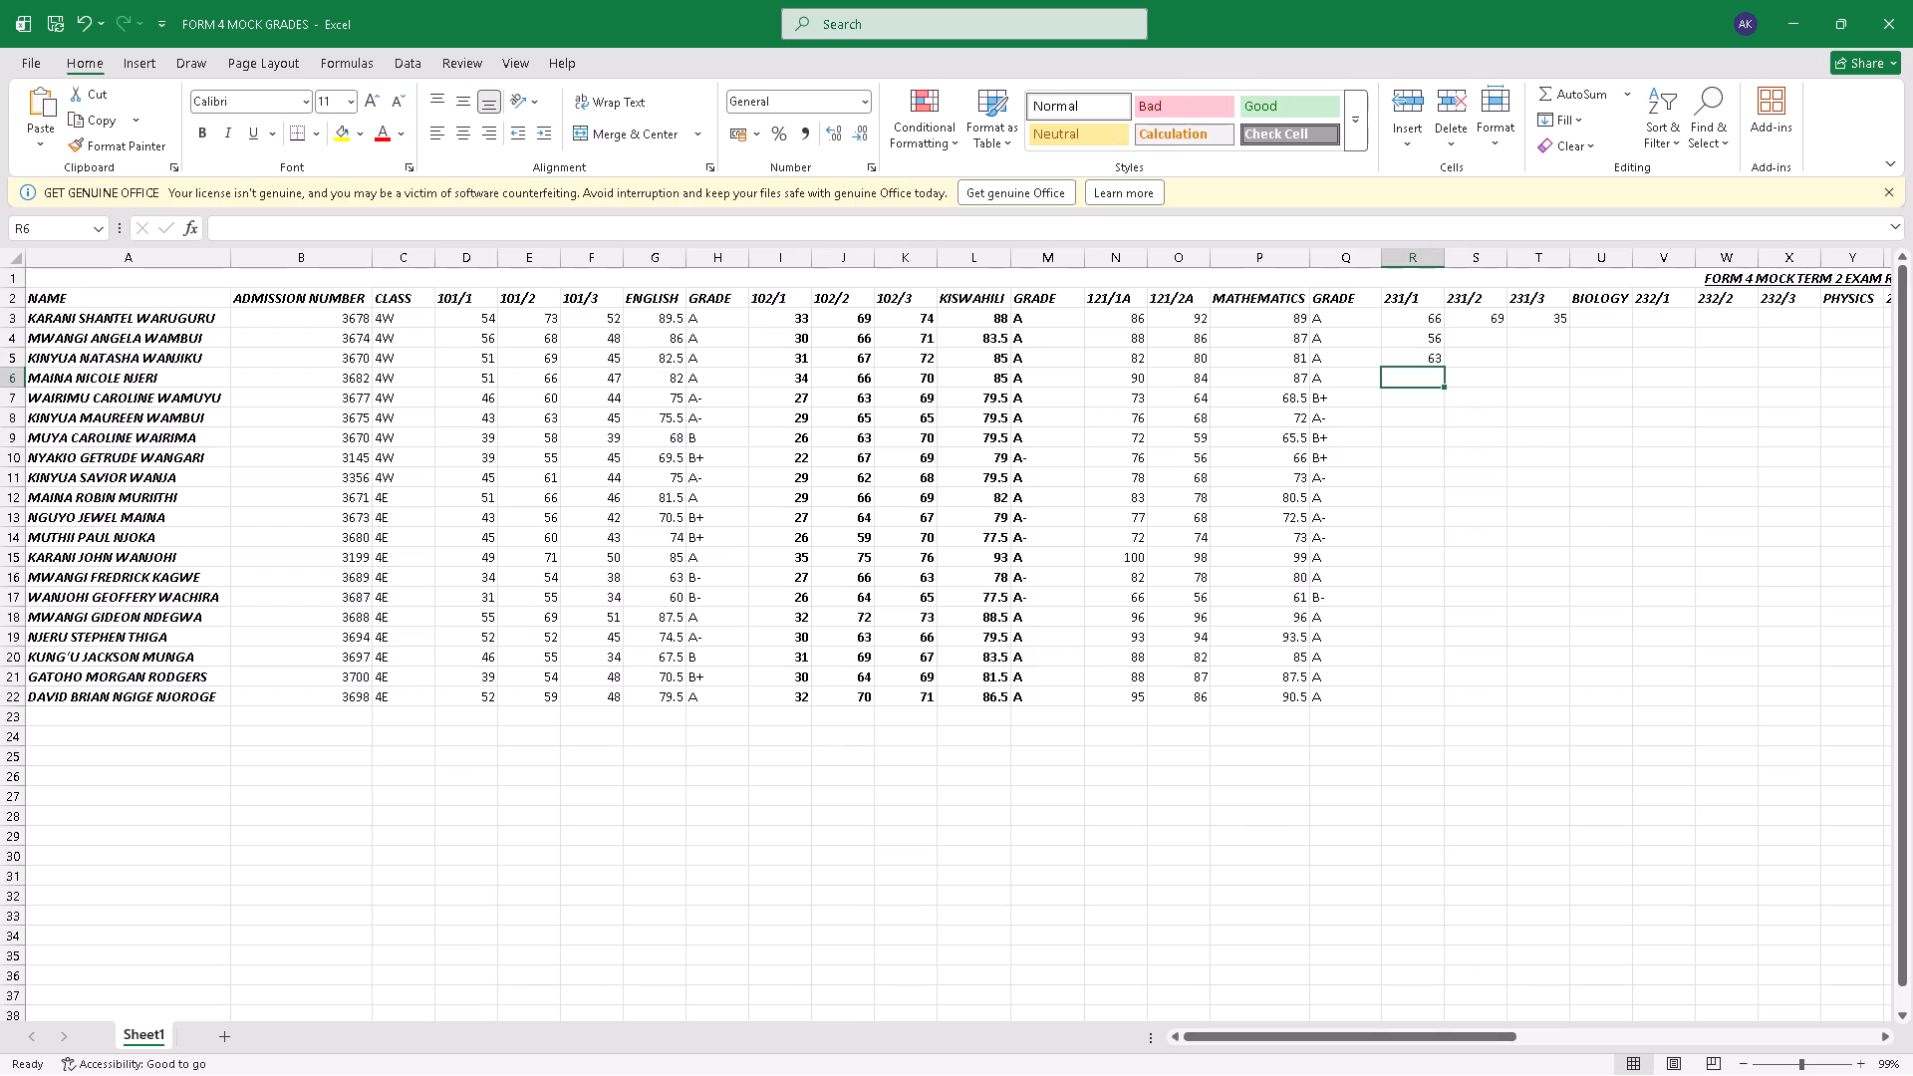
pyautogui.write('44')
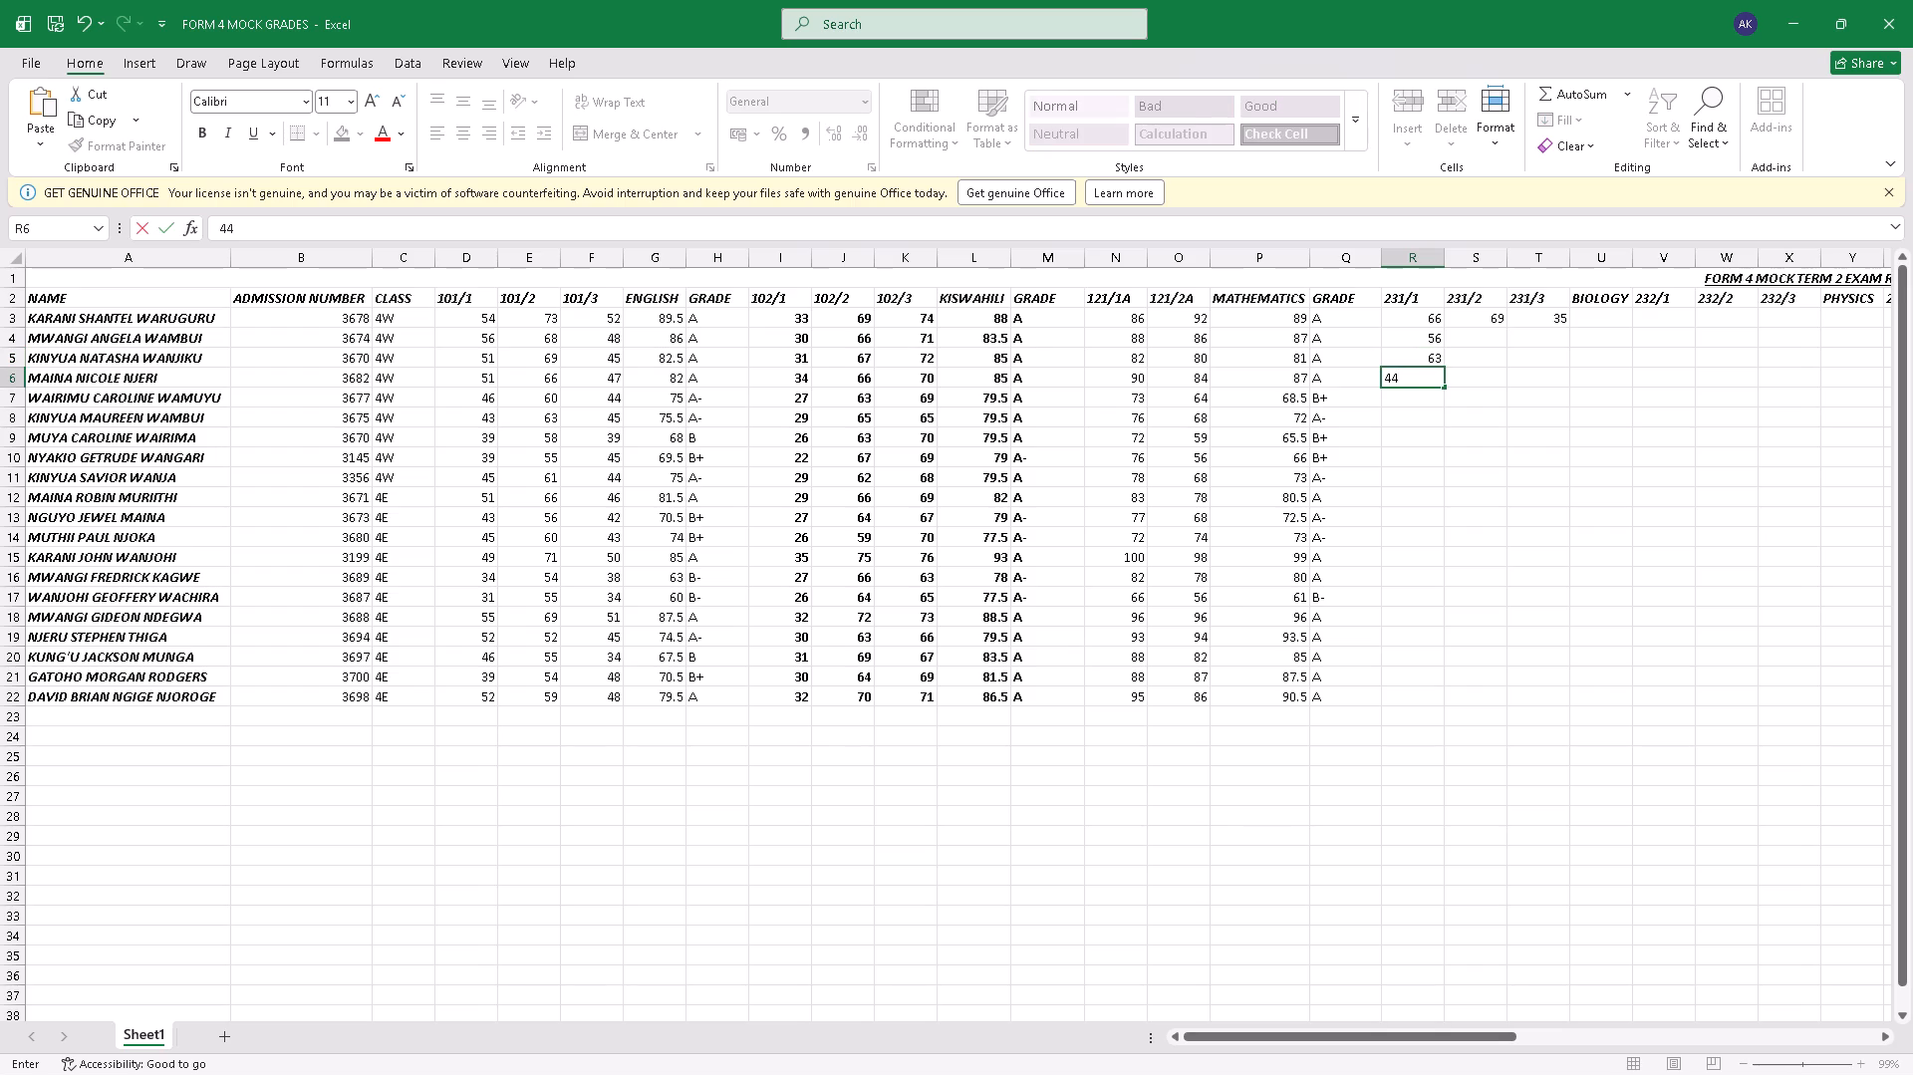
pyautogui.press('Down')
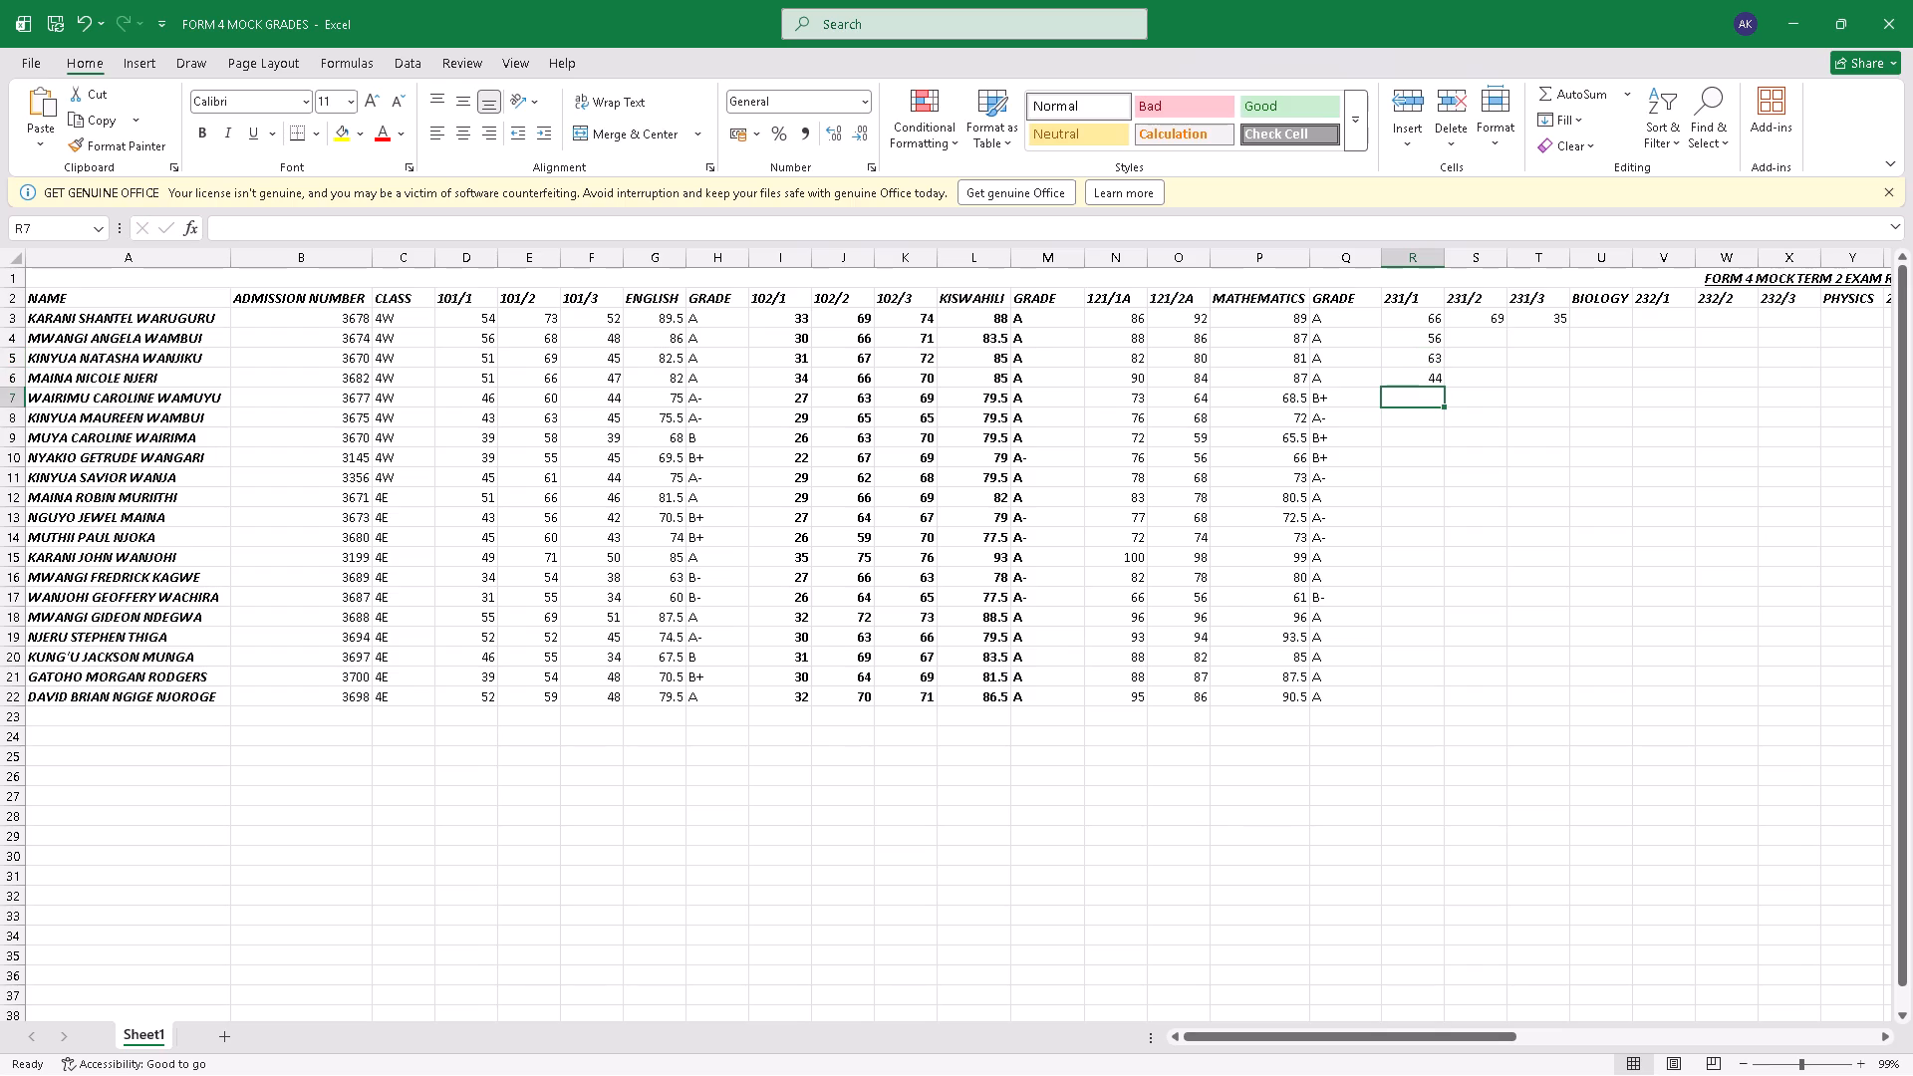
pyautogui.press('Up')
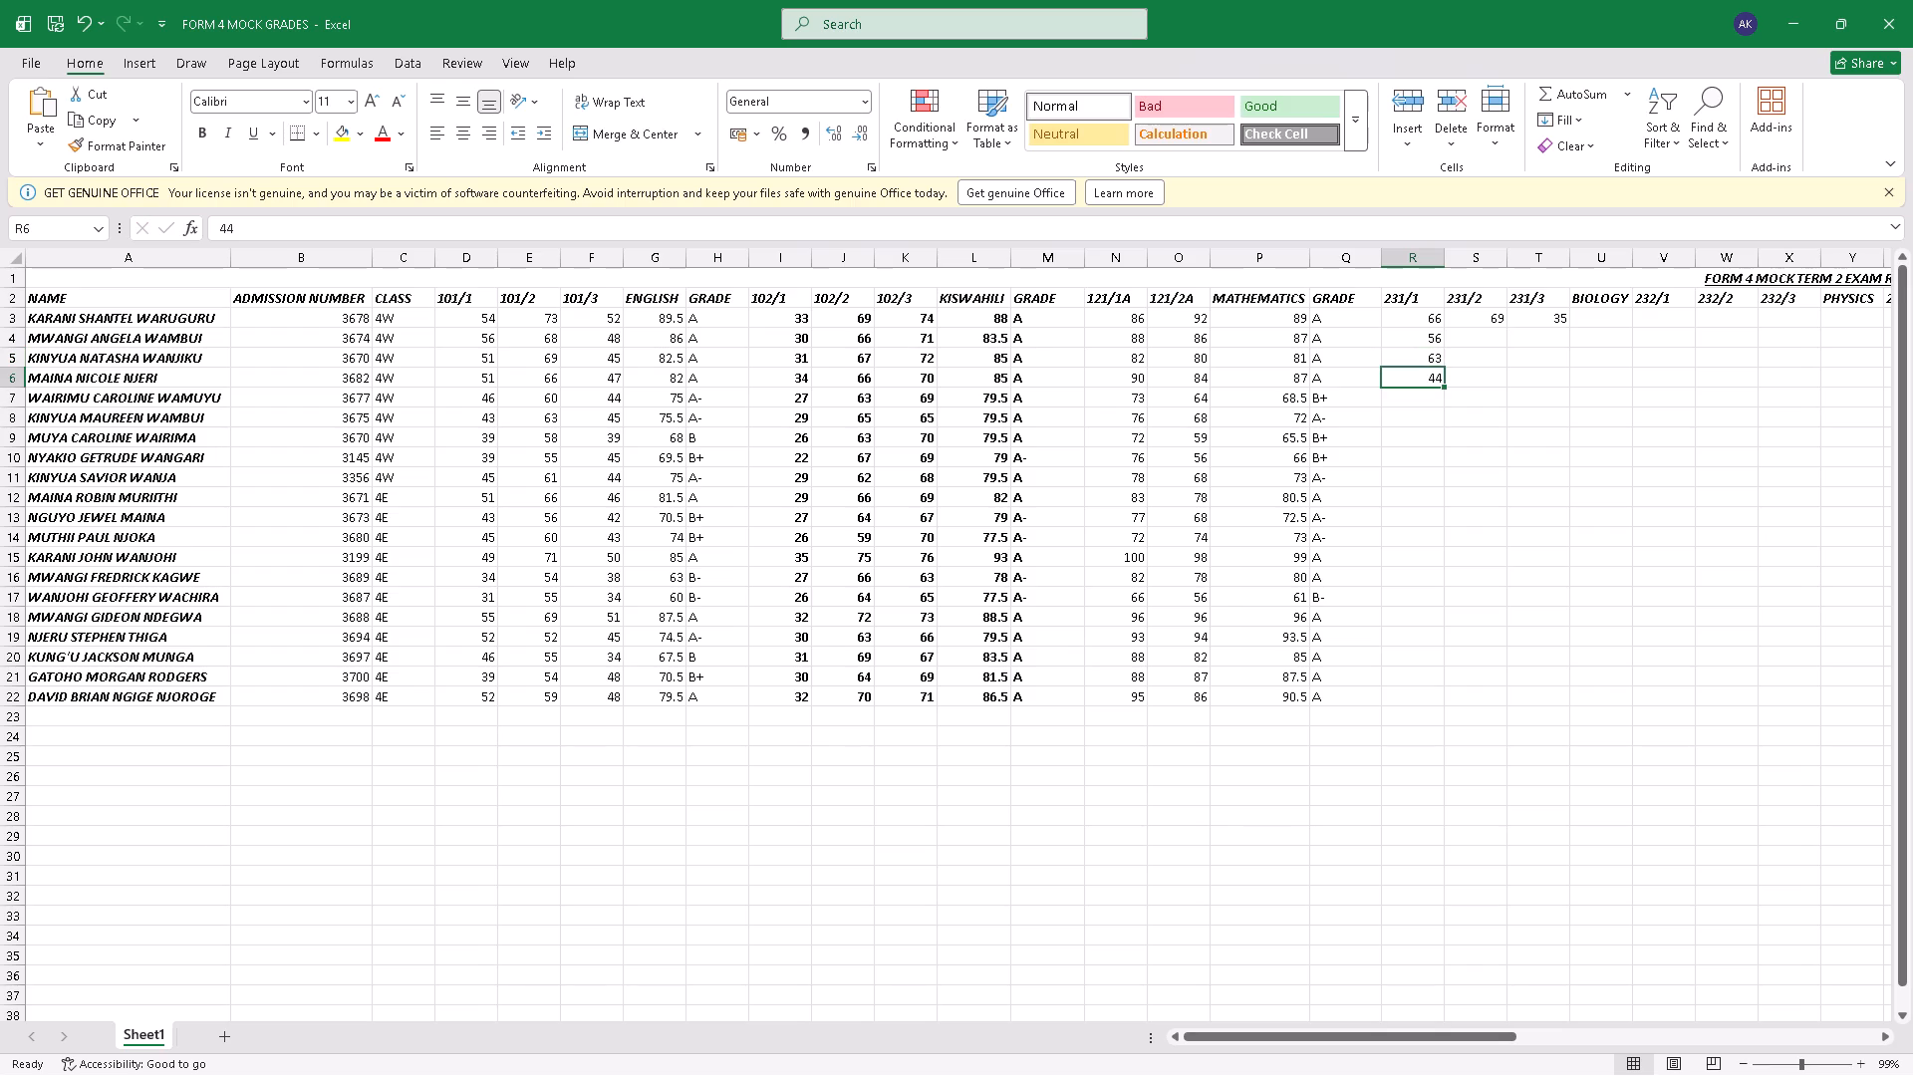
pyautogui.write('64')
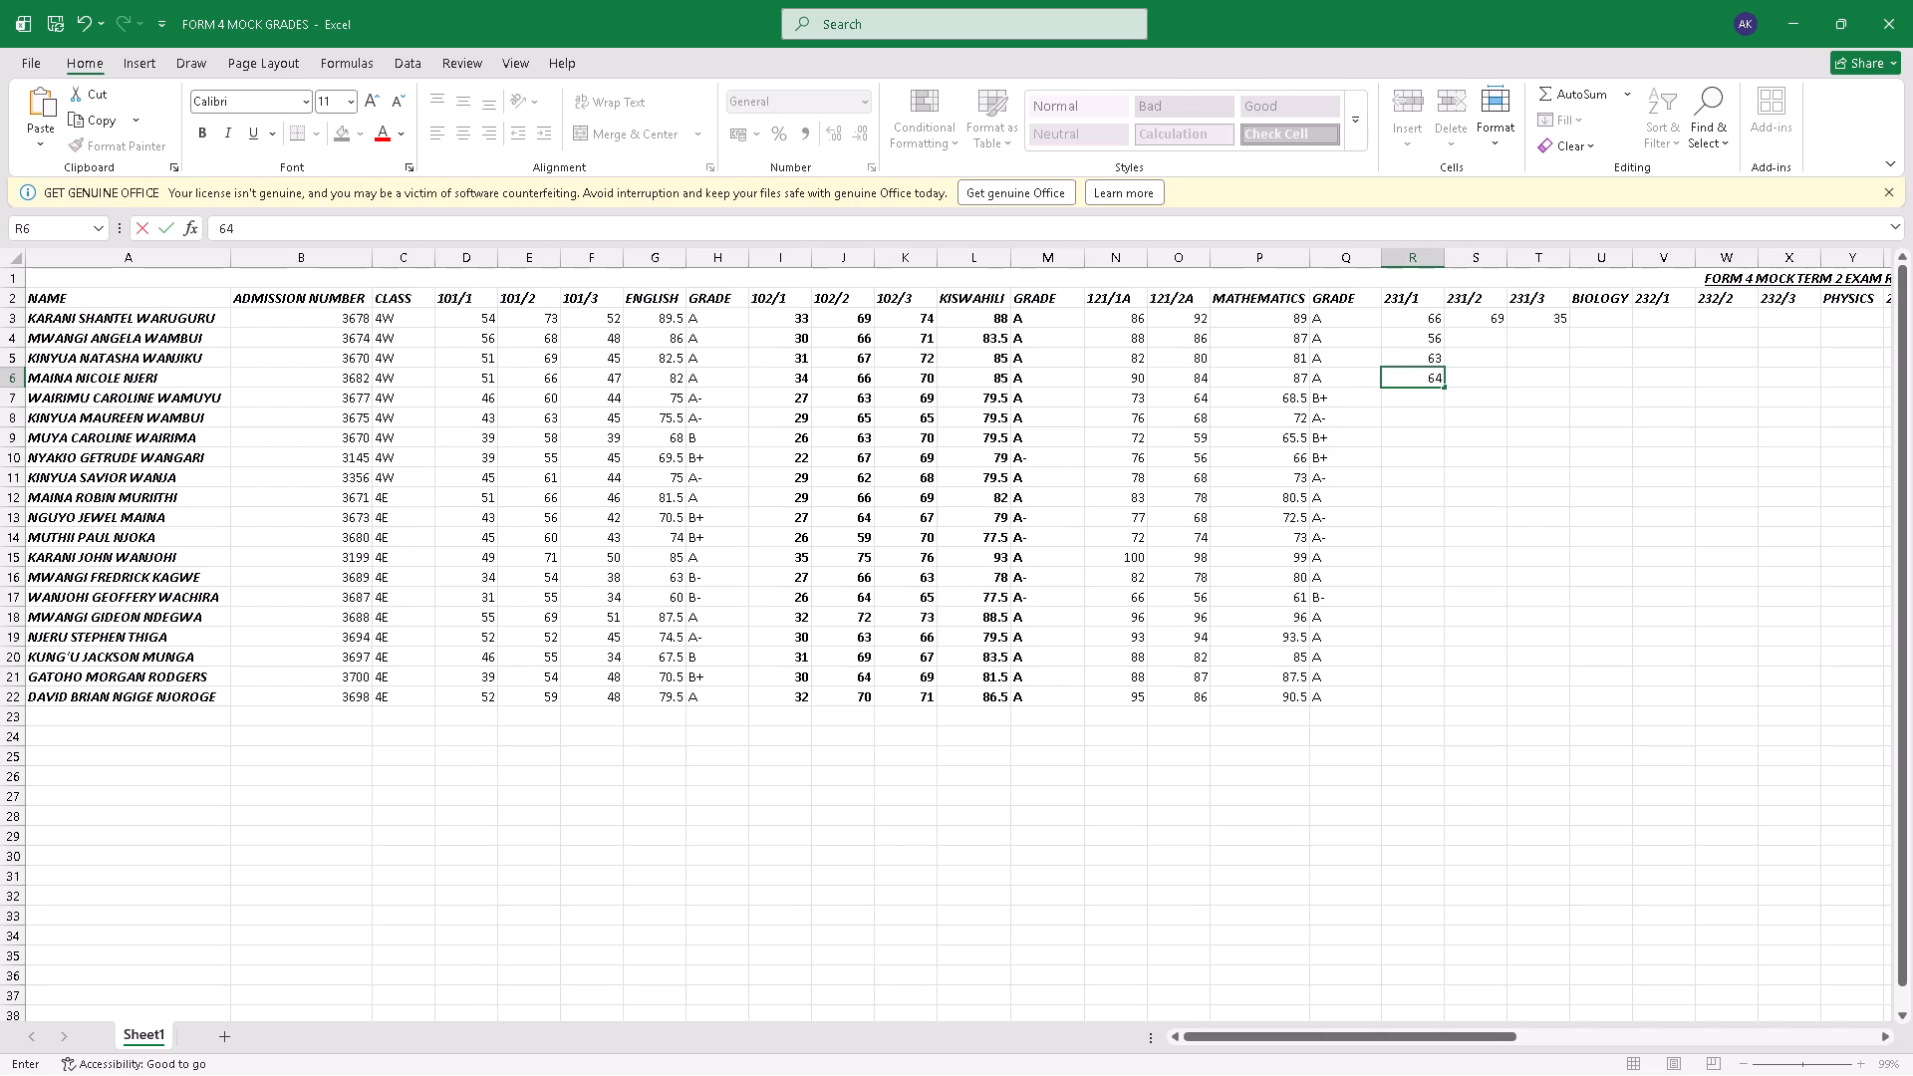
pyautogui.press('Down')
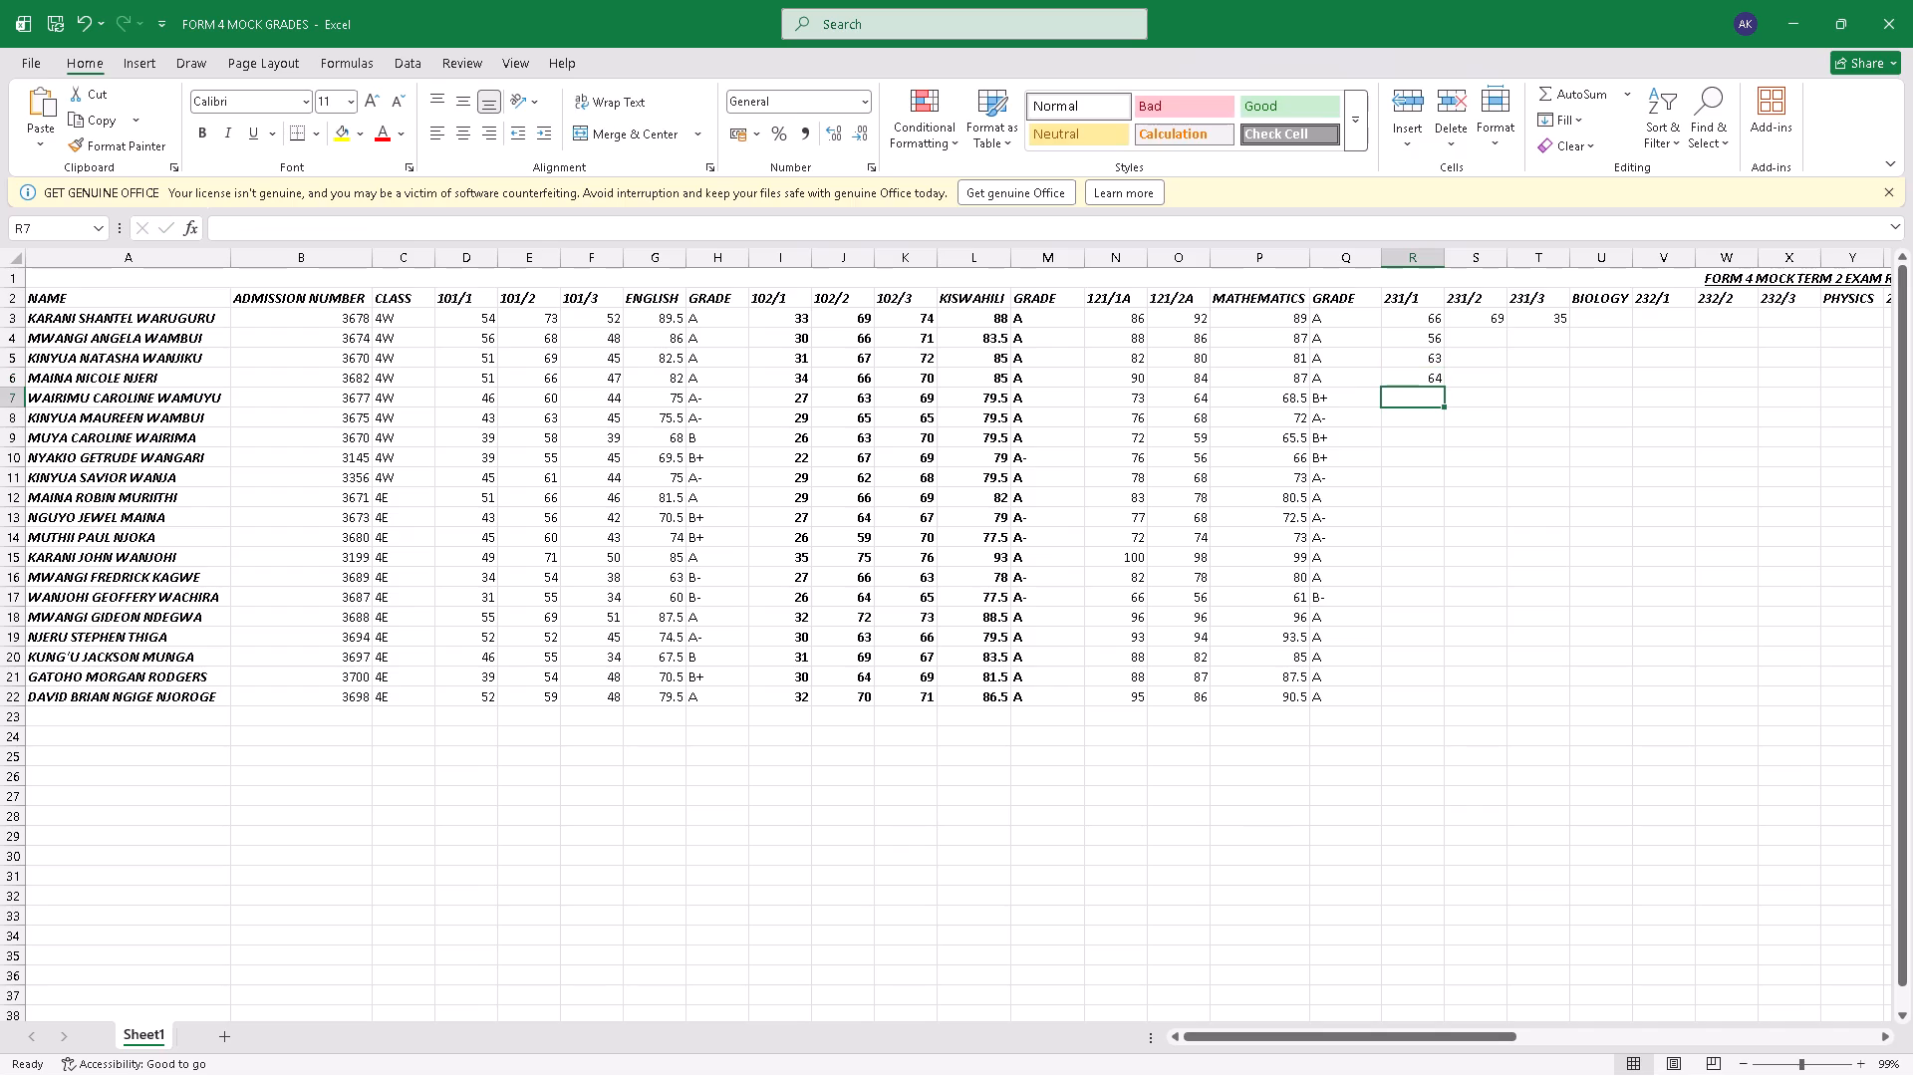
# Enter the 231/1 marks 54, 52, 46, 41 and 44 in cells R7 to R11 for the remaining 4W students.
pyautogui.write('54')
pyautogui.press('Down')
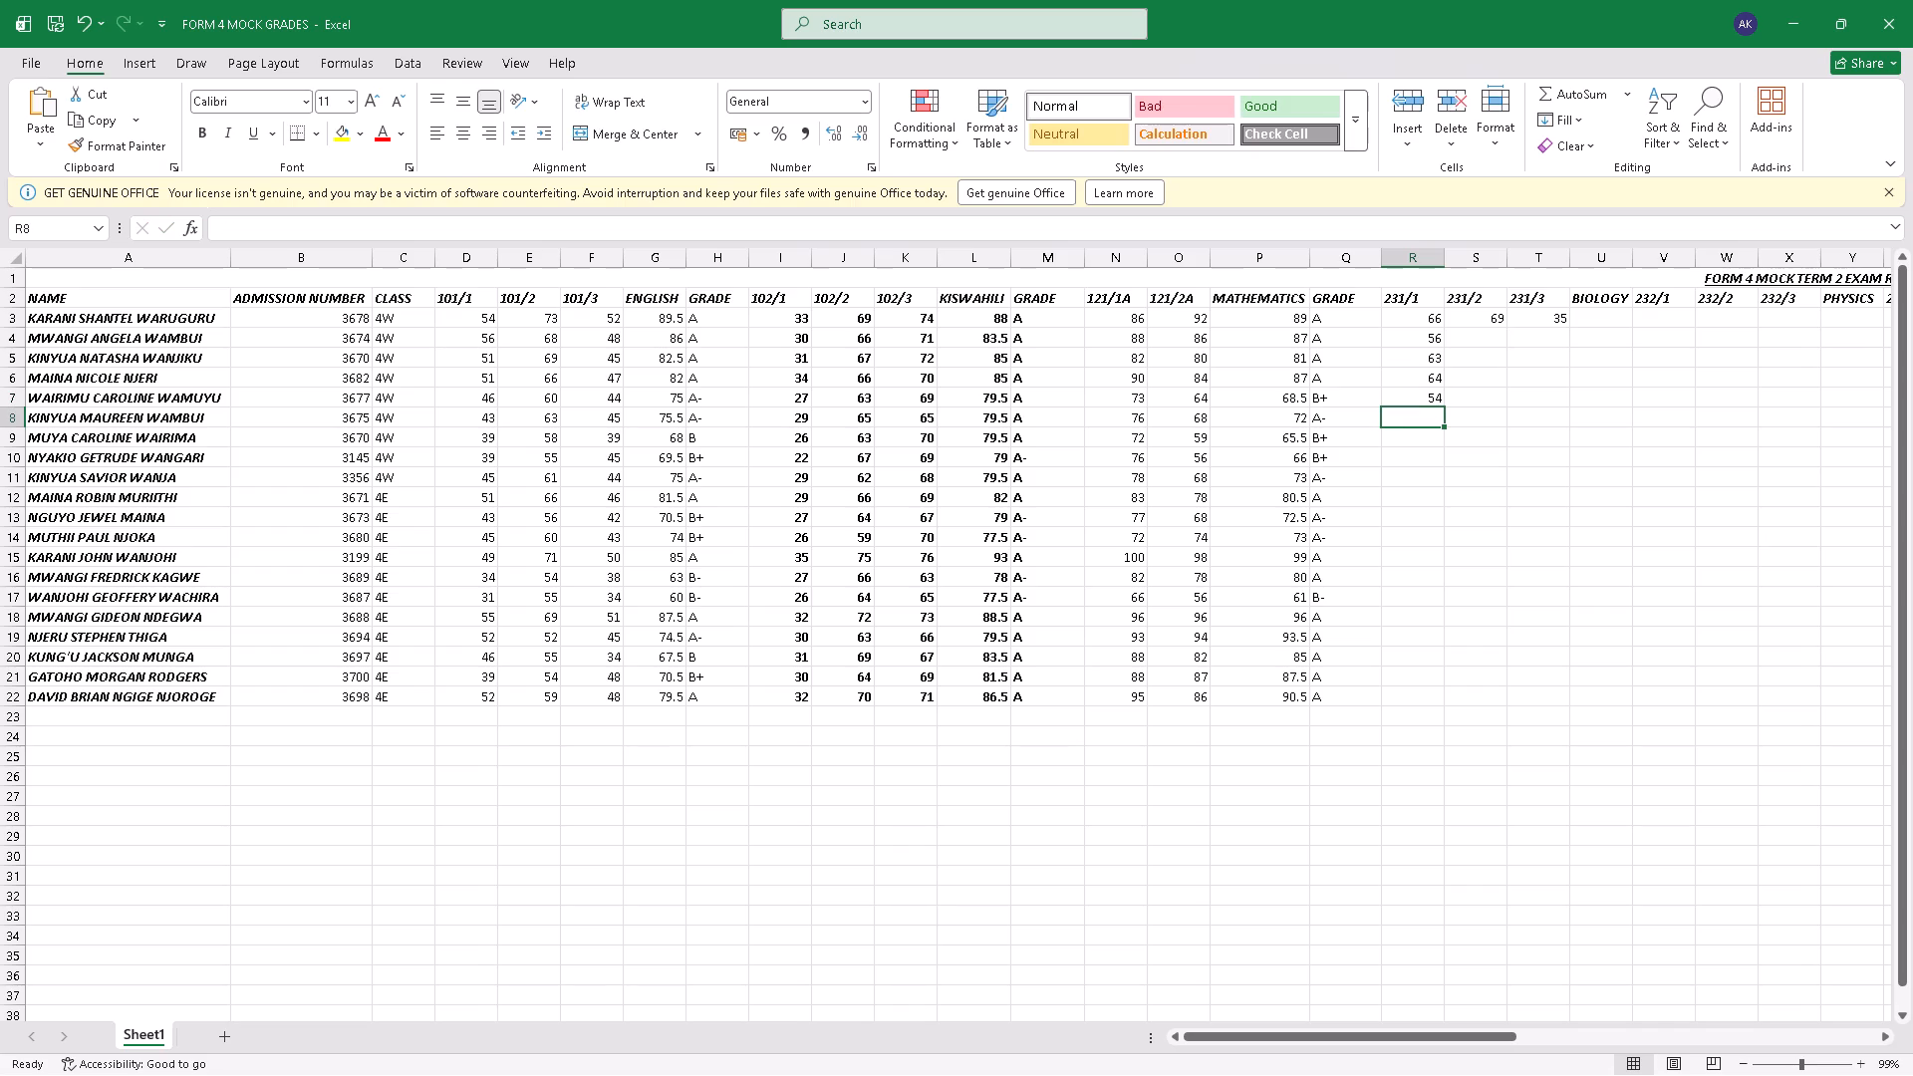
pyautogui.press('5')
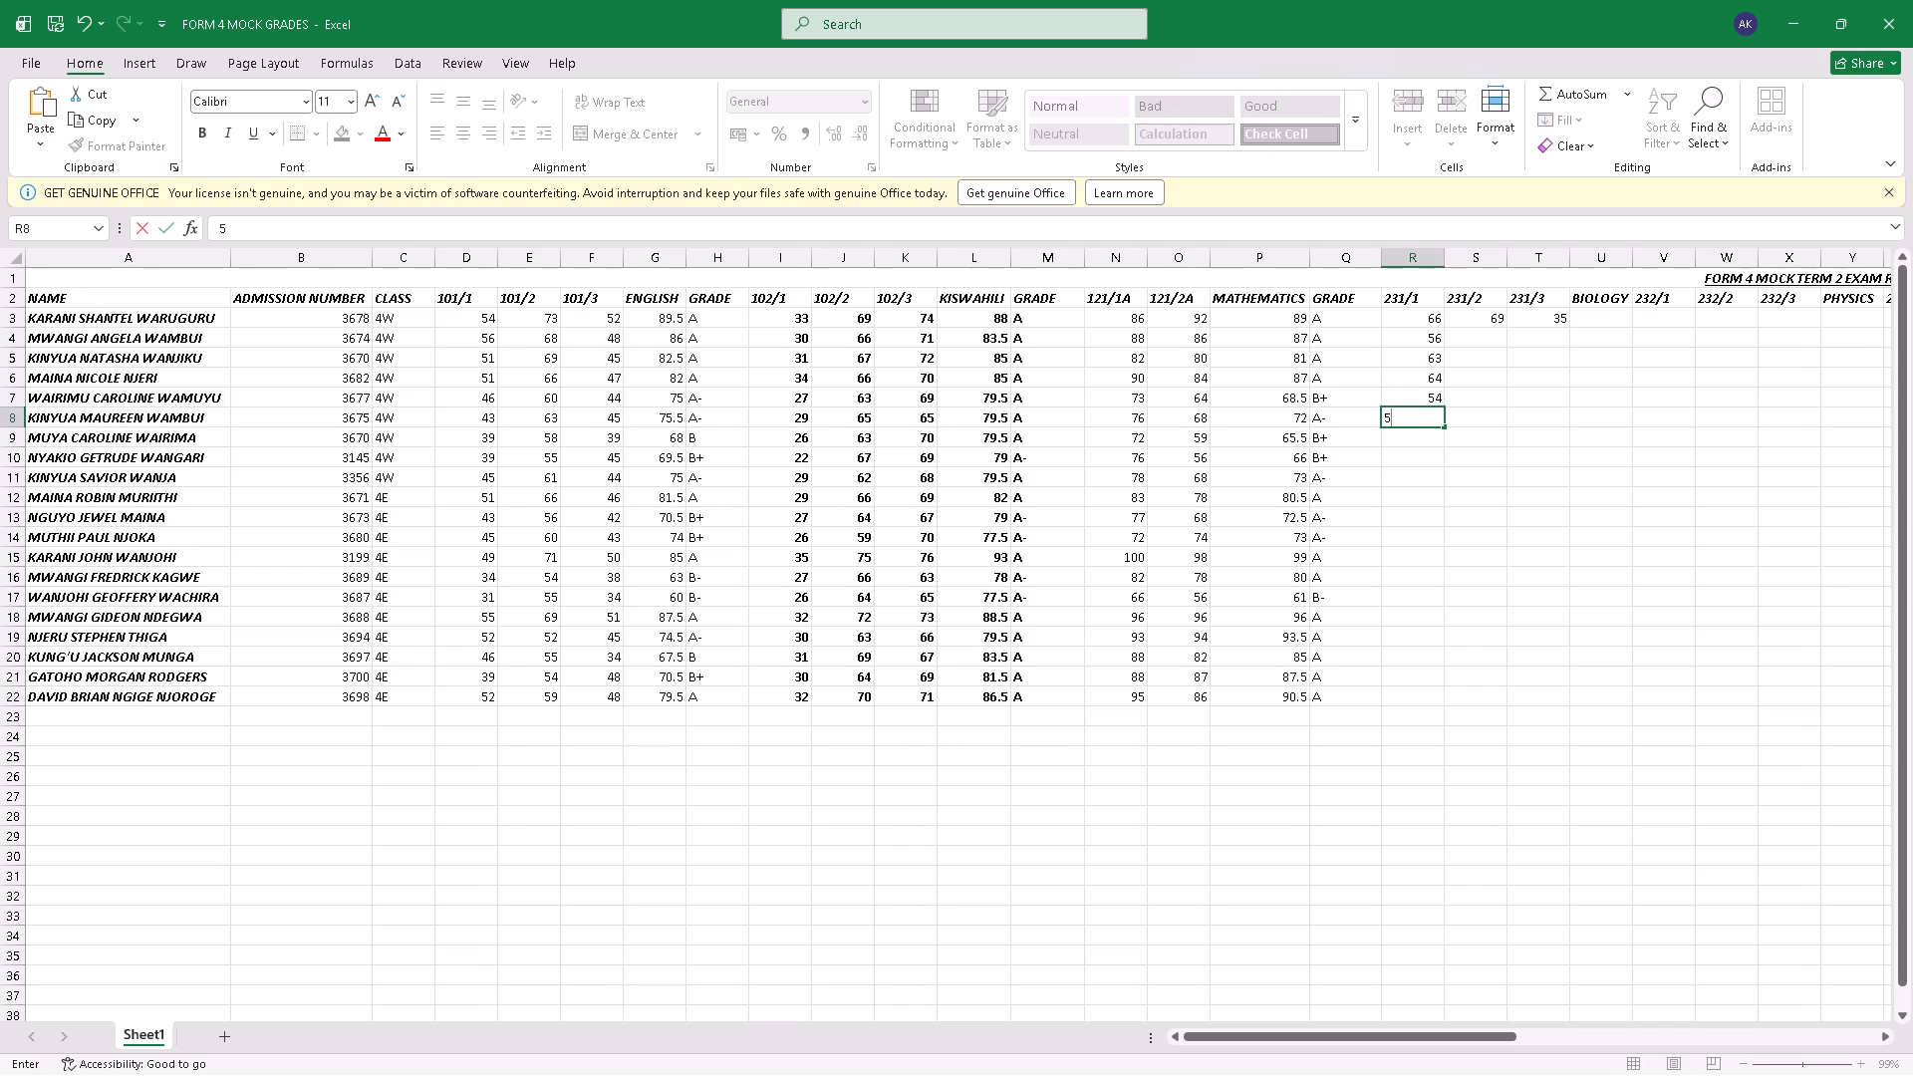
pyautogui.press('2')
pyautogui.press('Down')
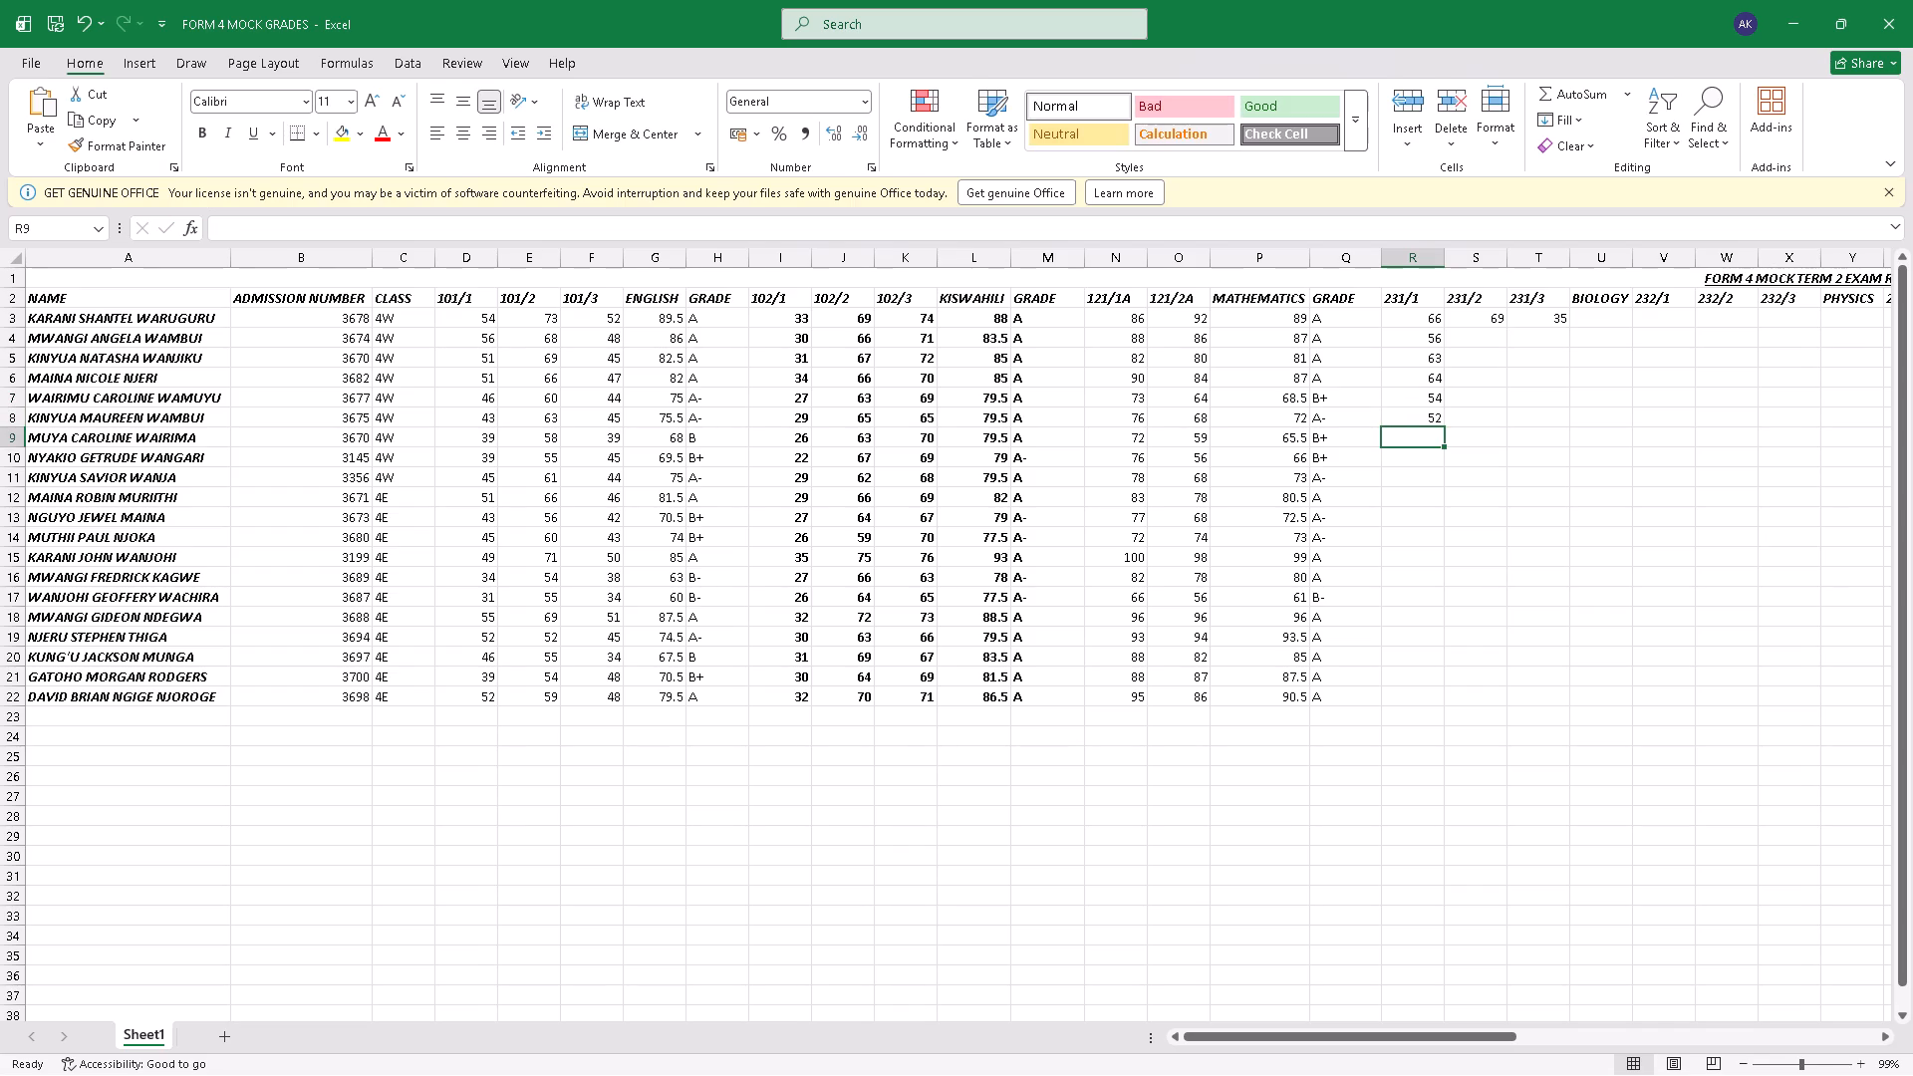
pyautogui.write('46')
pyautogui.press('Down')
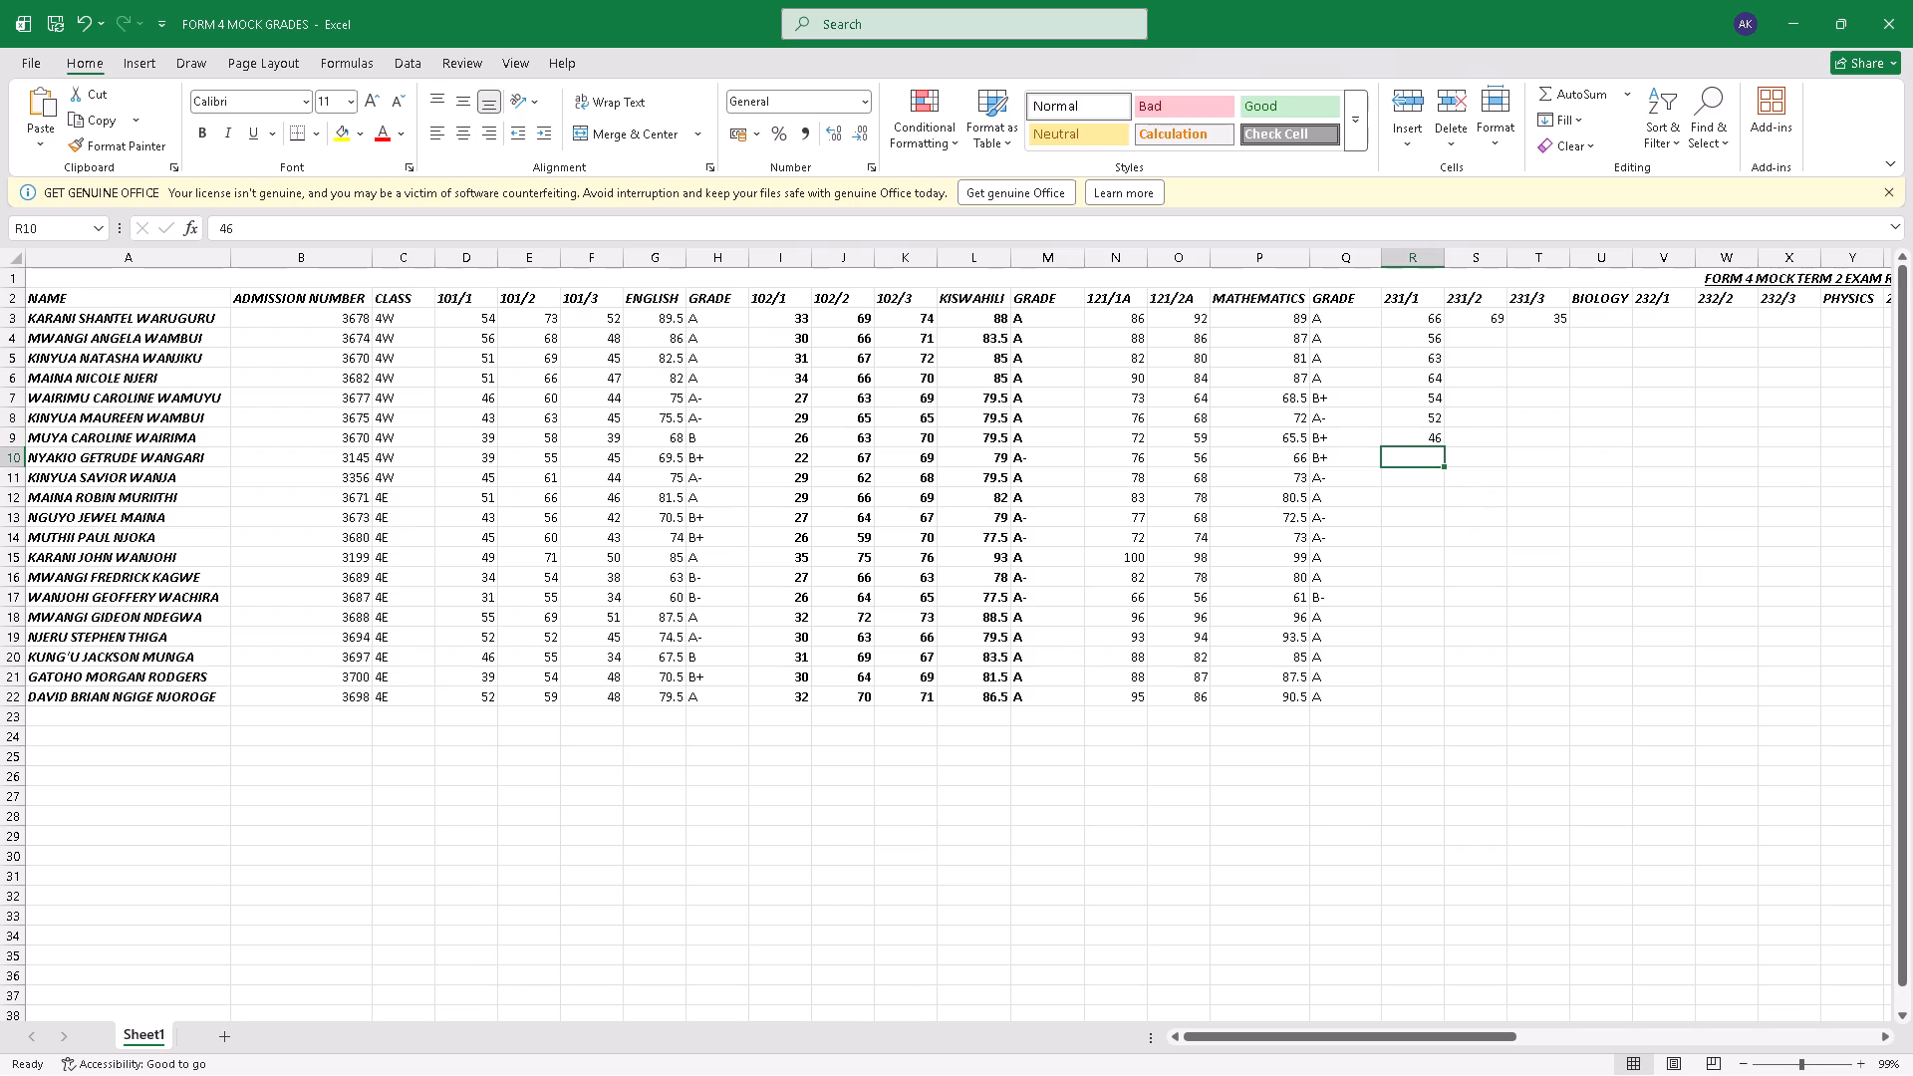
pyautogui.press('4')
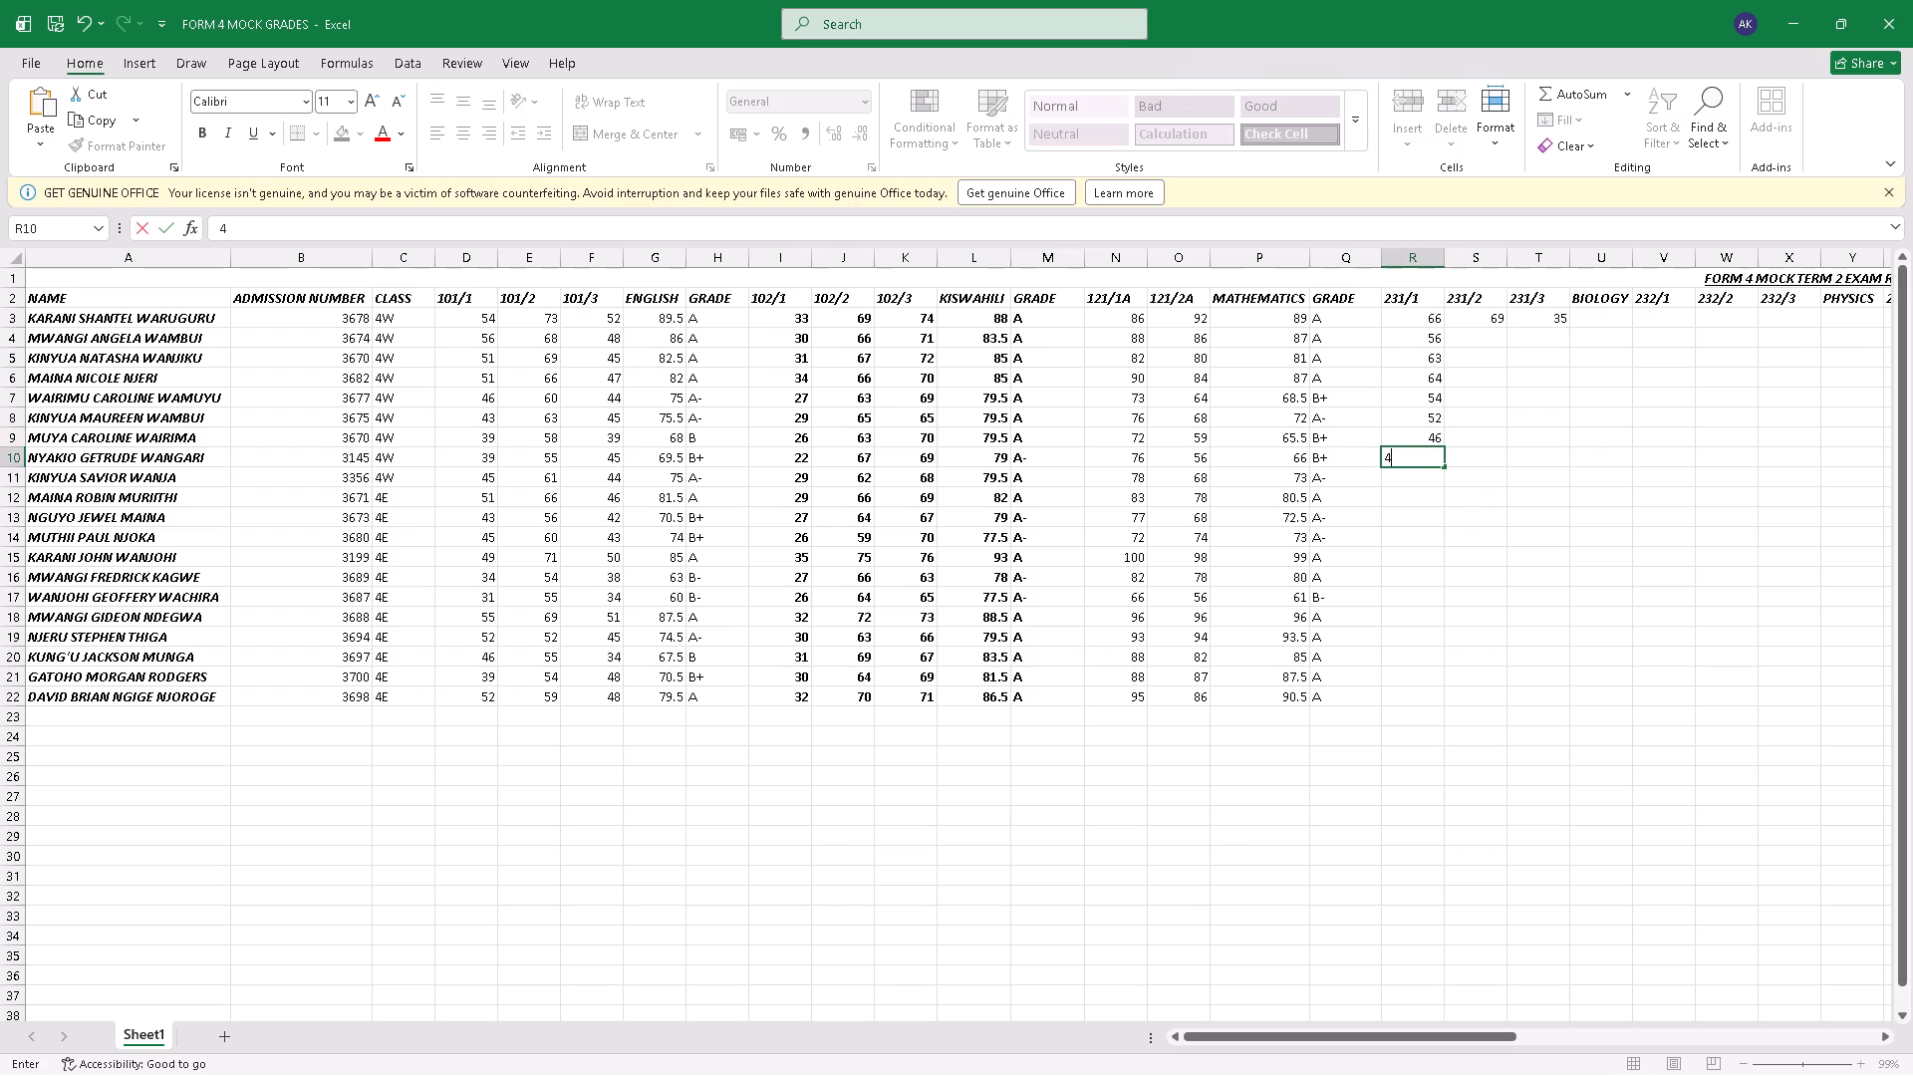
pyautogui.press('1')
pyautogui.press('Down')
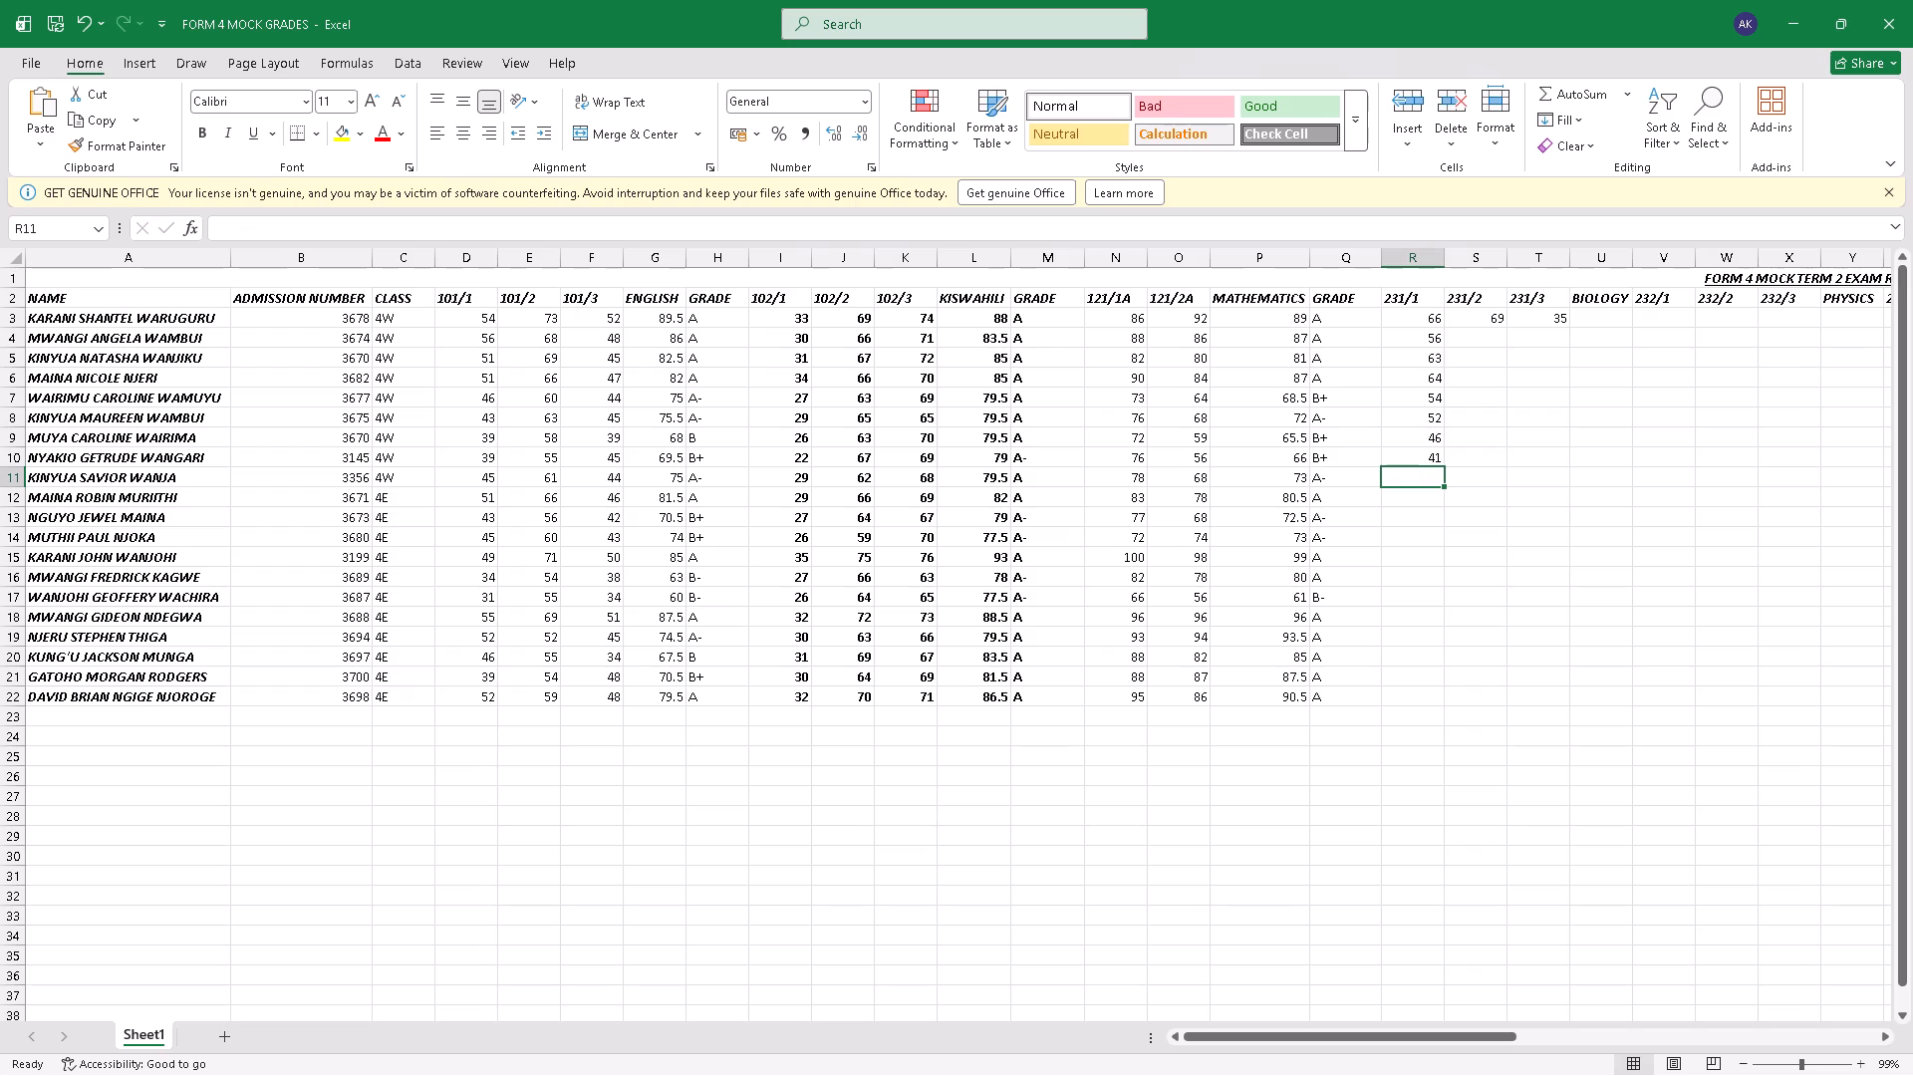
pyautogui.write('44')
pyautogui.press('Down')
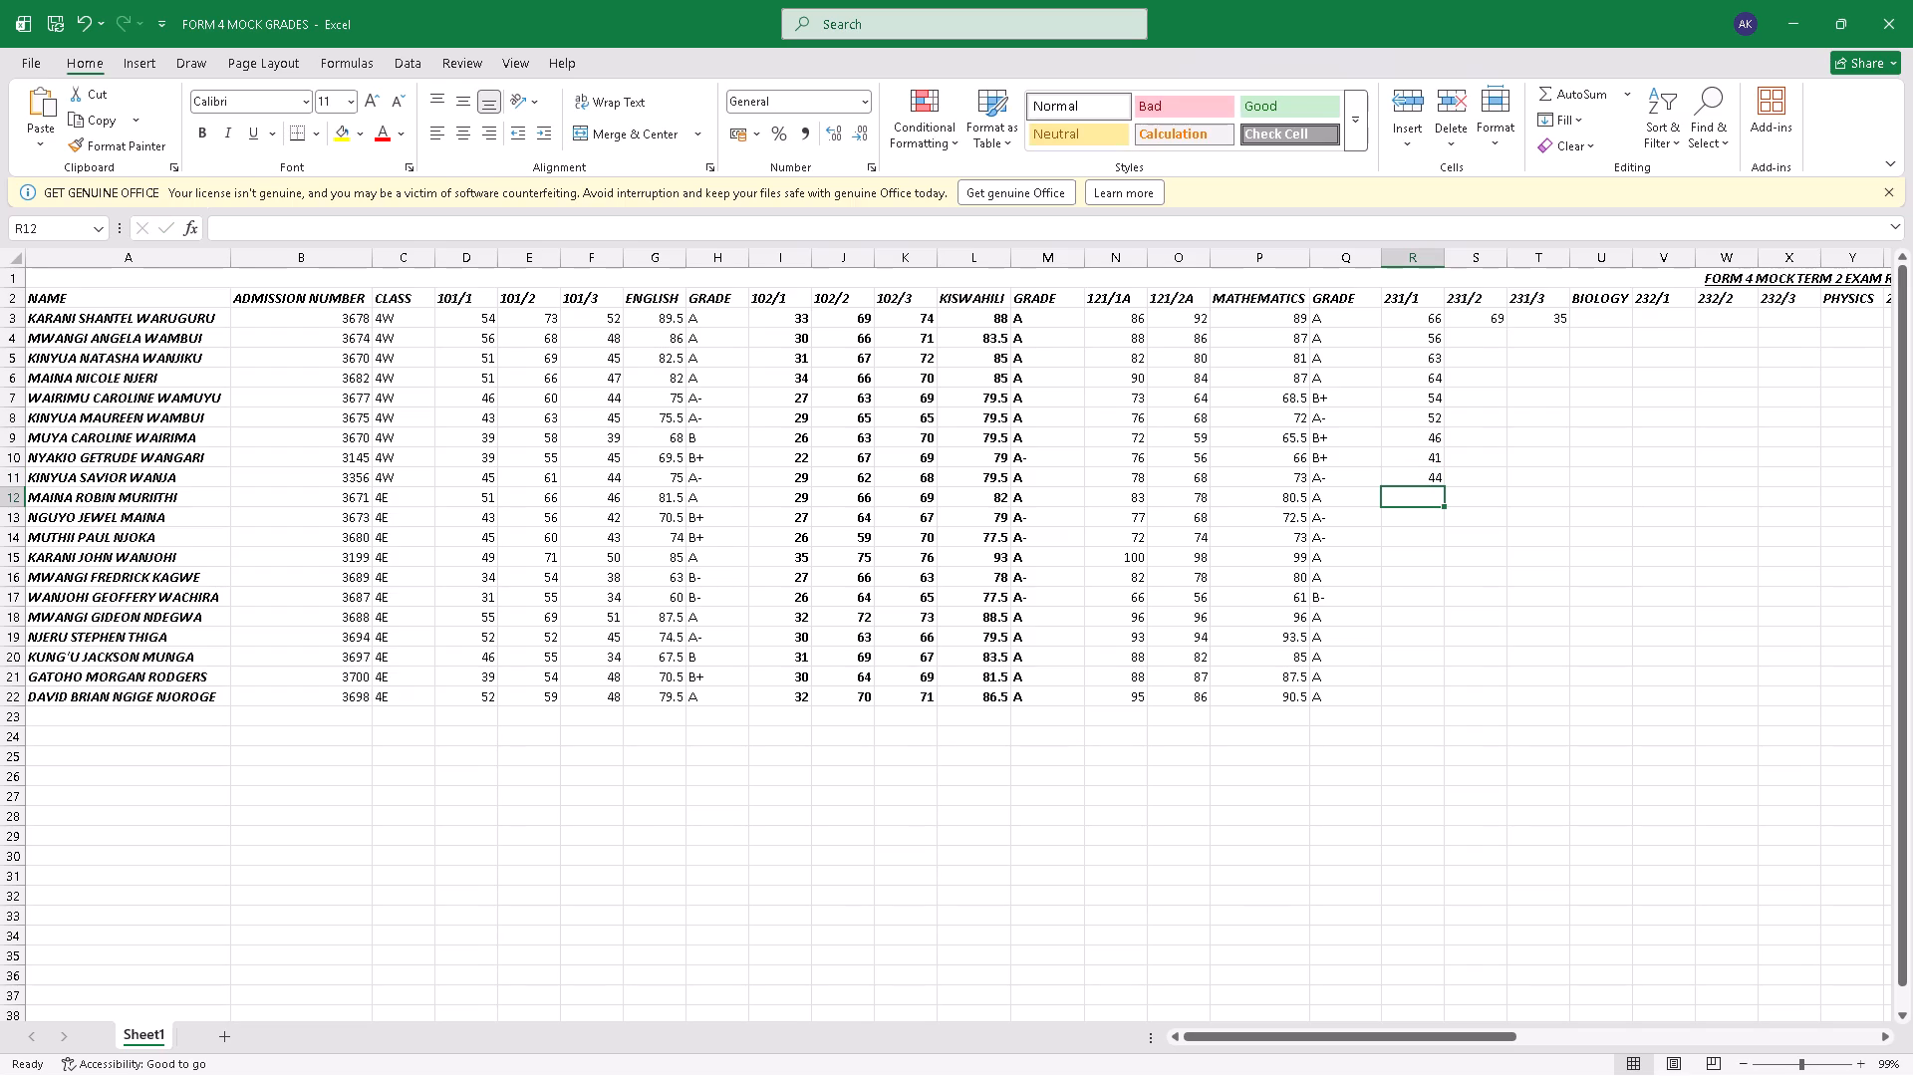
# Enter the 231/1 marks 58, 52, 49 and 76 in cells R12 to R15 for the first four 4E students.
pyautogui.press('5')
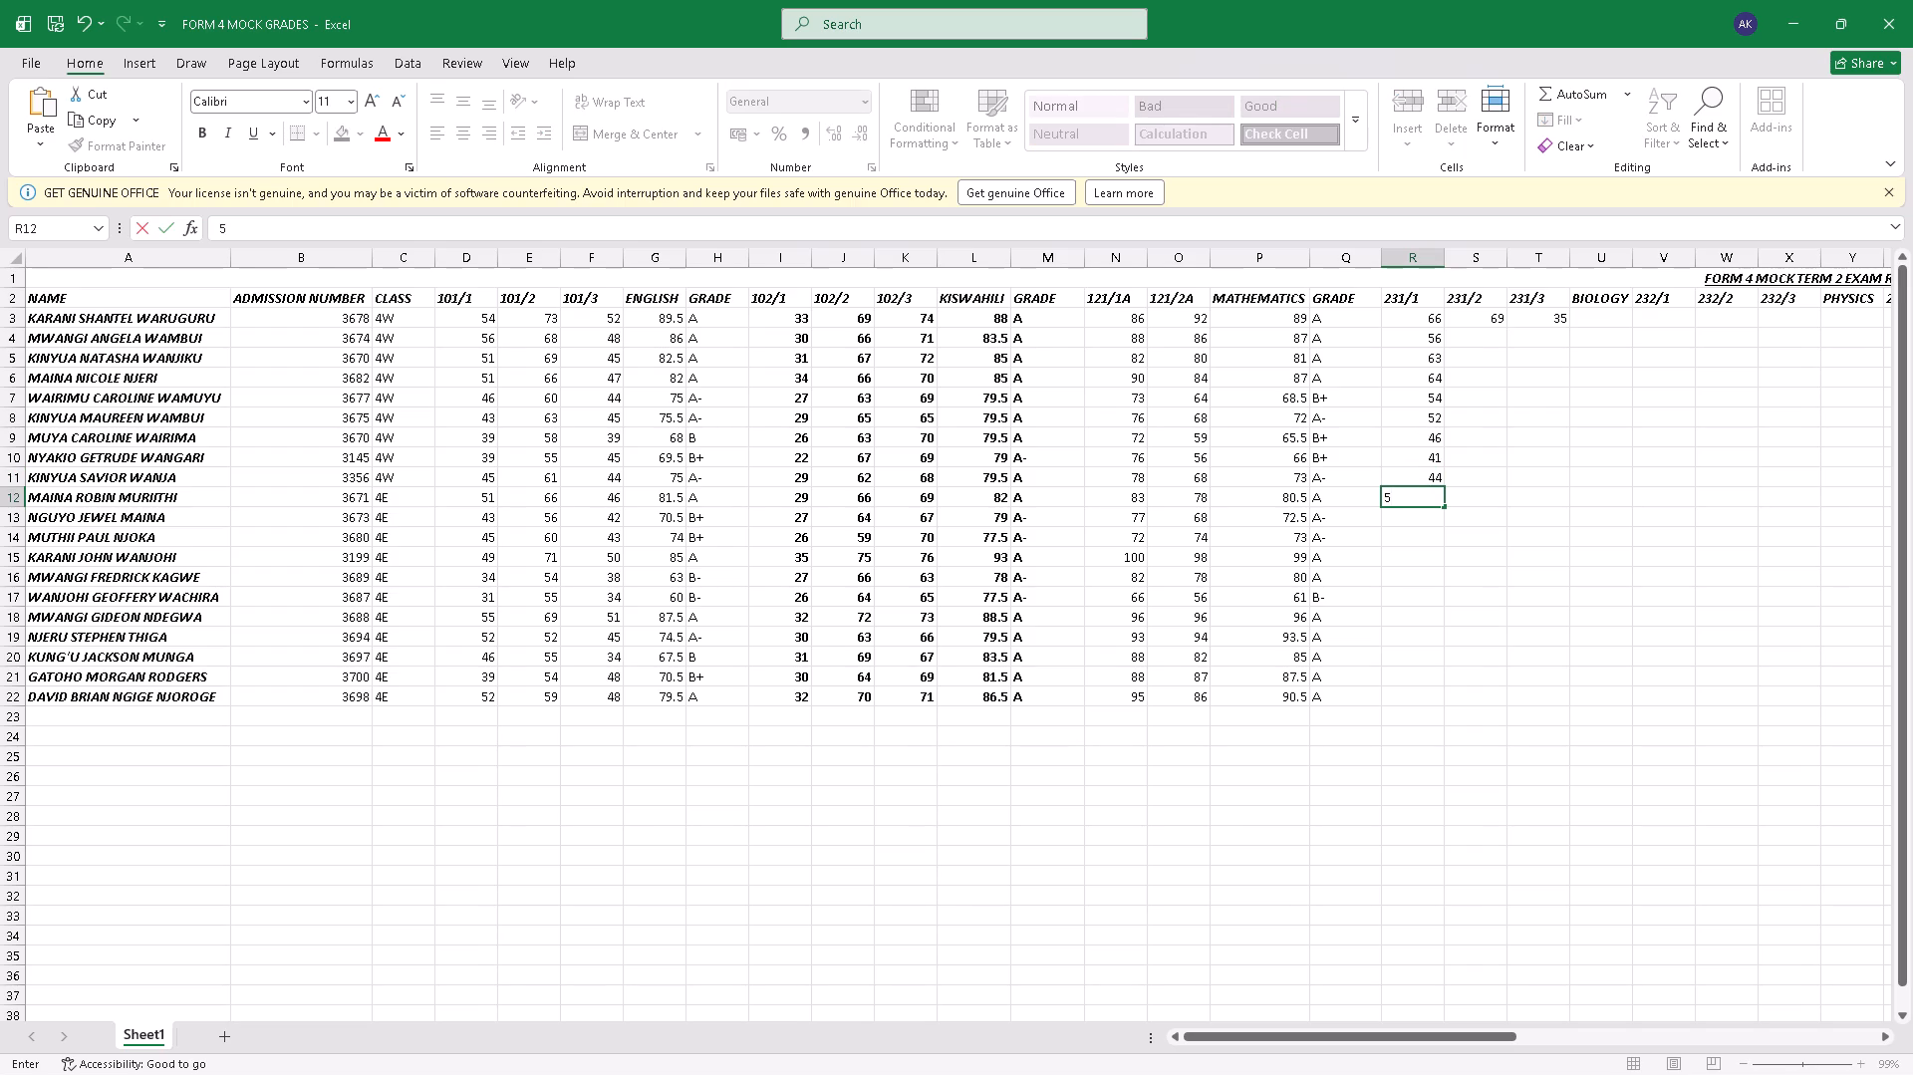
pyautogui.press('8')
pyautogui.press('Down')
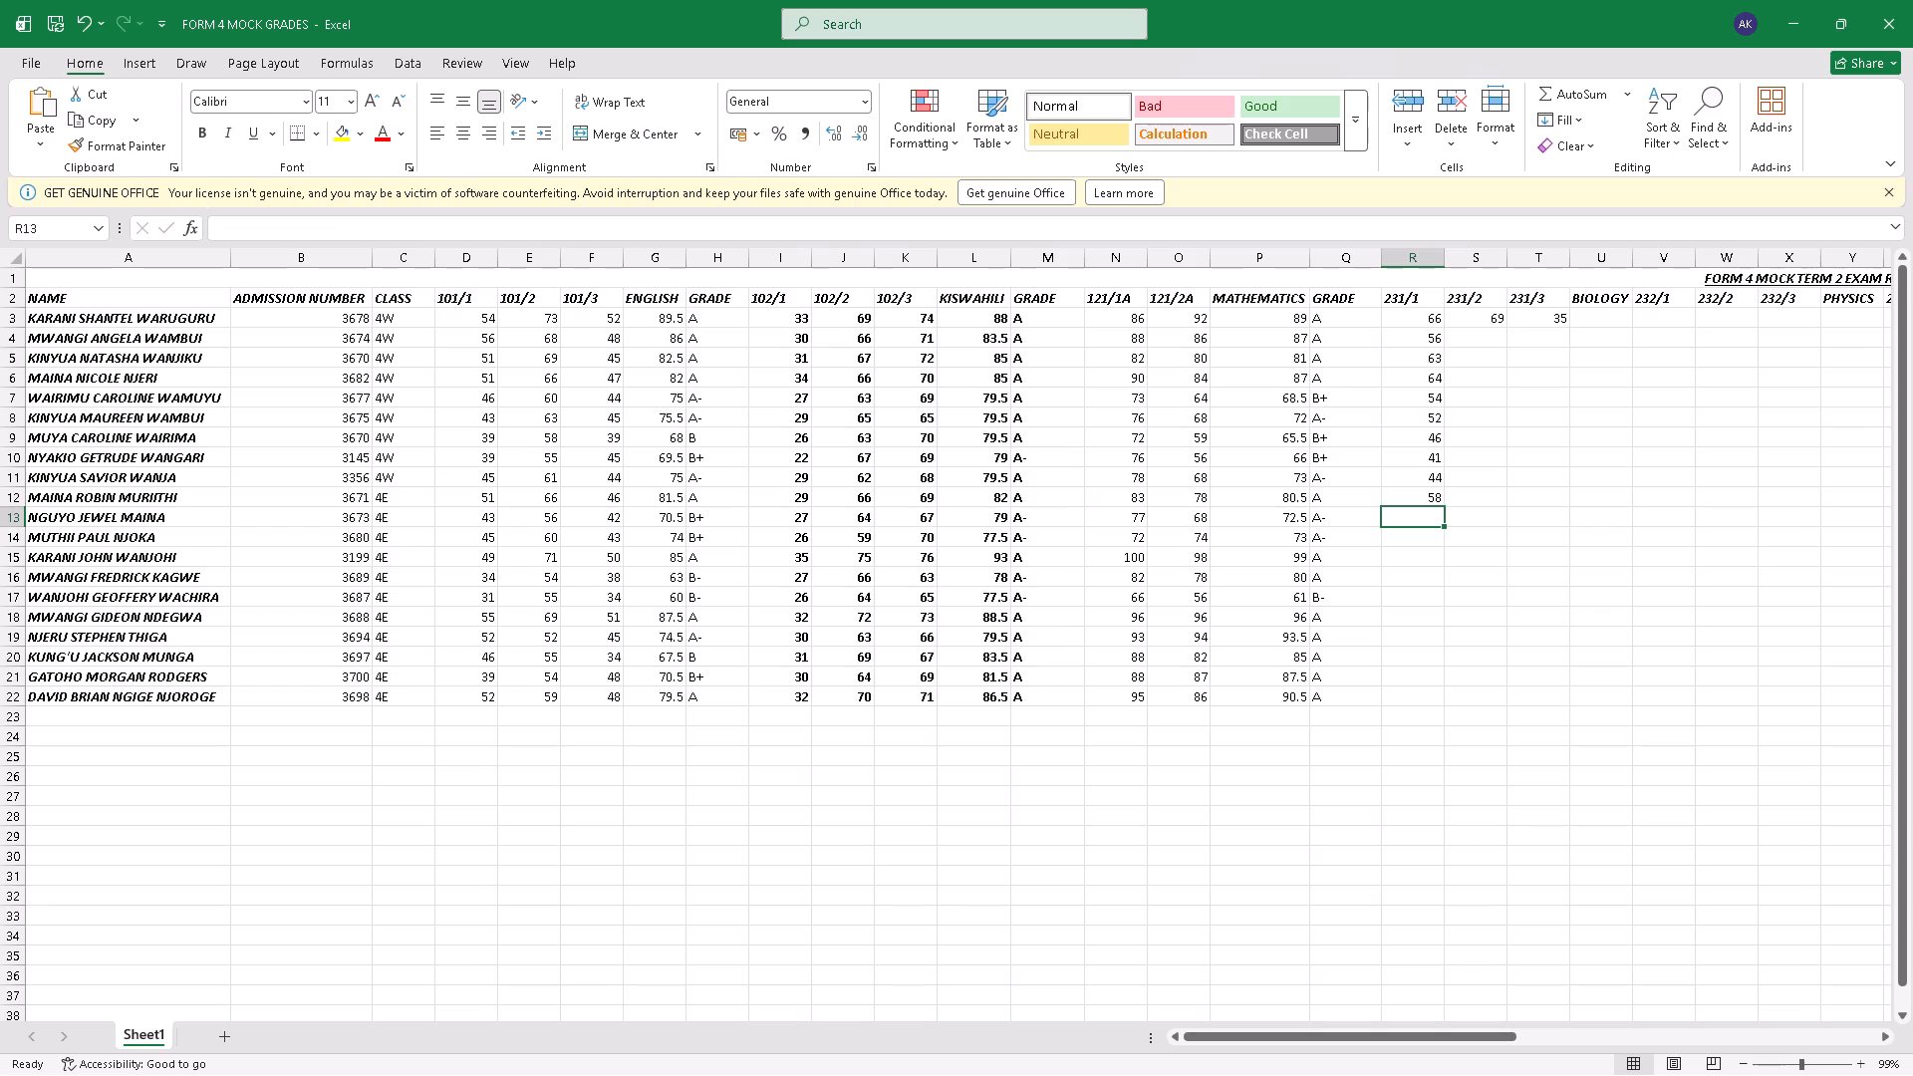
pyautogui.press('5')
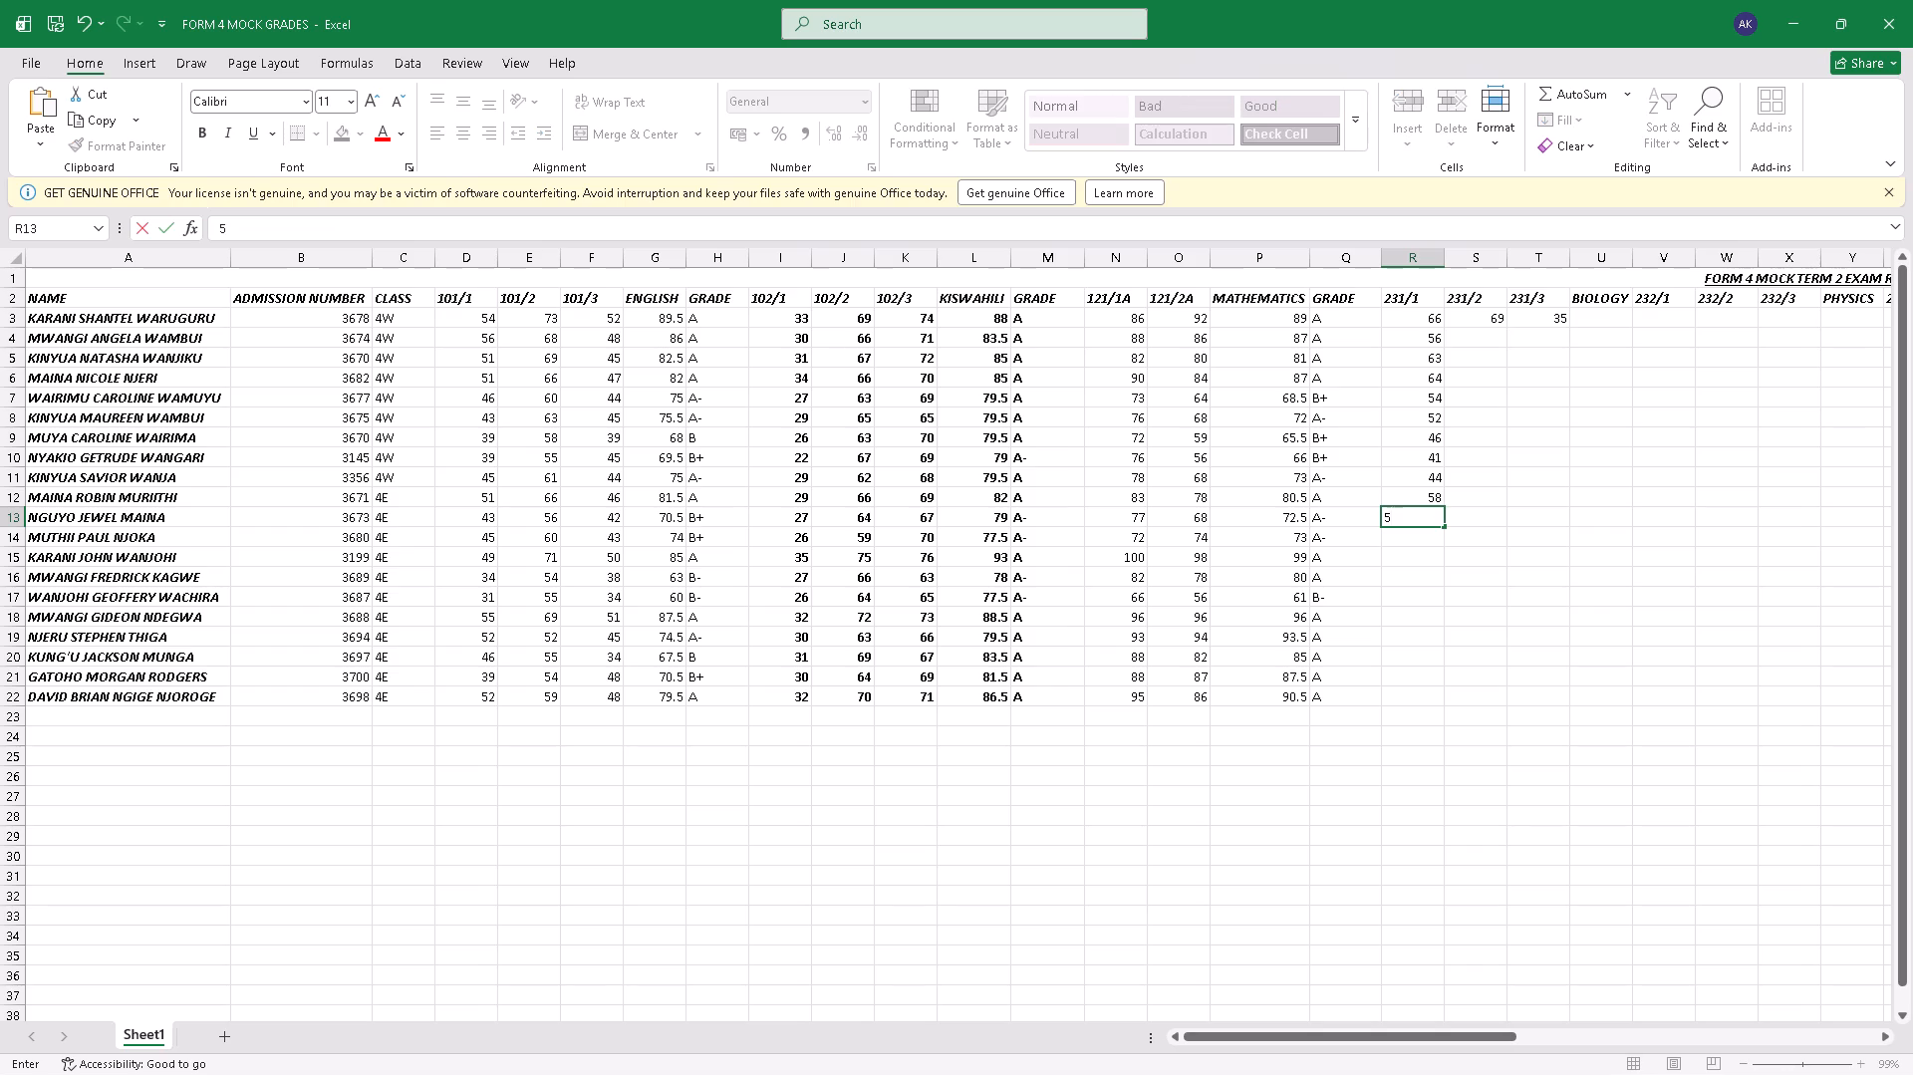
pyautogui.press('2')
pyautogui.press('Down')
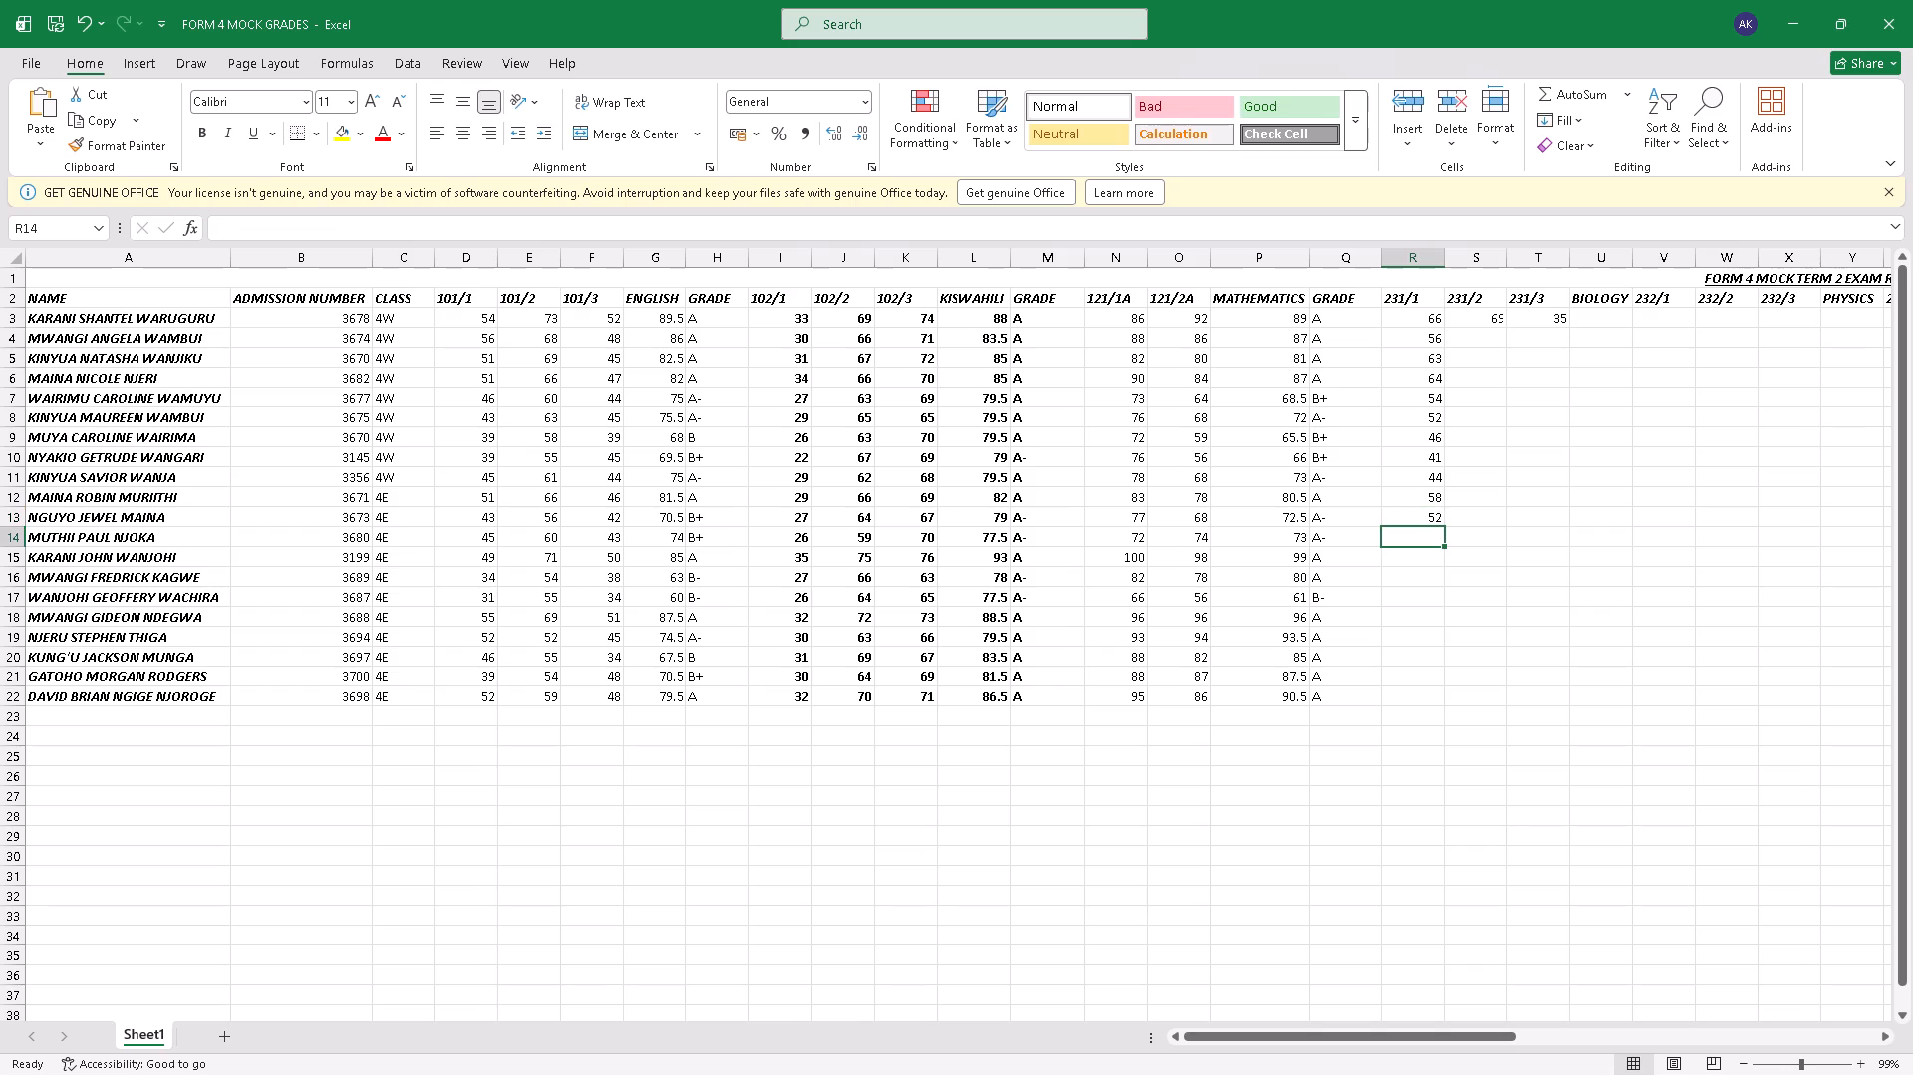
pyautogui.press('4')
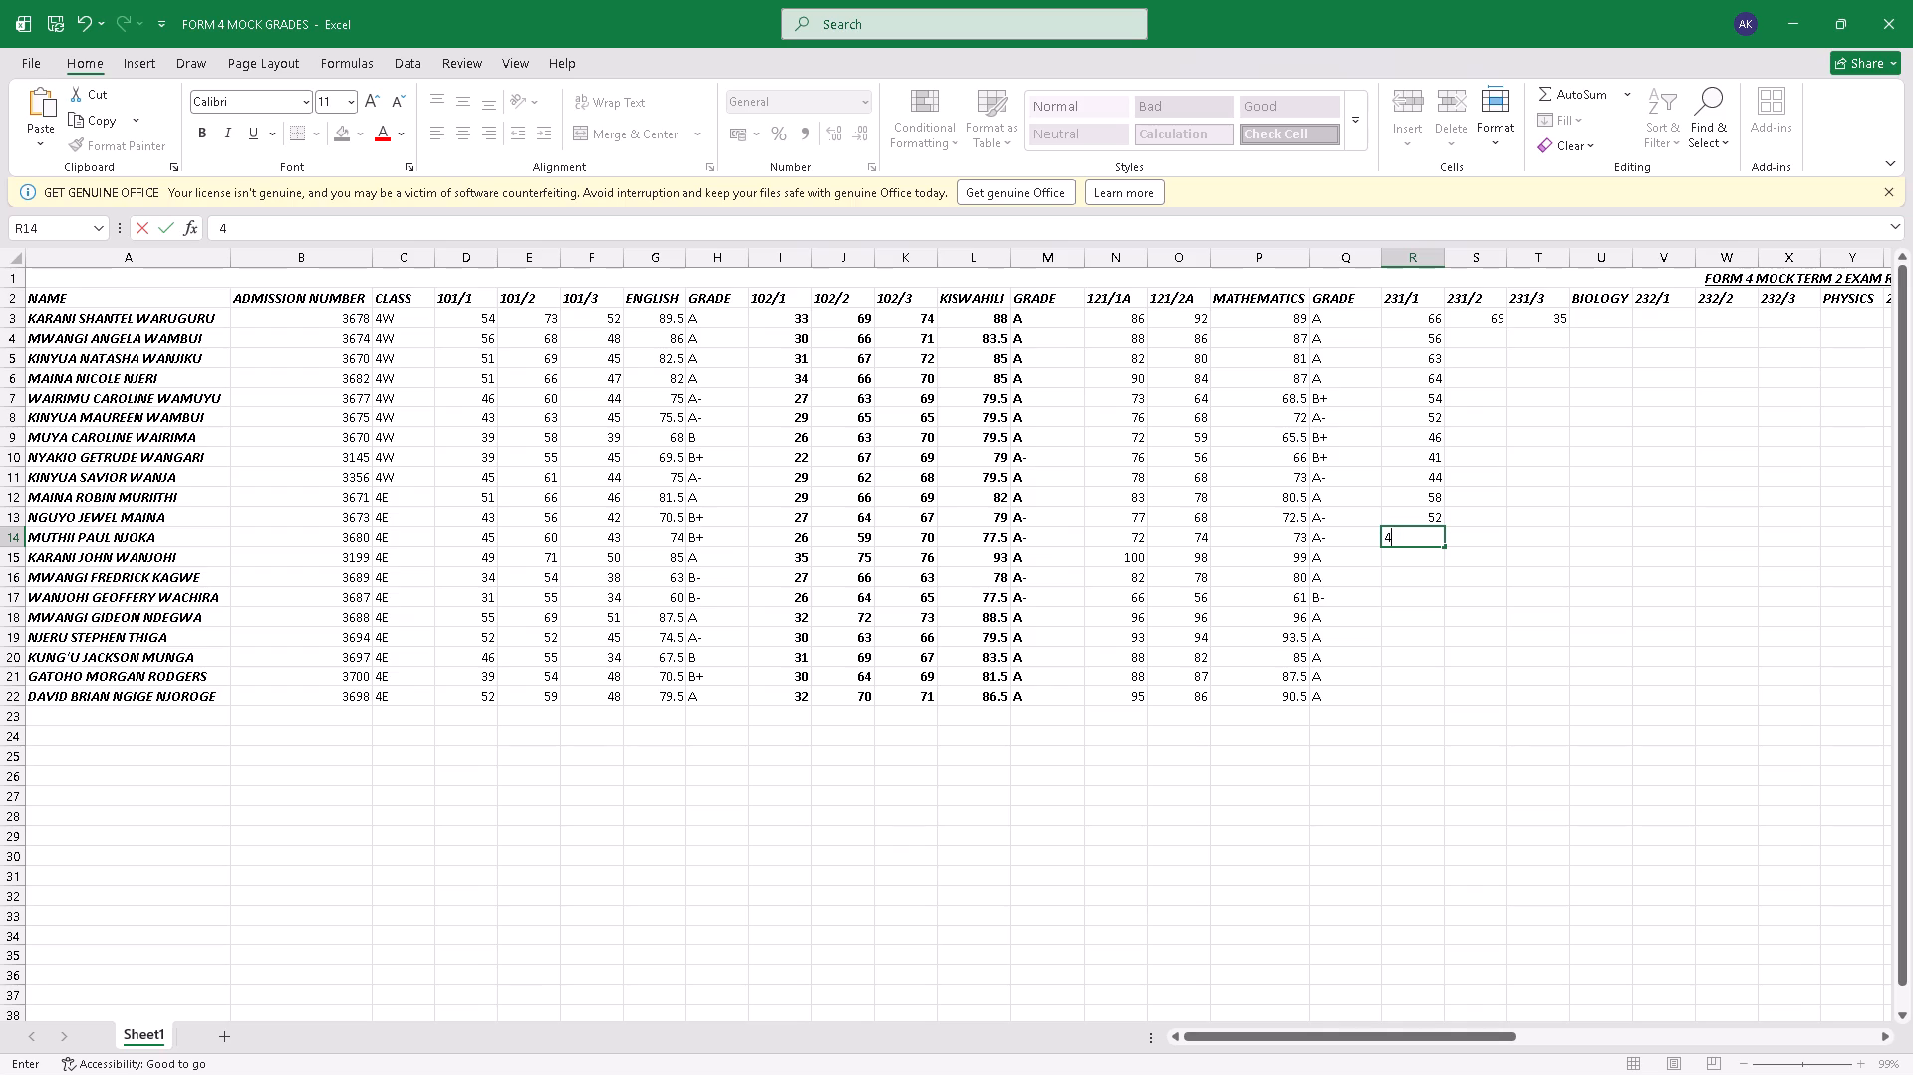
pyautogui.press('9')
pyautogui.press('Down')
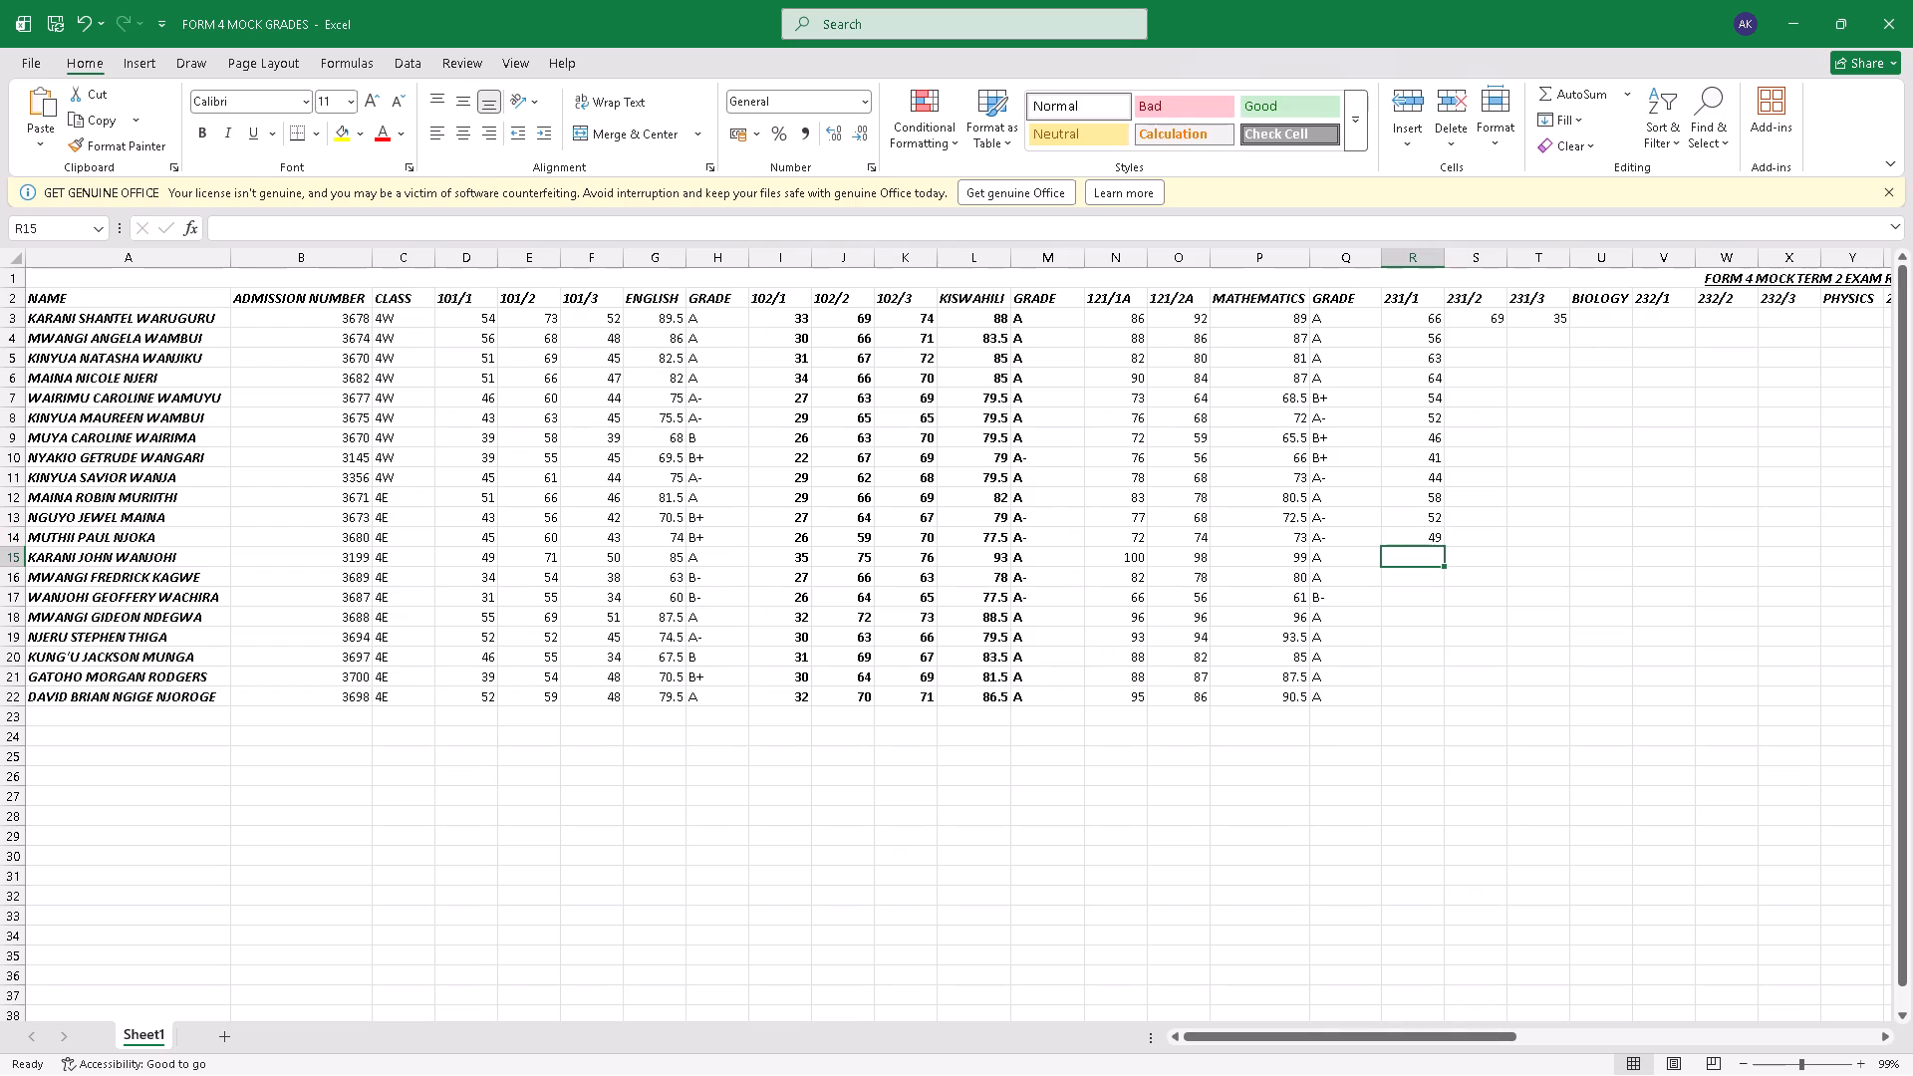
pyautogui.press('6')
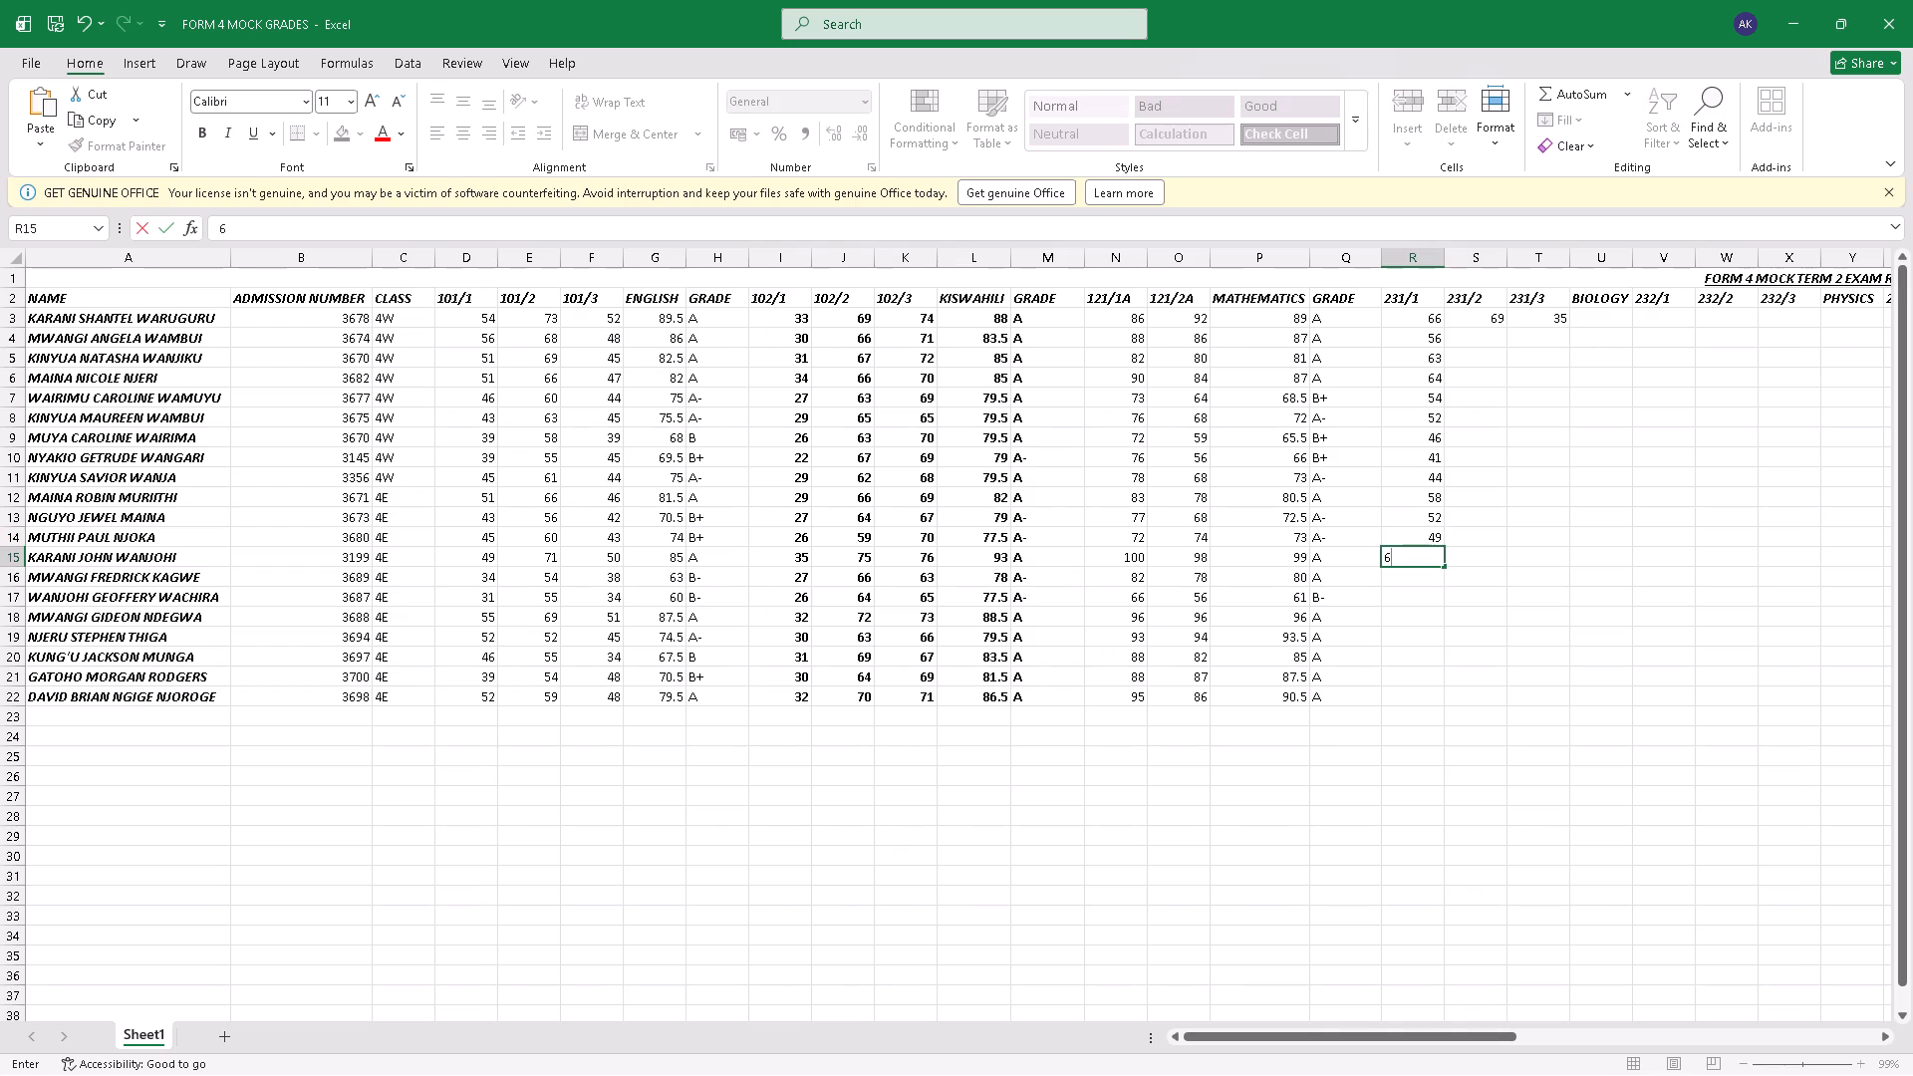
pyautogui.press('BackSpace')
pyautogui.press('7')
pyautogui.press('6')
pyautogui.press('Down')
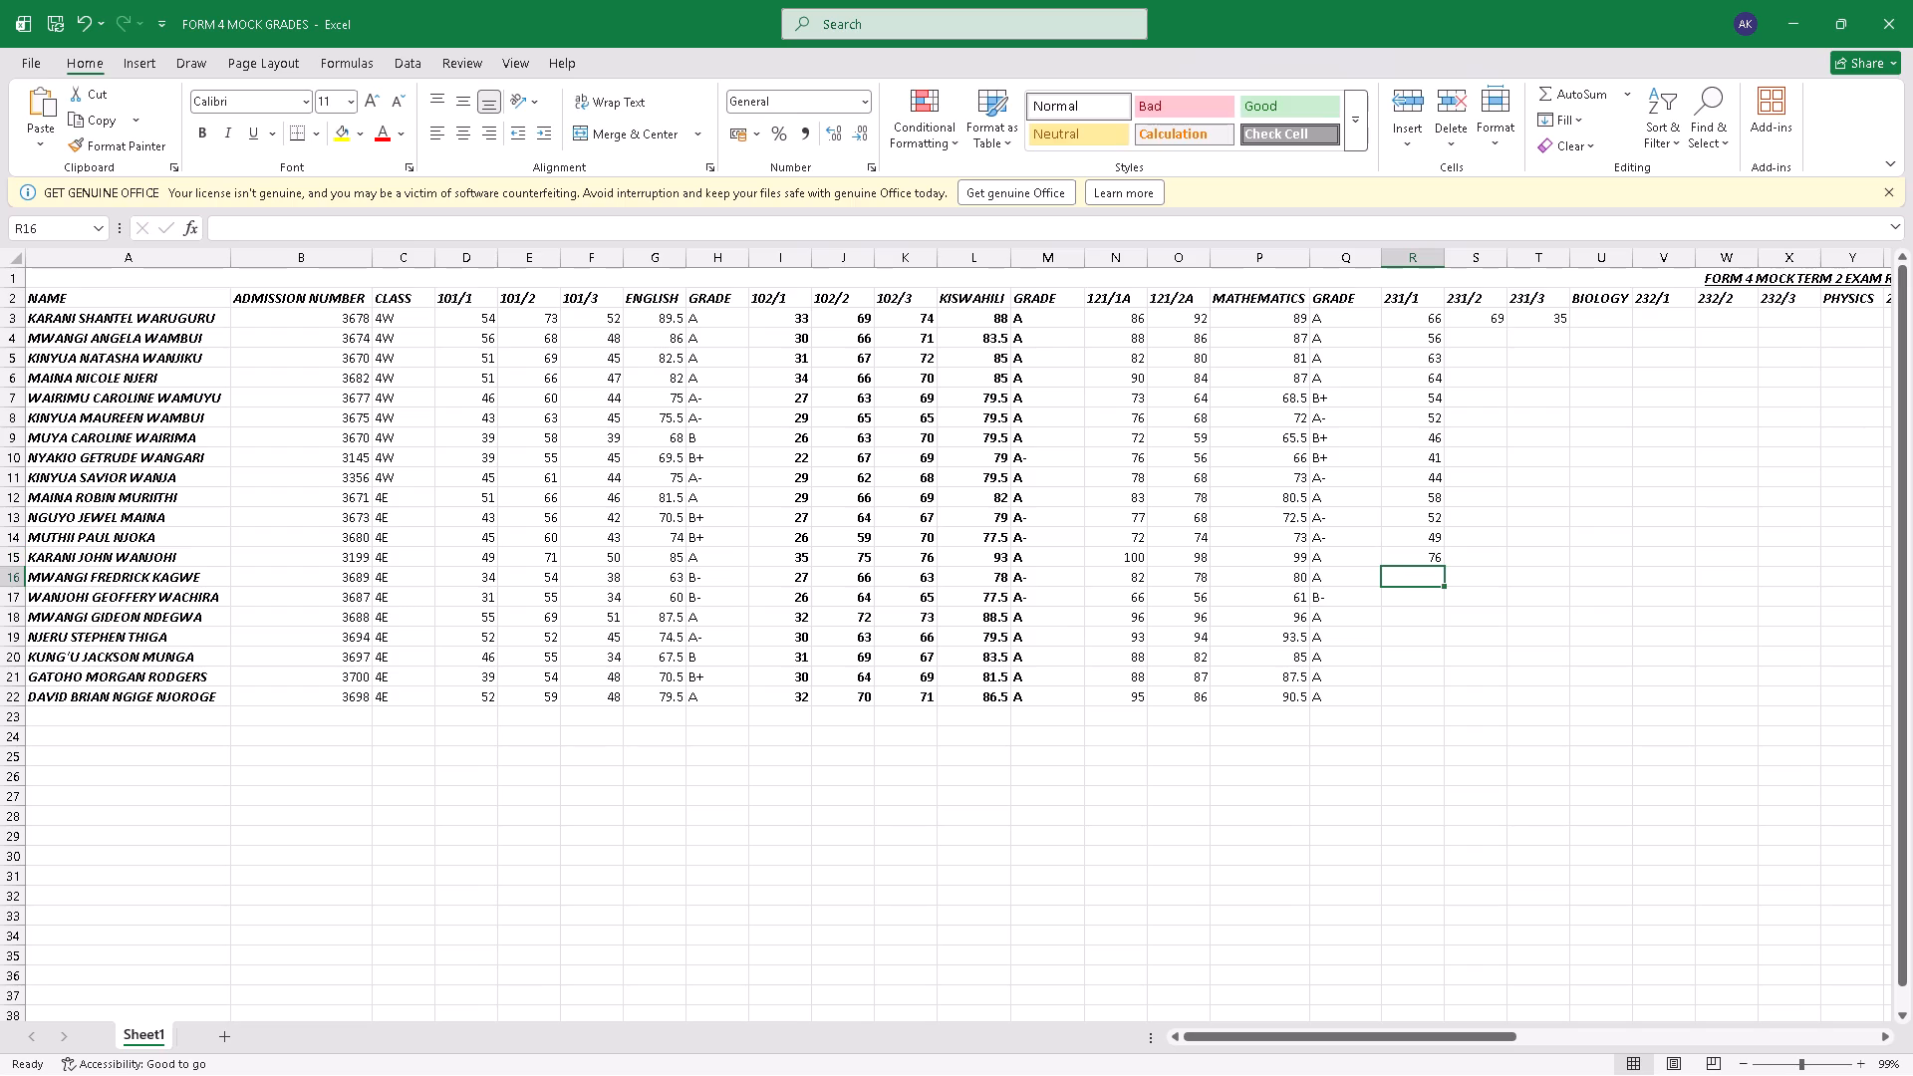
# Enter the 231/1 marks 56, 44, 71, 65 and 63 in cells R16 to R20.
pyautogui.write('56')
pyautogui.press('Down')
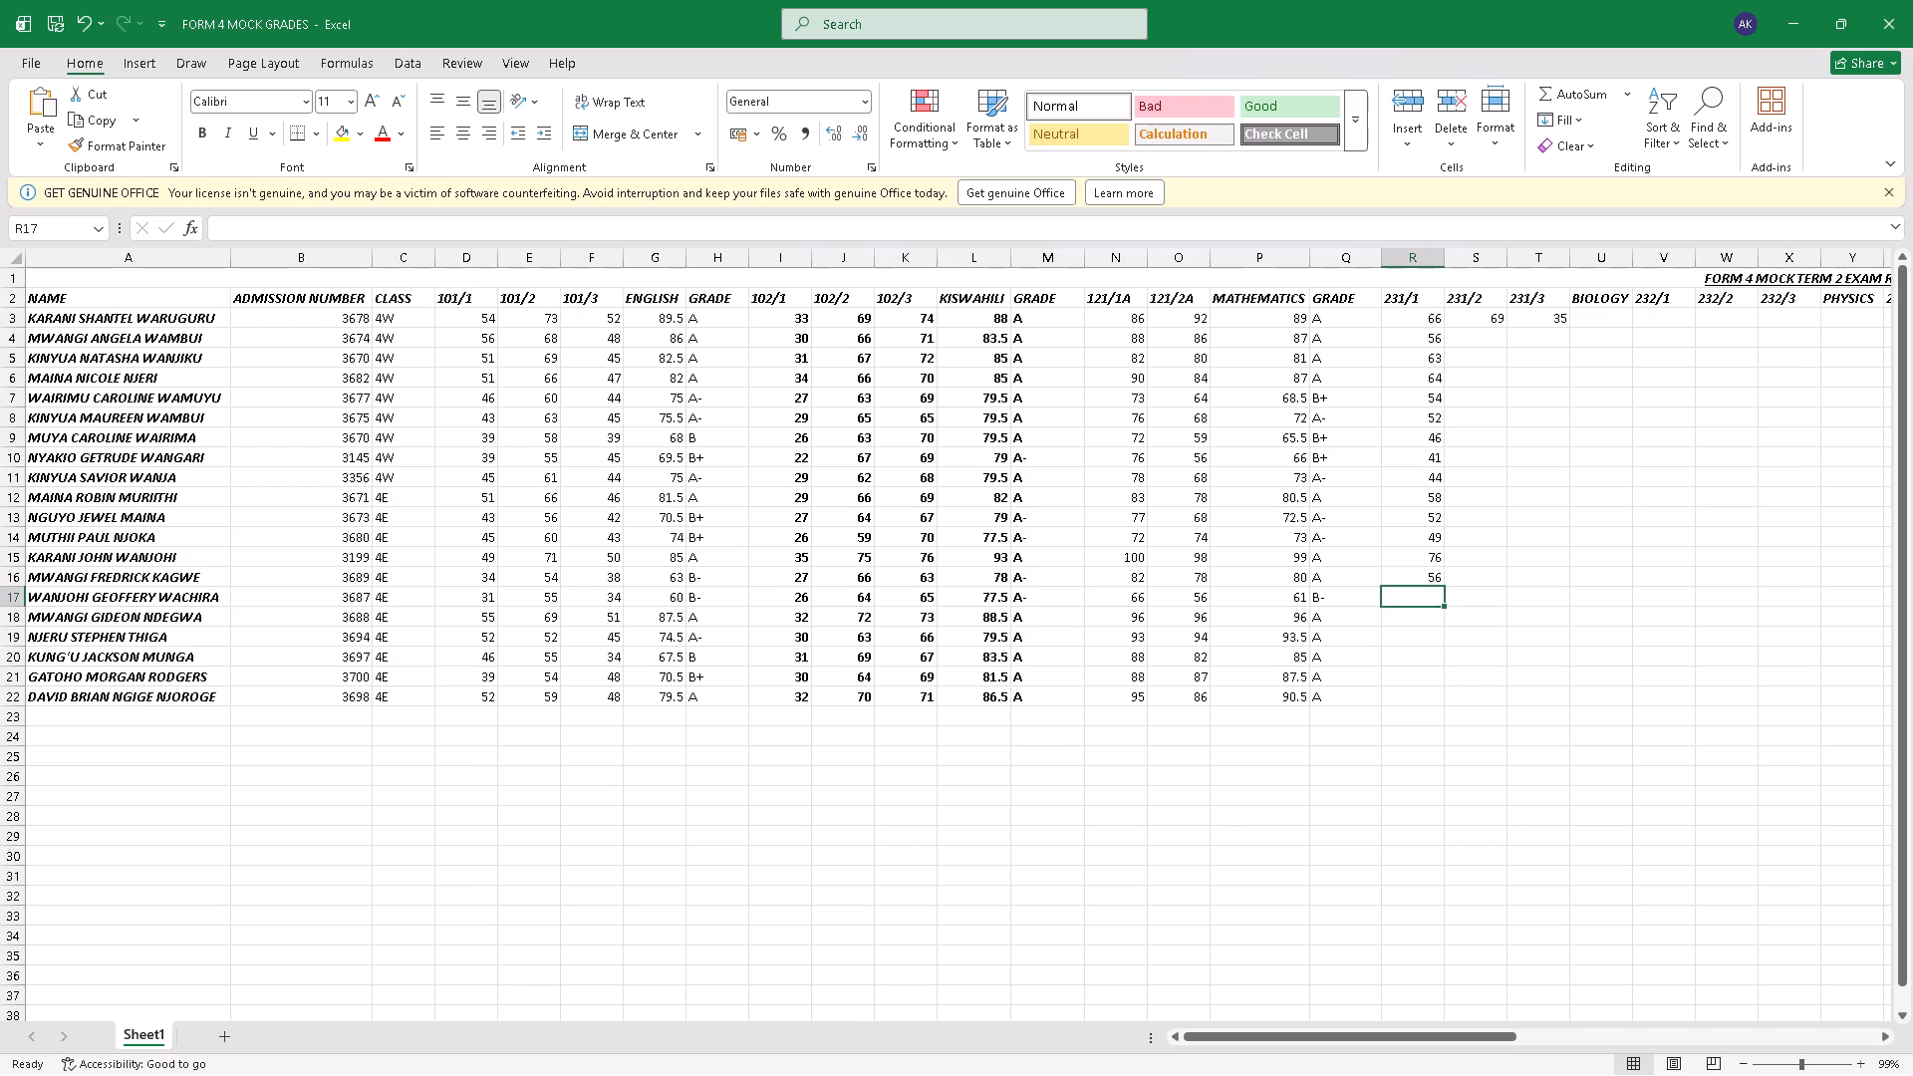
pyautogui.write('44')
pyautogui.press('Down')
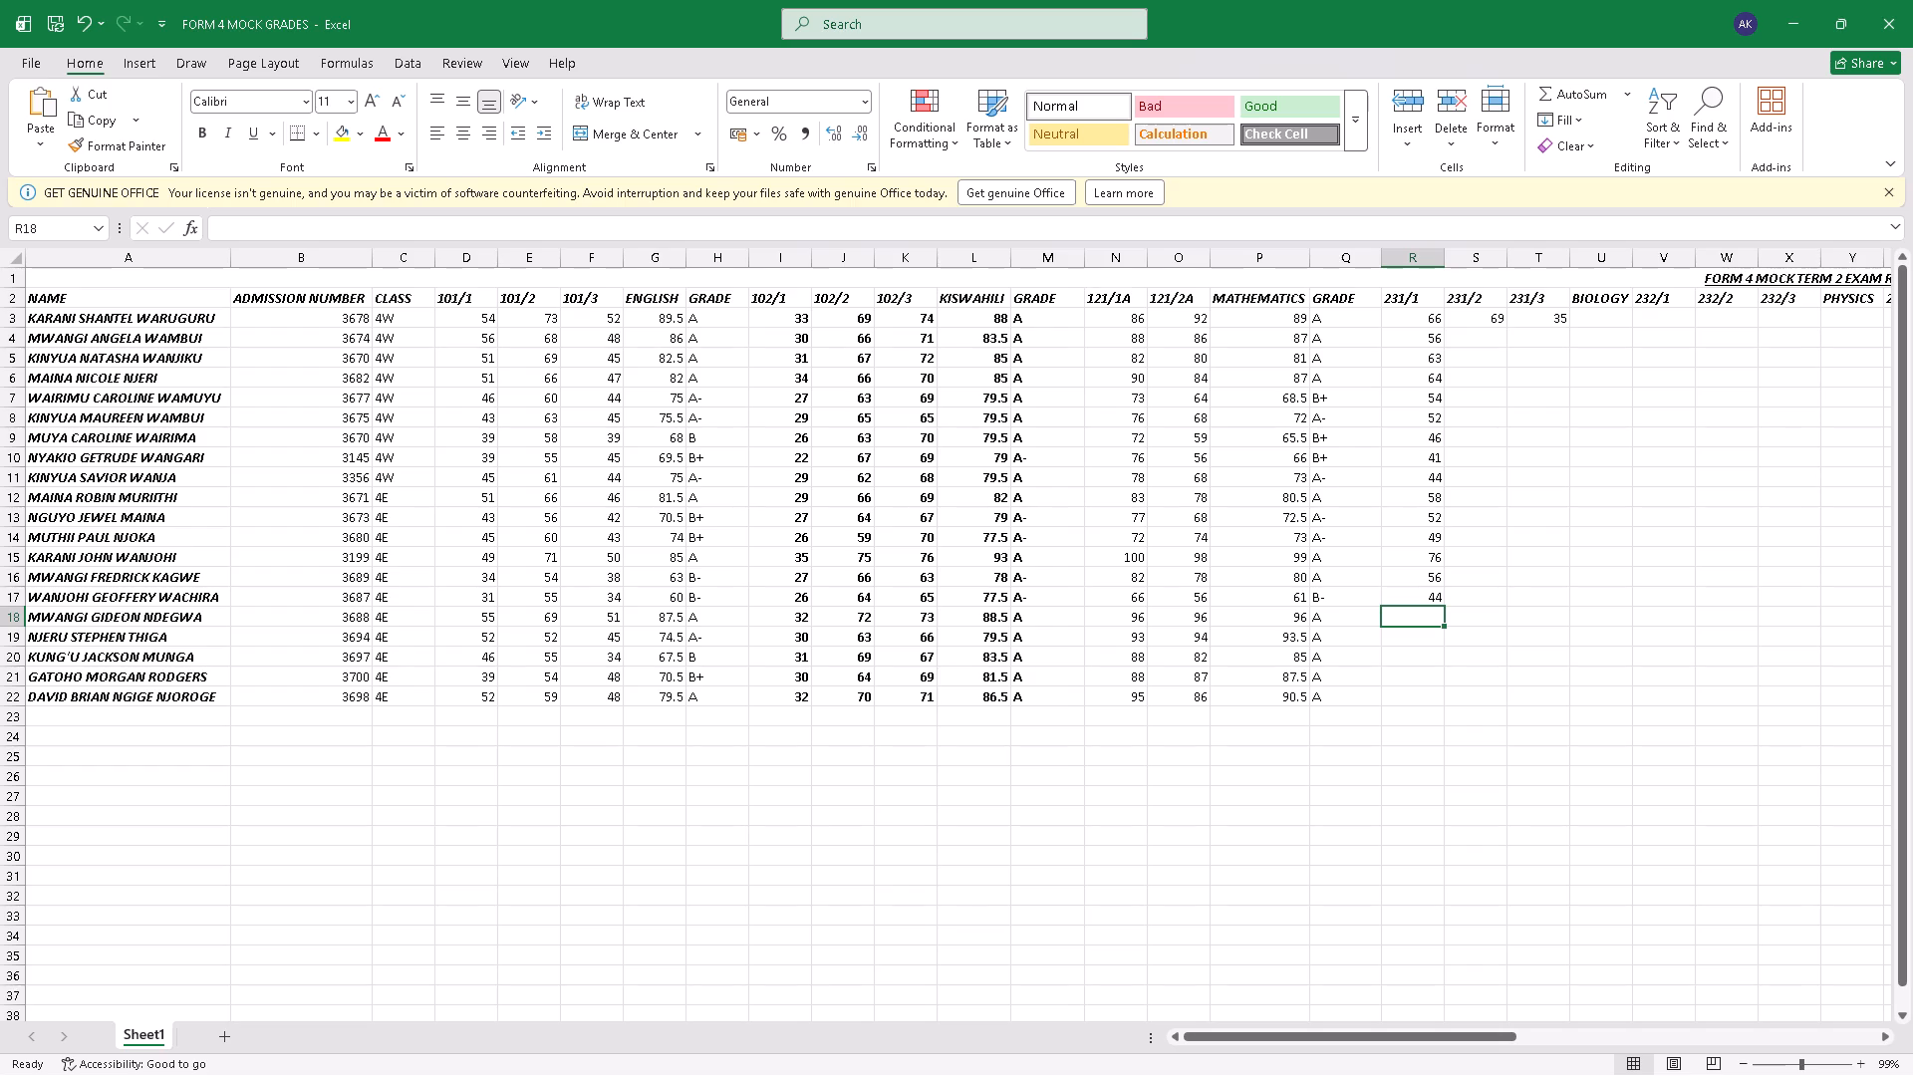
pyautogui.press('7')
pyautogui.press('3')
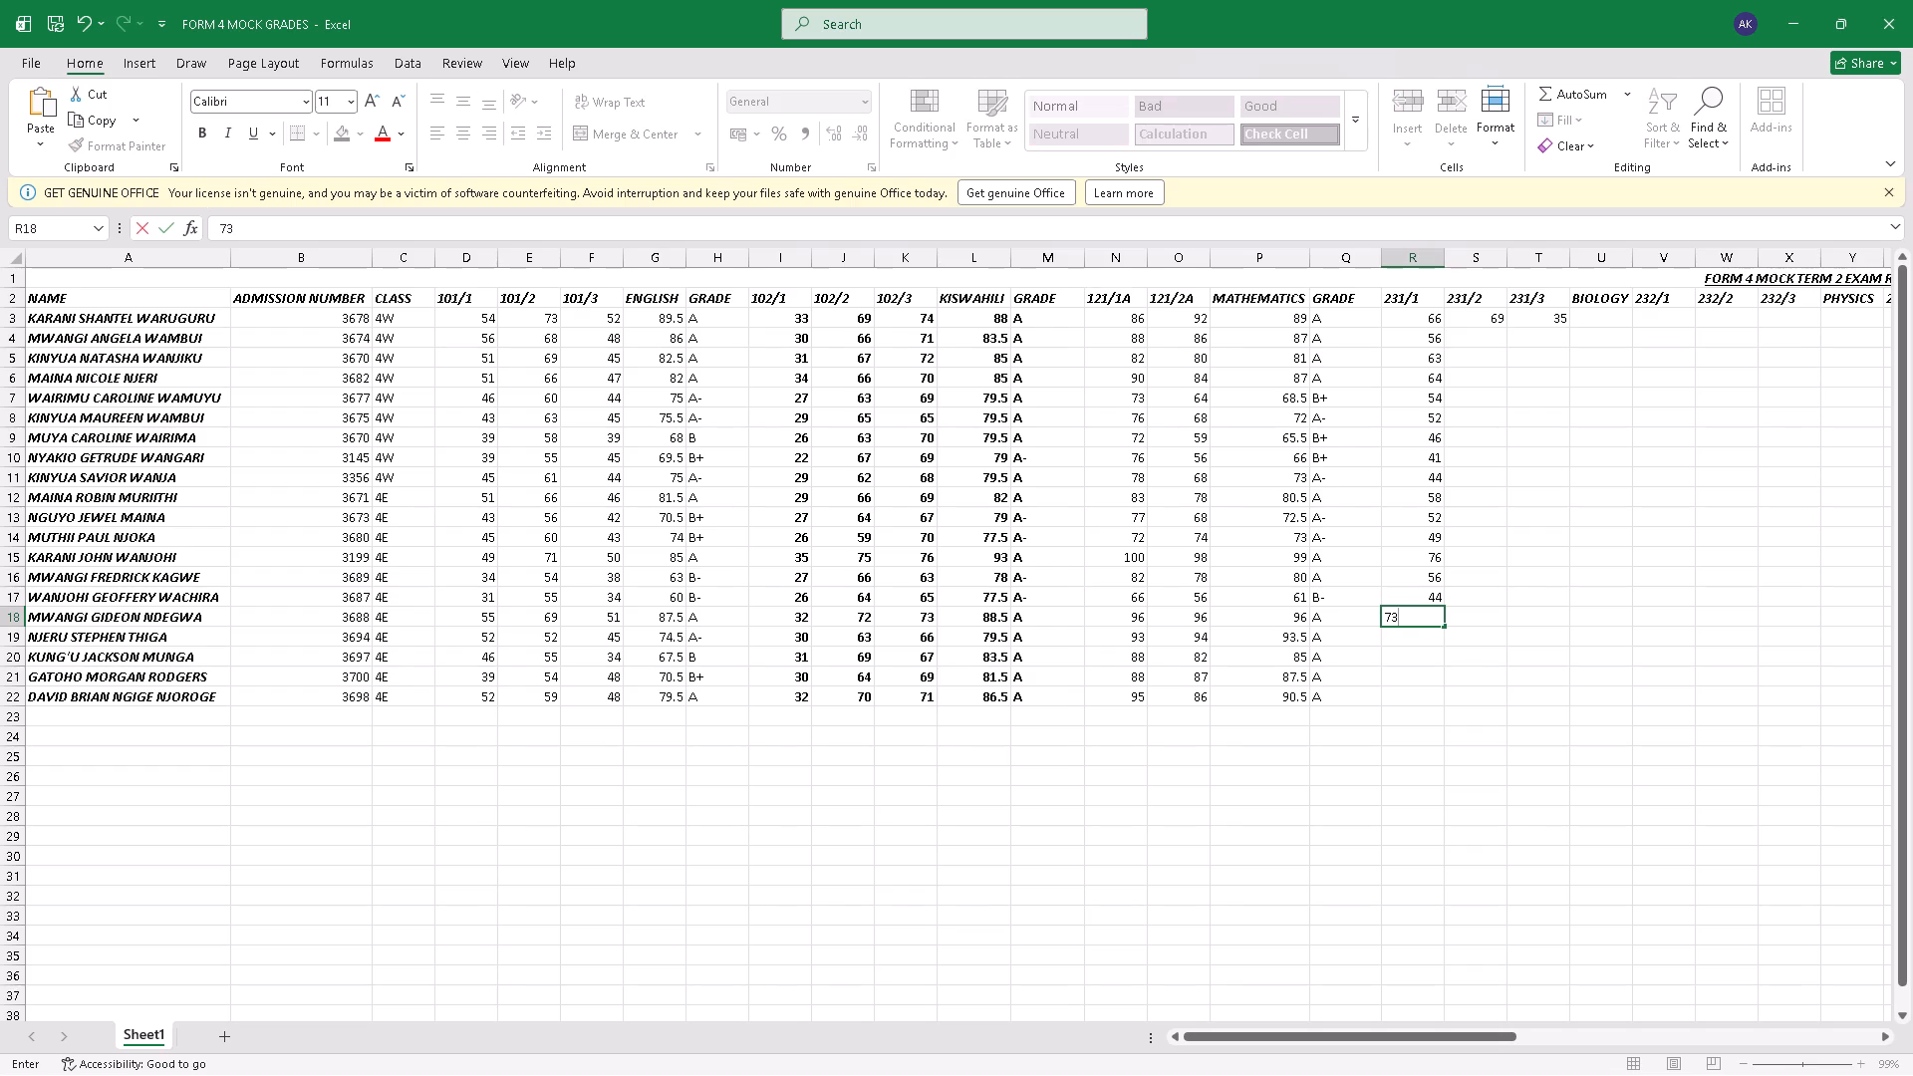
pyautogui.press('BackSpace')
pyautogui.press('1')
pyautogui.press('Down')
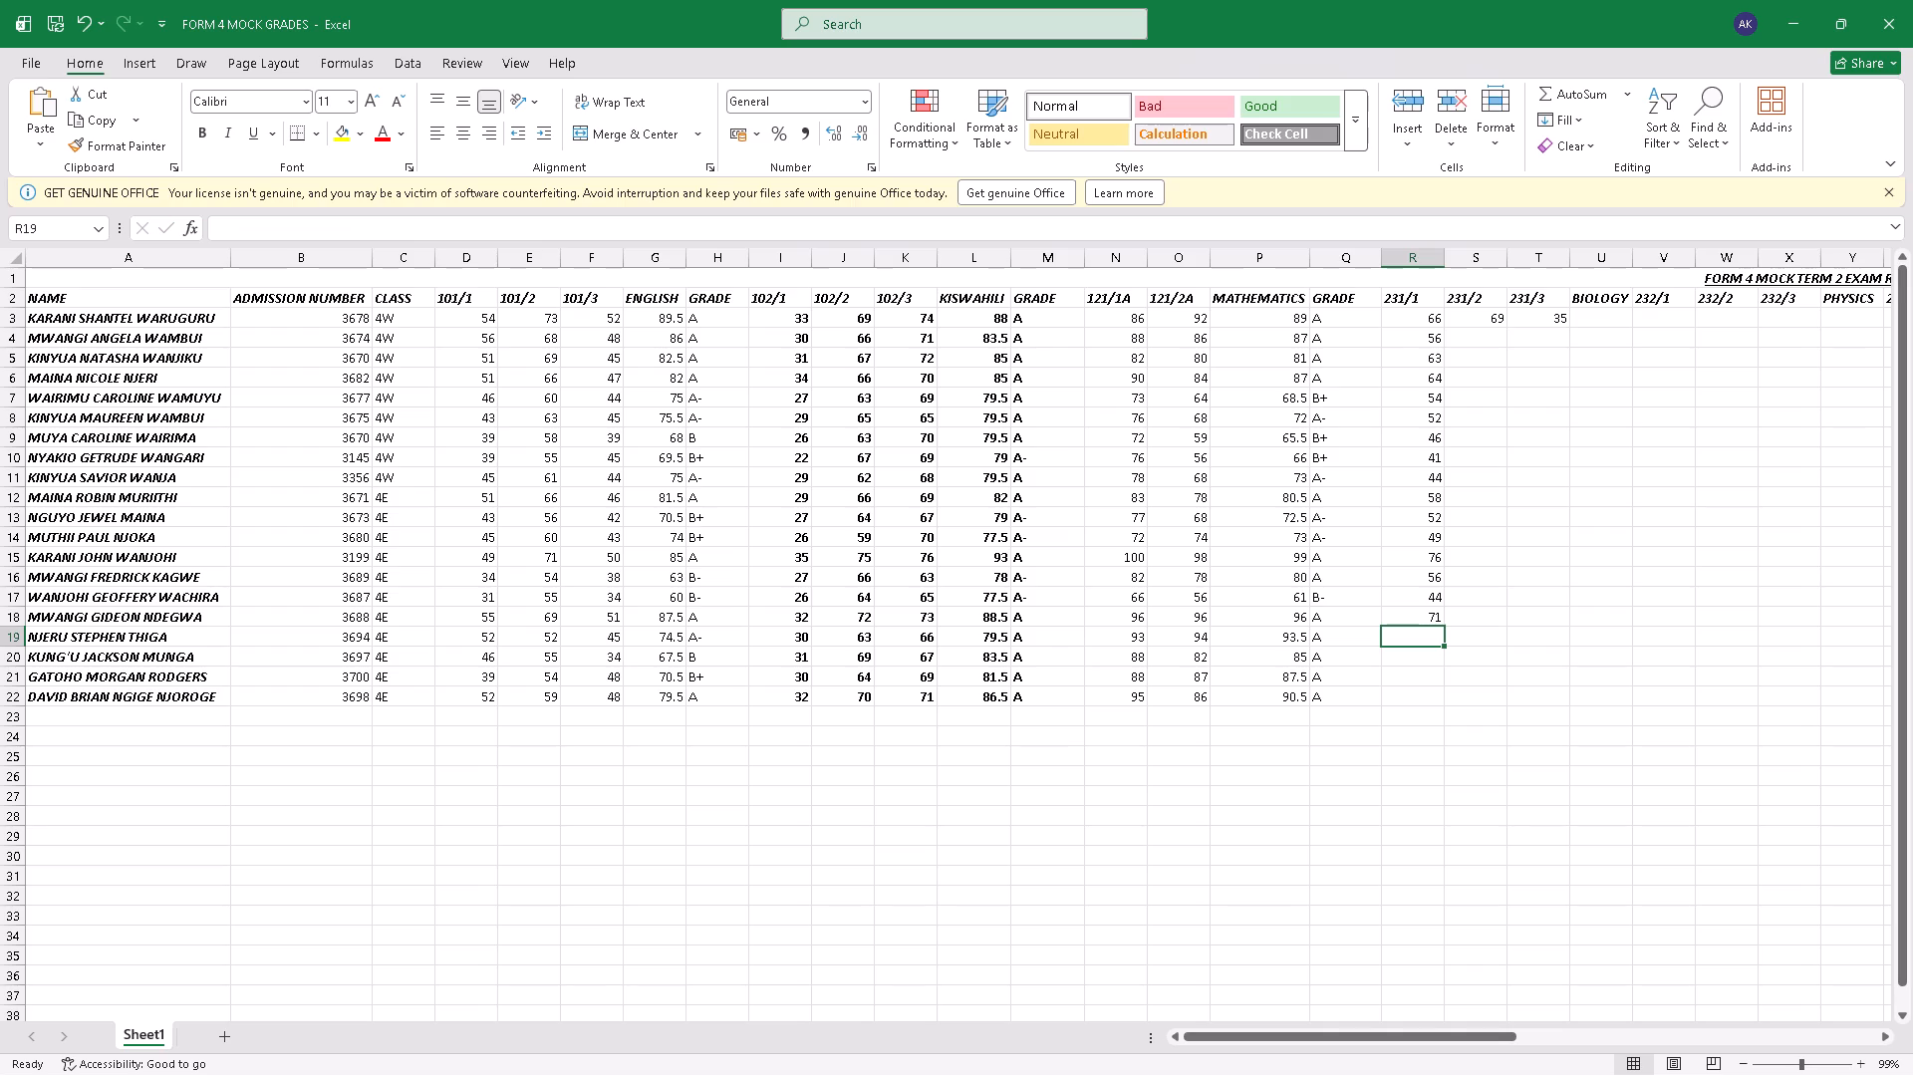
pyautogui.write('65')
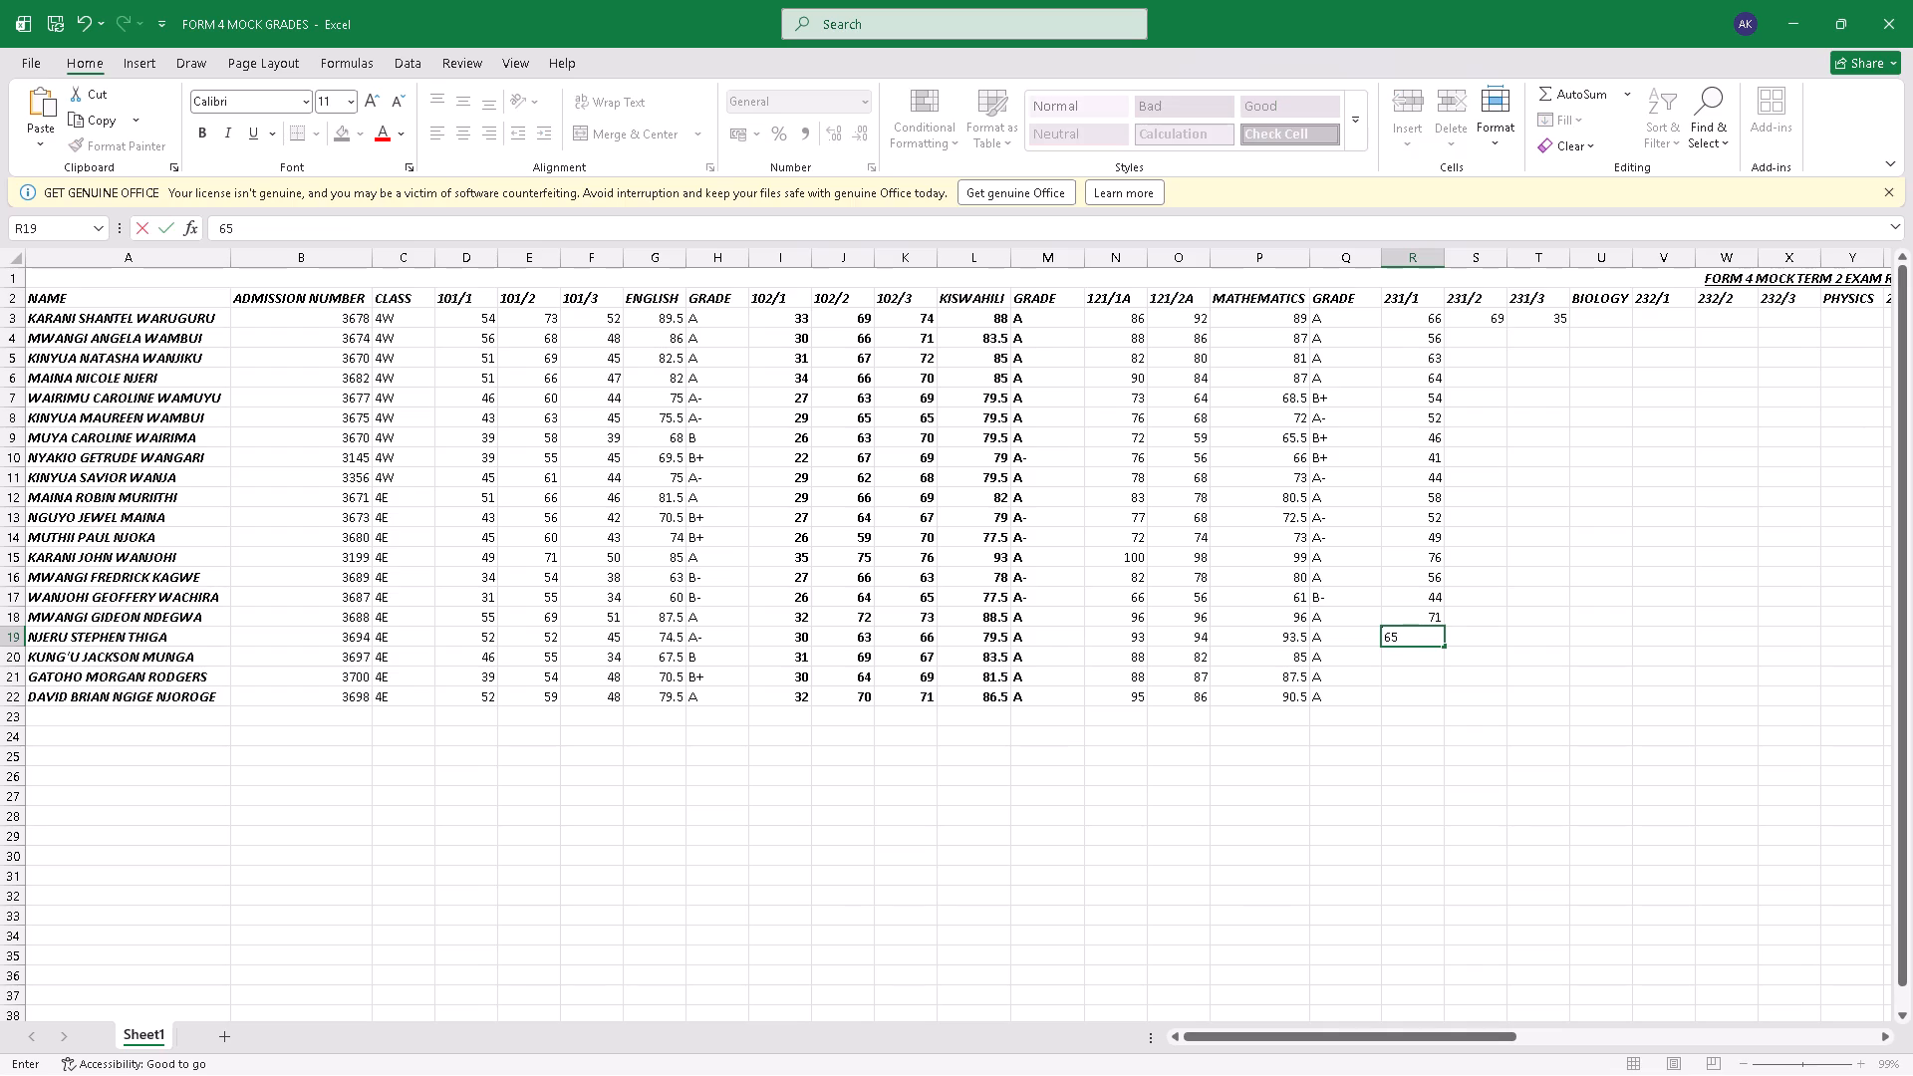
pyautogui.press('Down')
pyautogui.press('6')
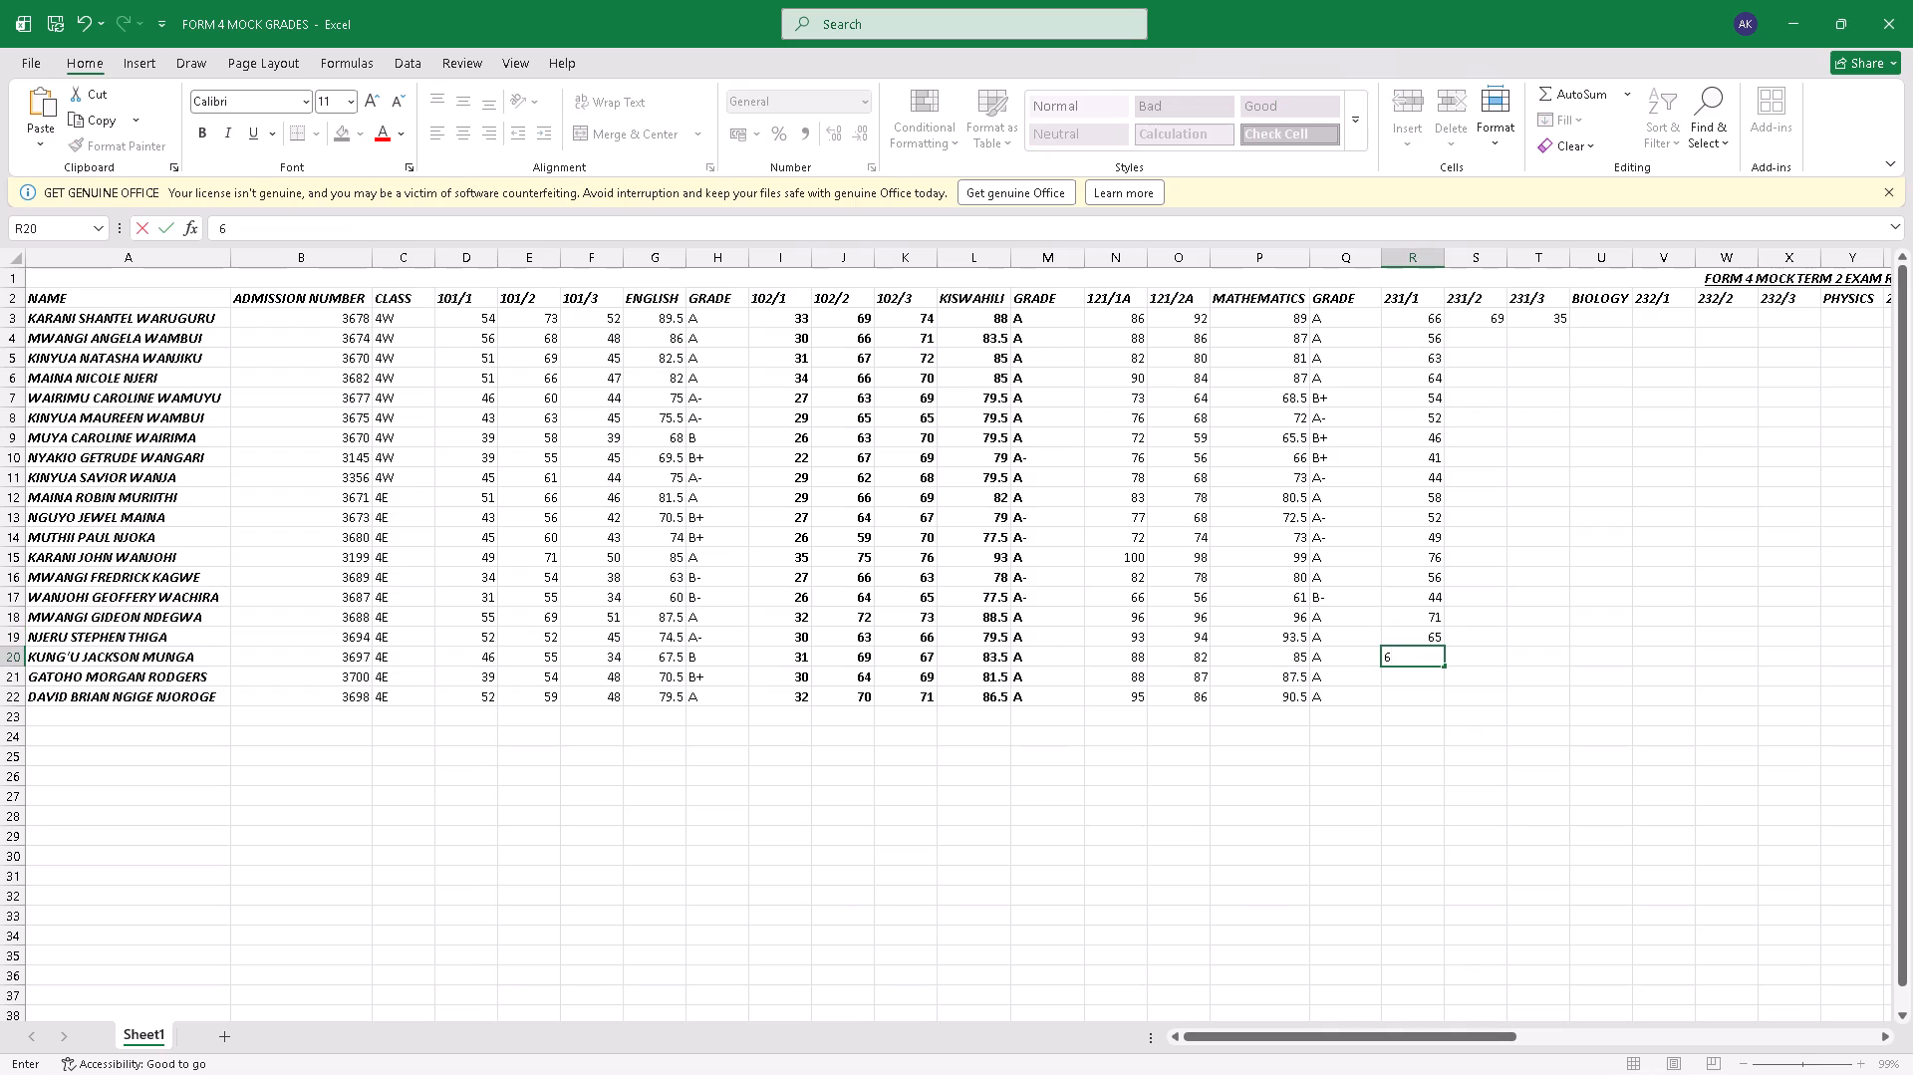
pyautogui.press('3')
pyautogui.press('Down')
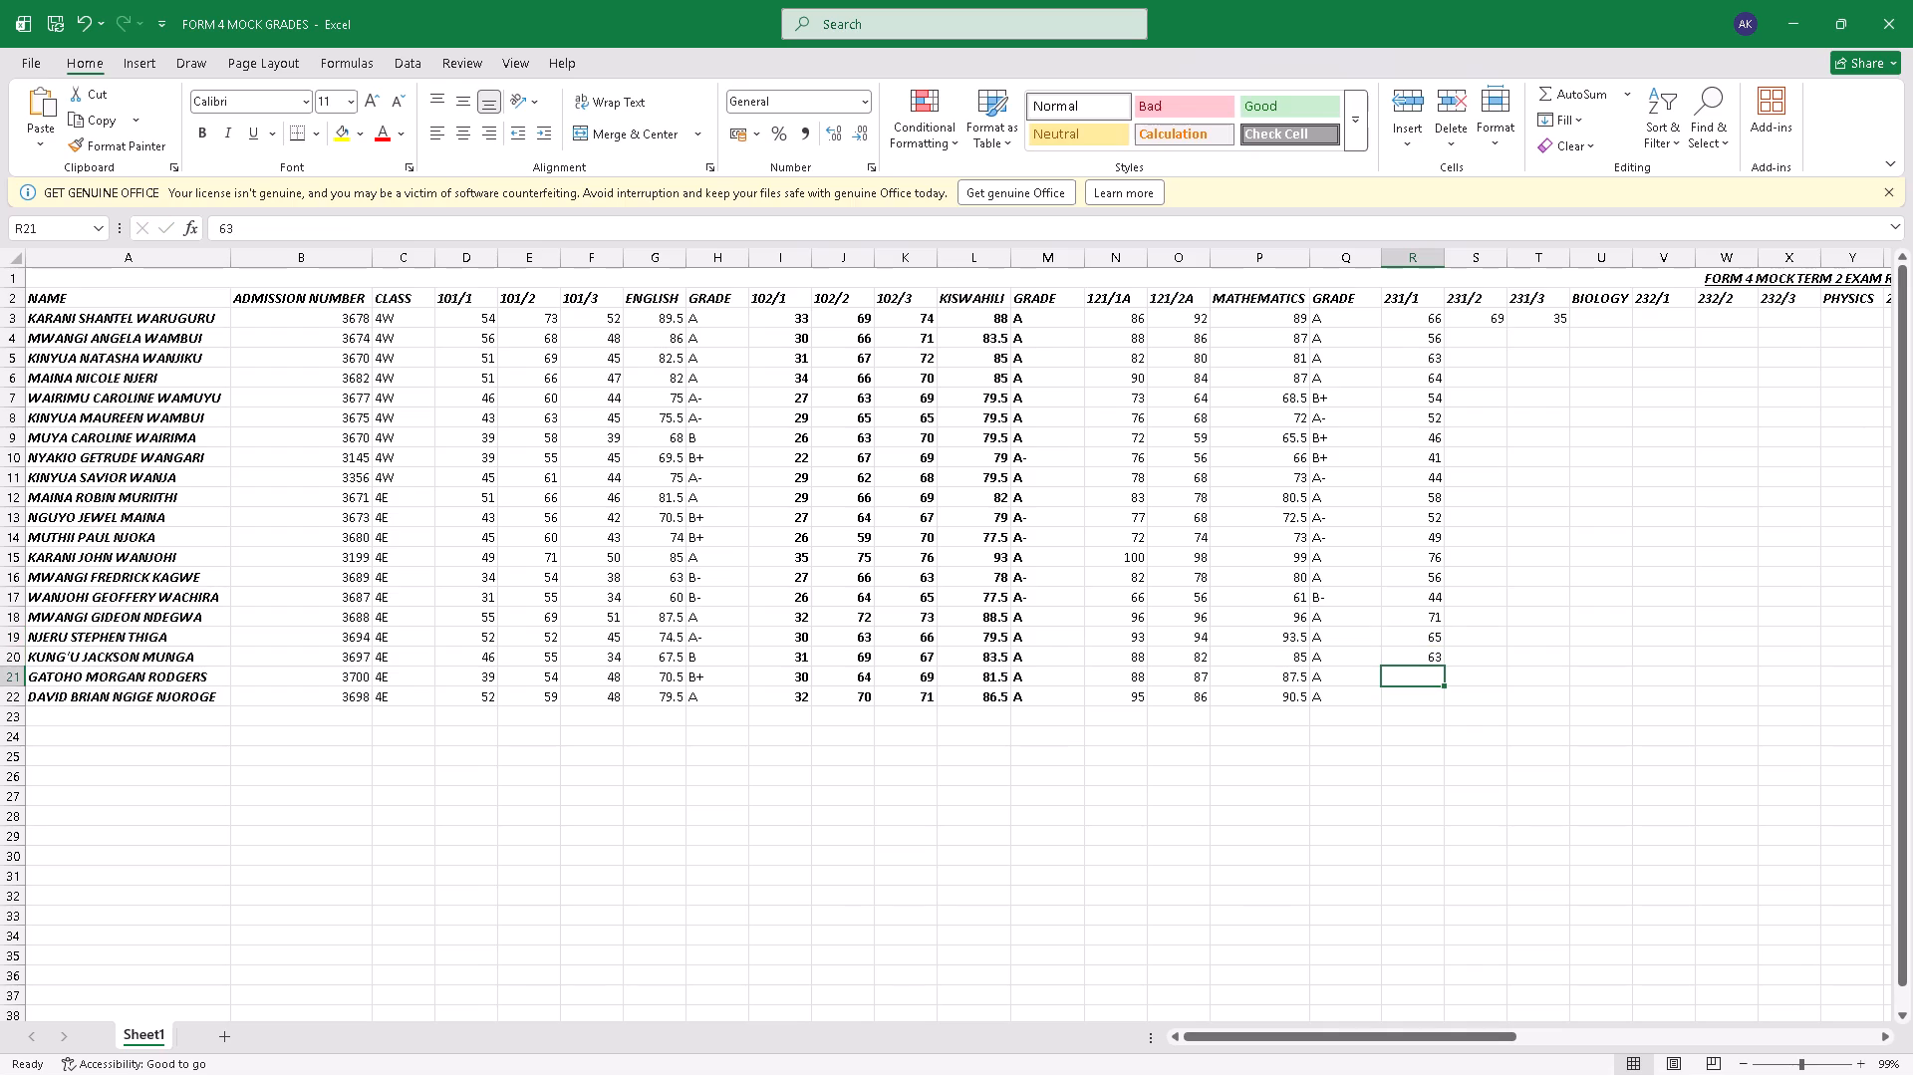
# Enter the 231/1 marks 66 and 69 in cells R21 and R22 for the last two 4E students.
pyautogui.write('66')
pyautogui.press('Down')
pyautogui.write('69')
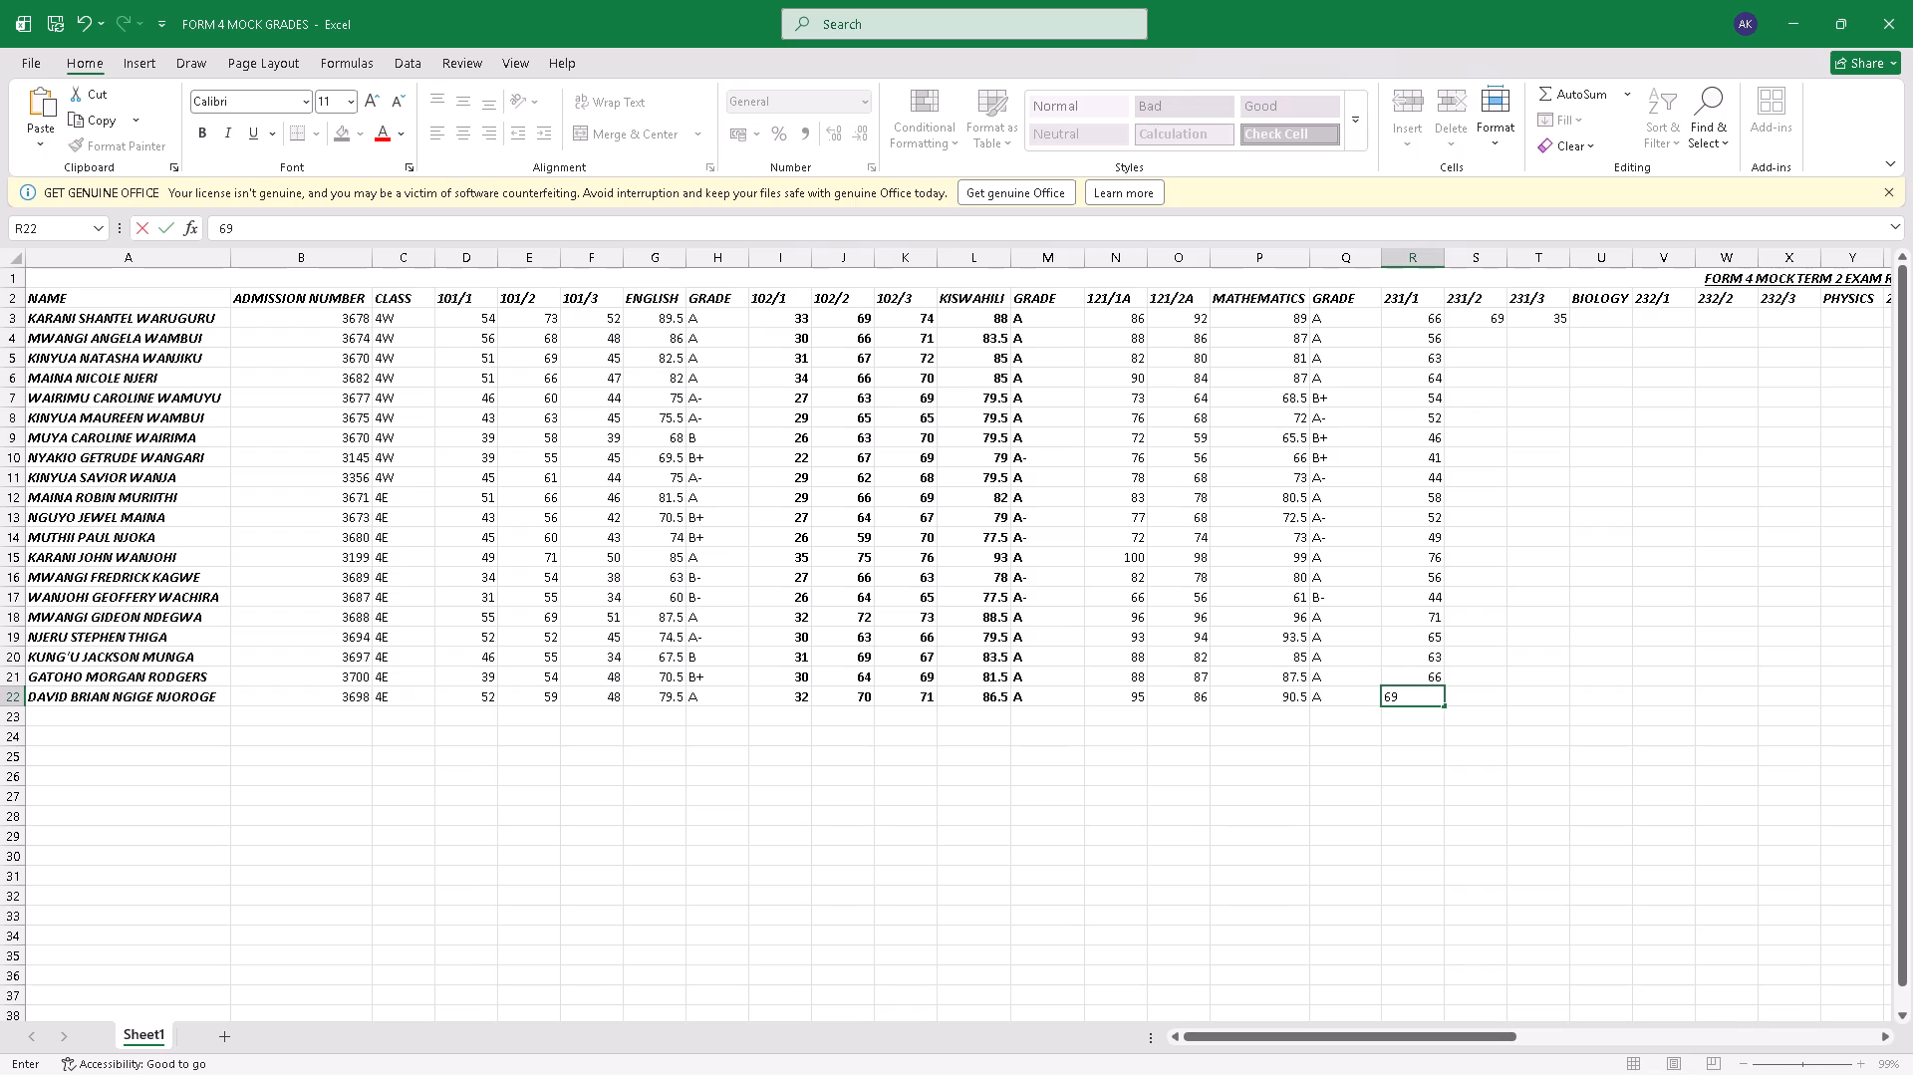
pyautogui.press('Right')
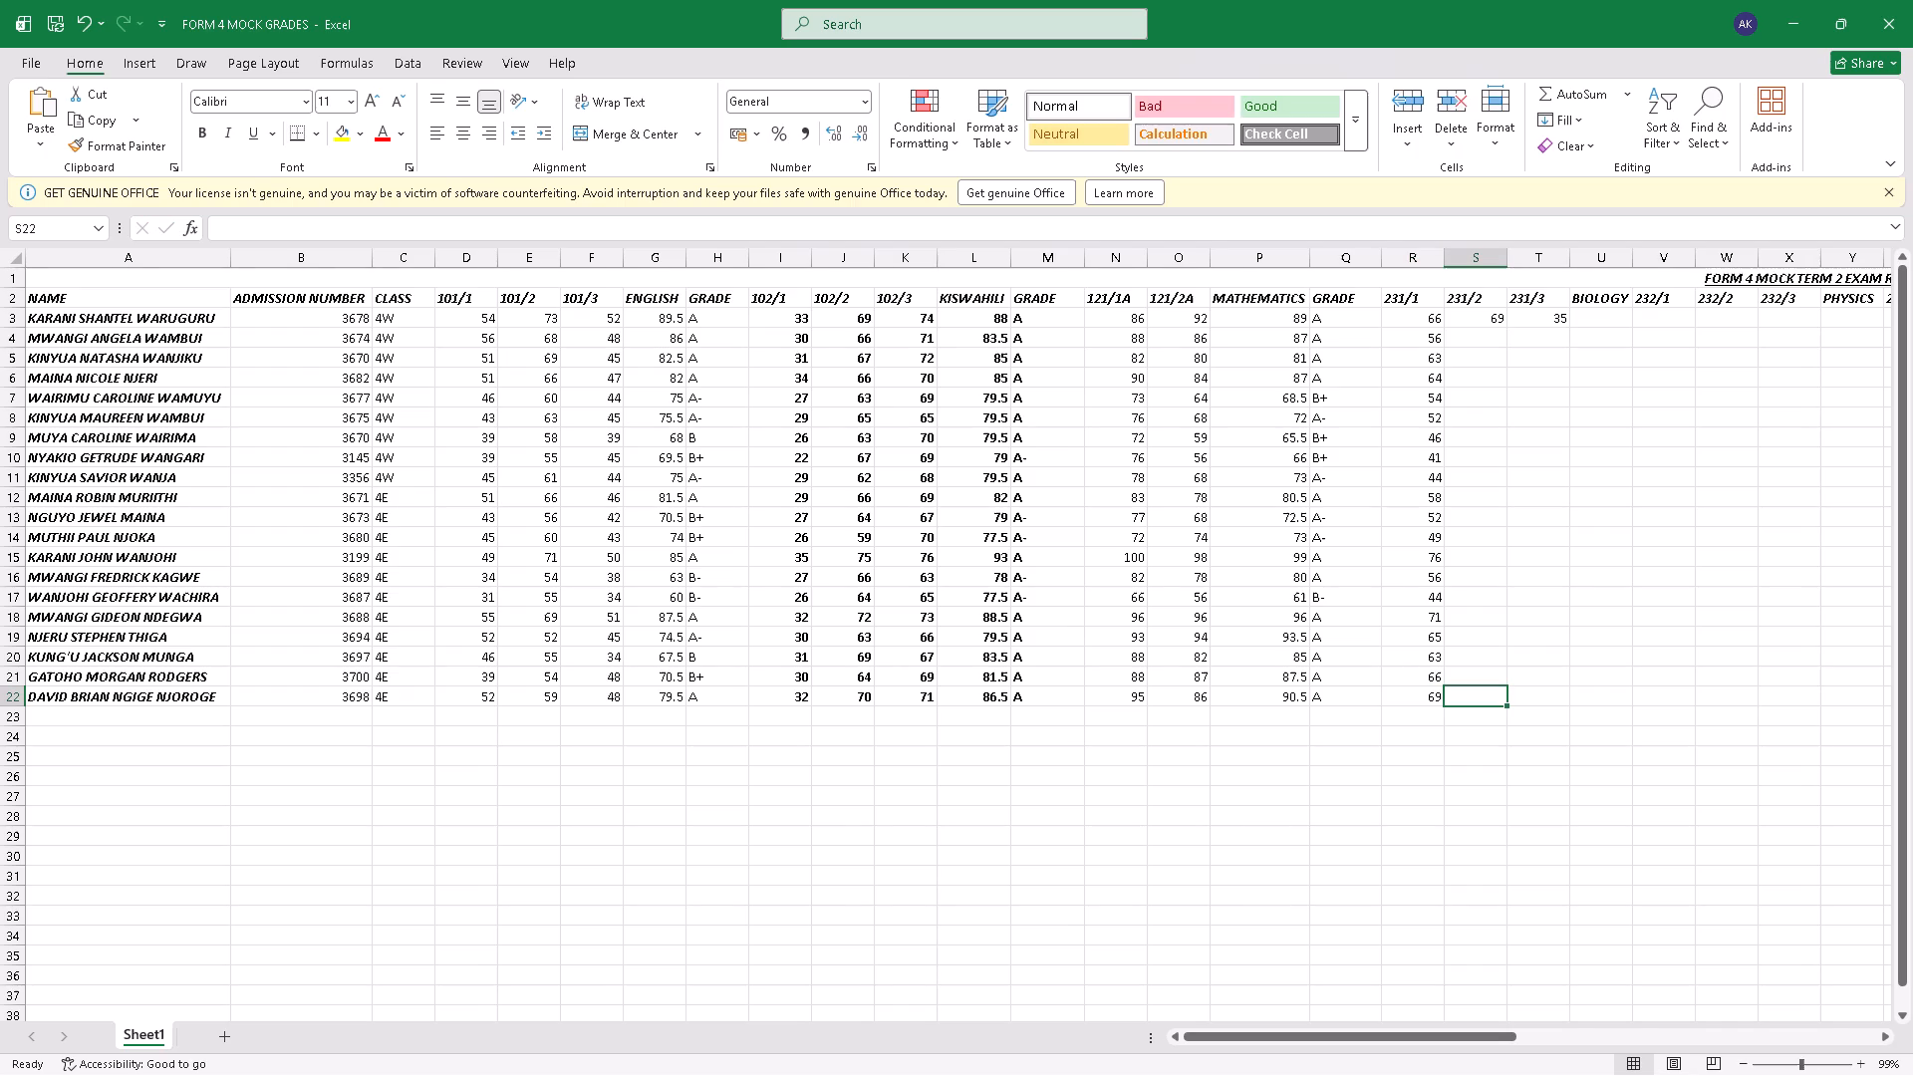
# Enter the 231/2 marks 68, 64, 63, 63 and 68 from cell S22 upward to S18.
pyautogui.press('6')
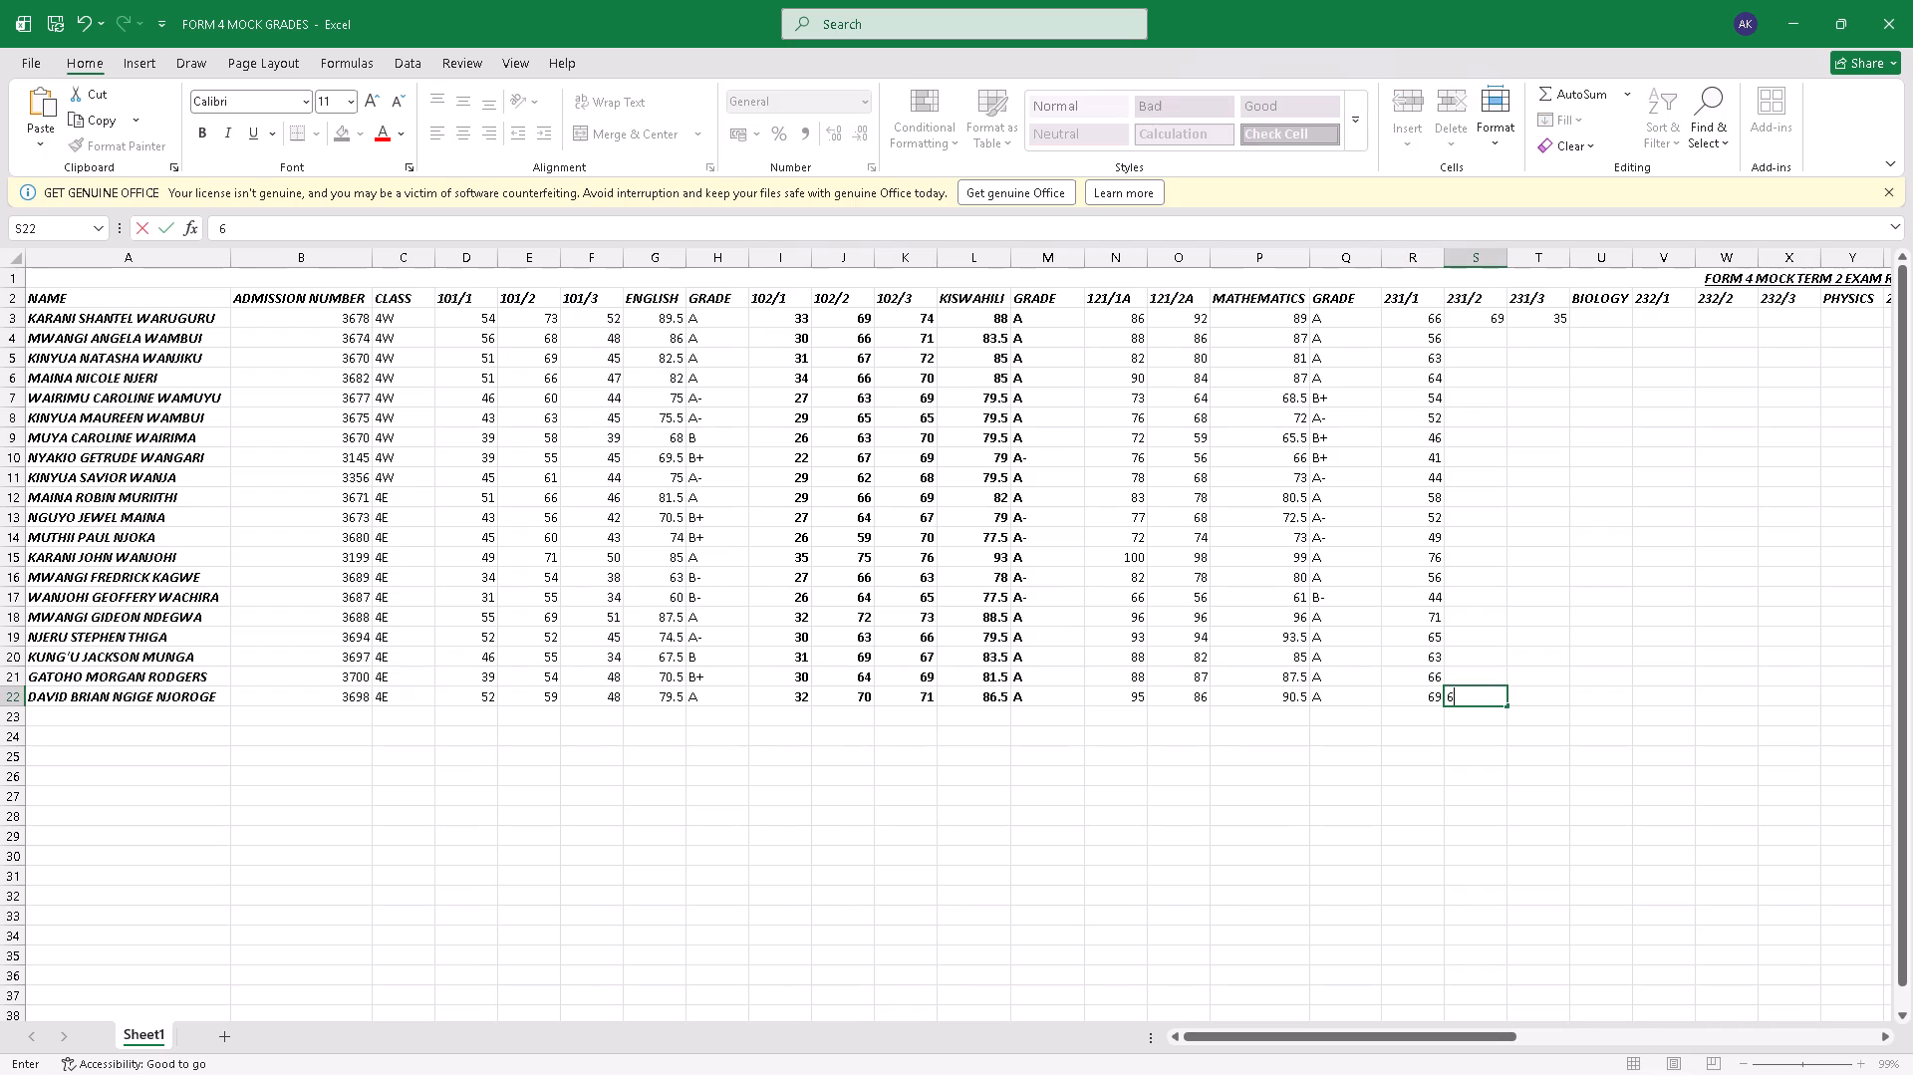
pyautogui.press('8')
pyautogui.press('Up')
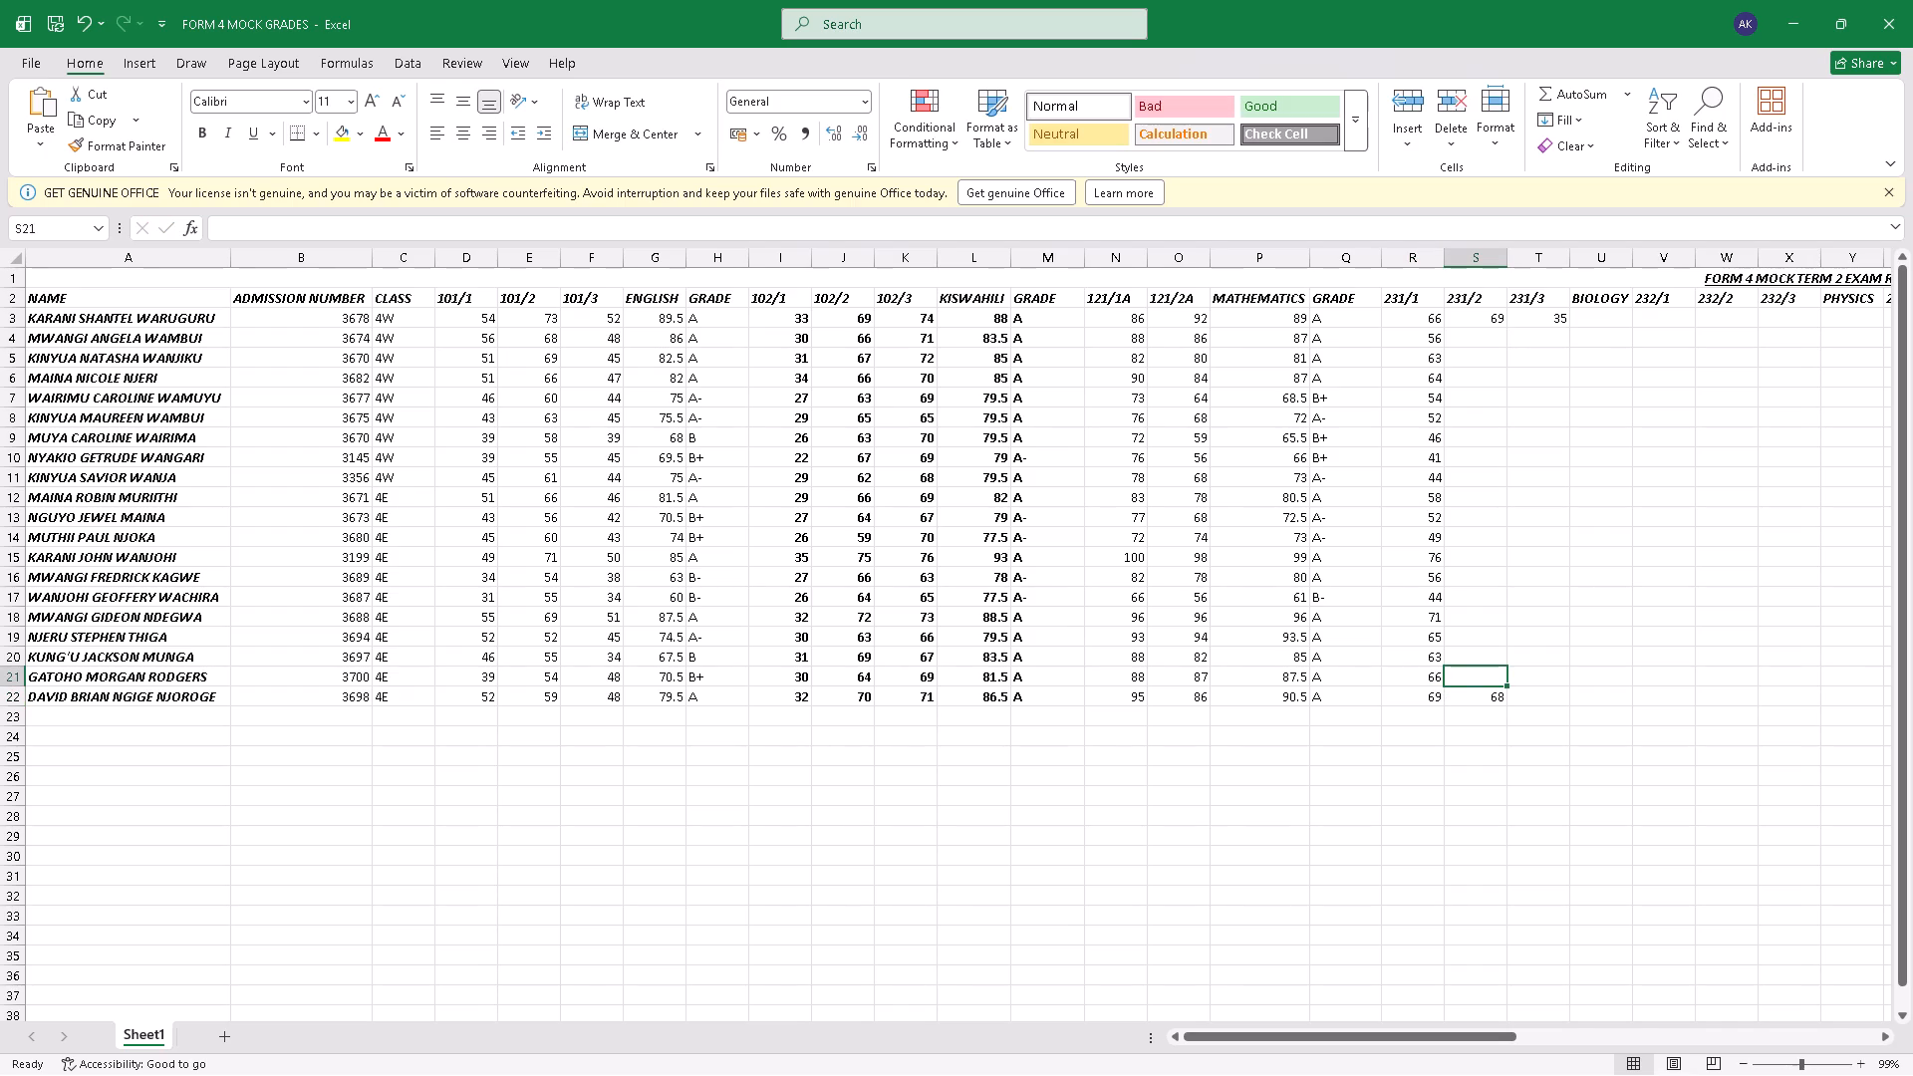
pyautogui.press('6')
pyautogui.press('4')
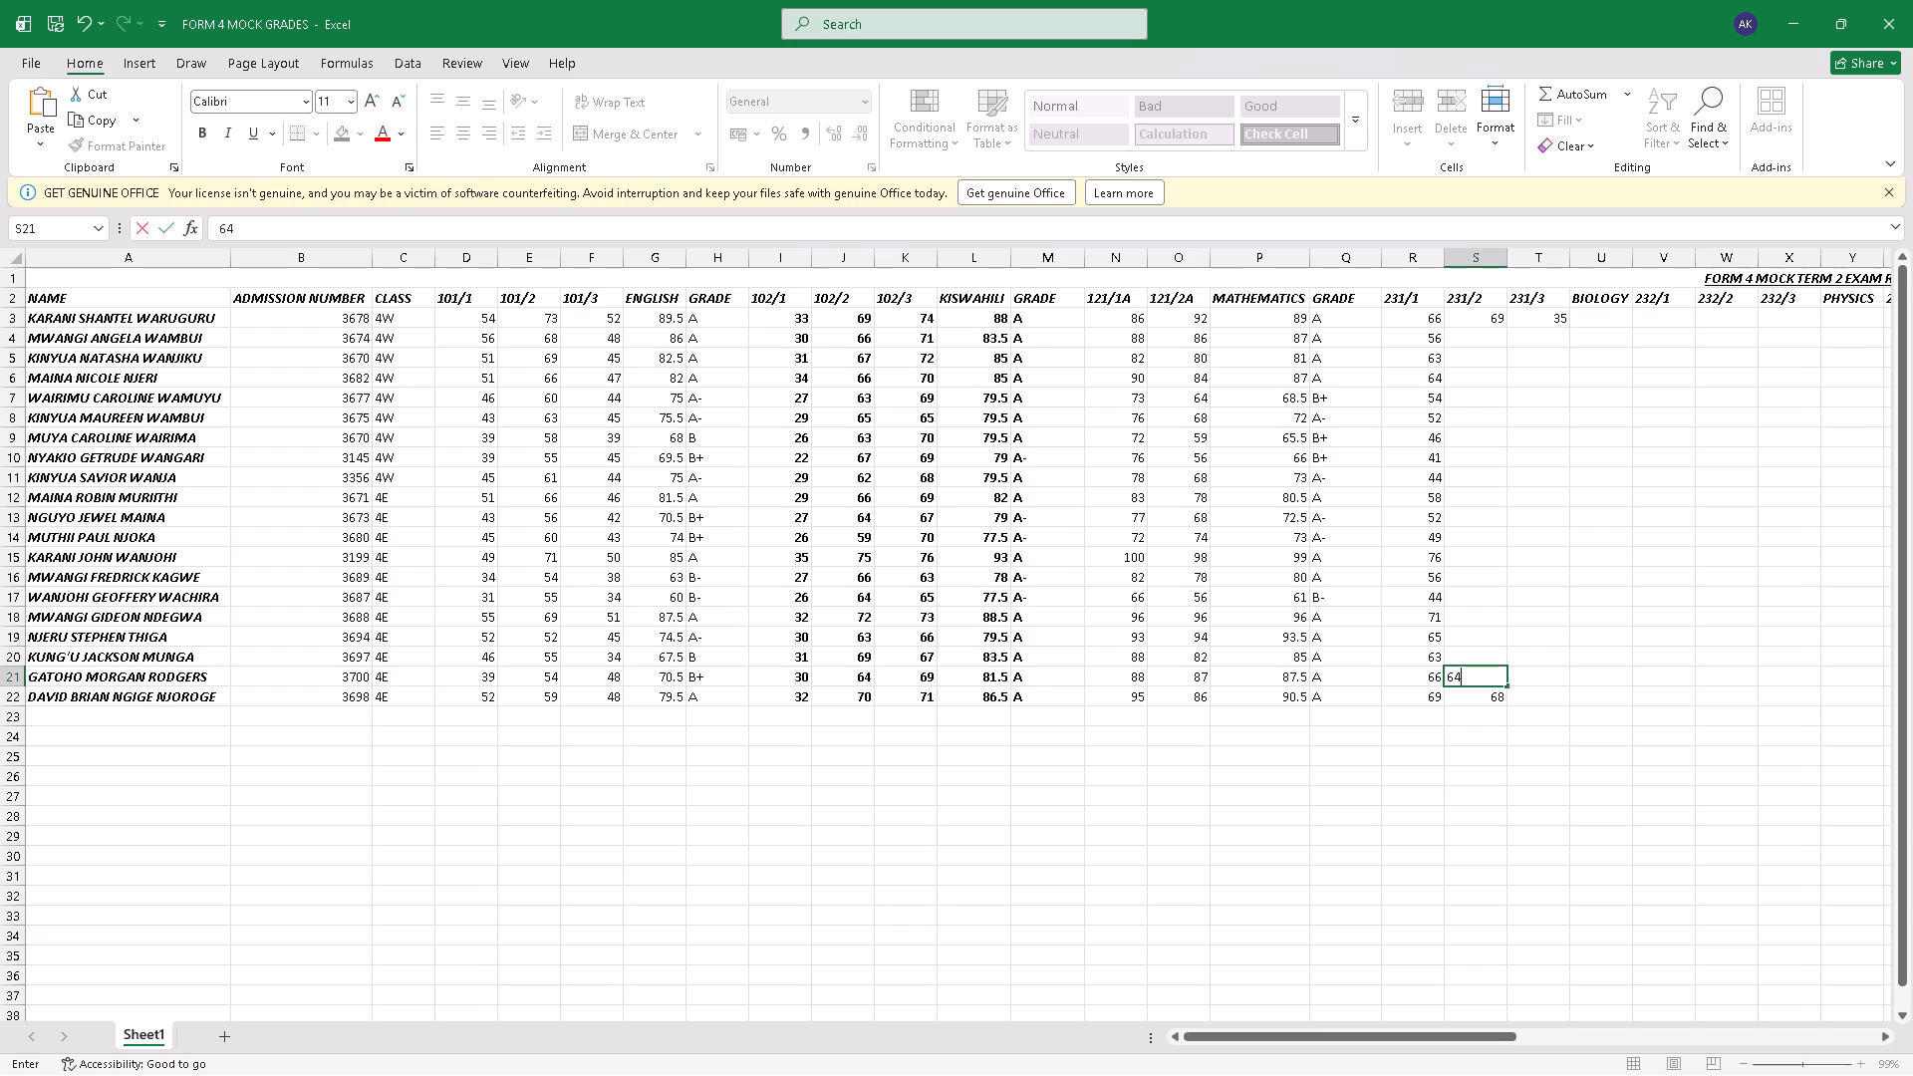
pyautogui.press('Up')
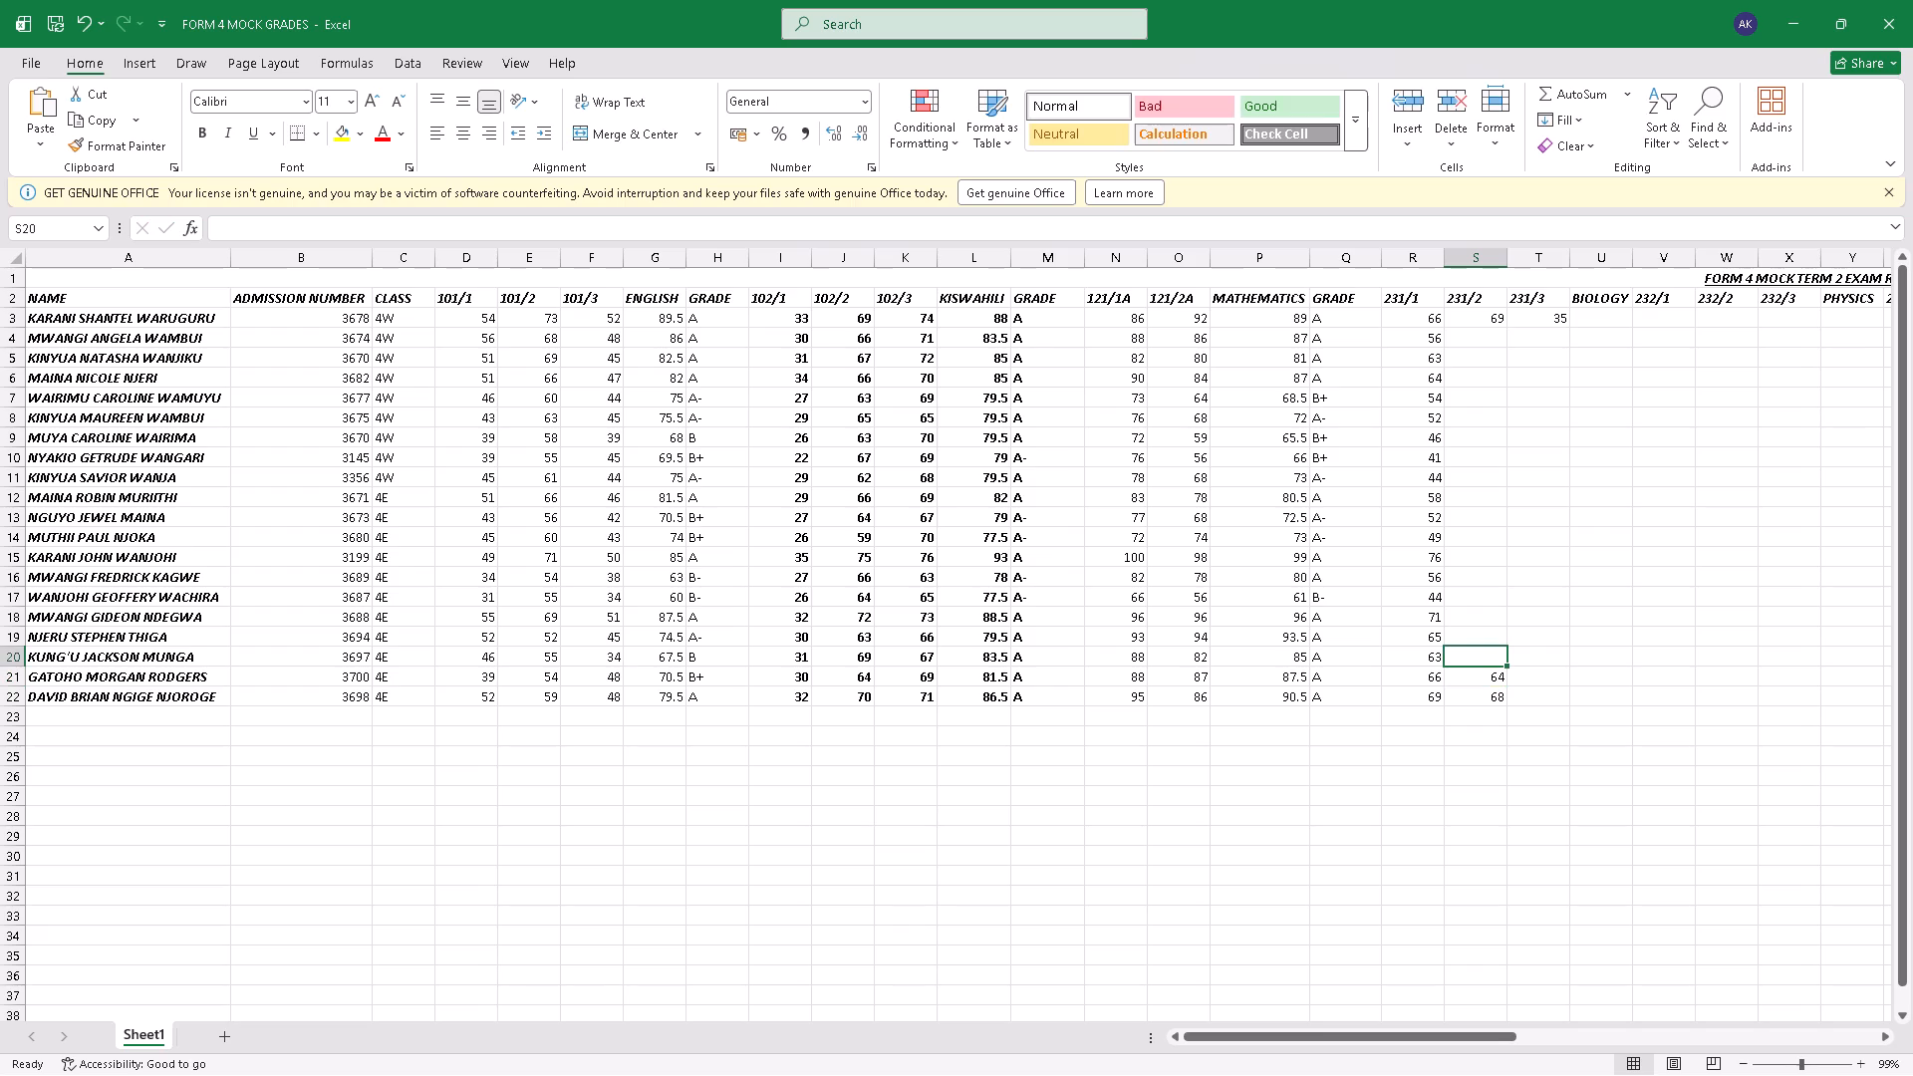
pyautogui.press('6')
pyautogui.press('3')
pyautogui.press('Up')
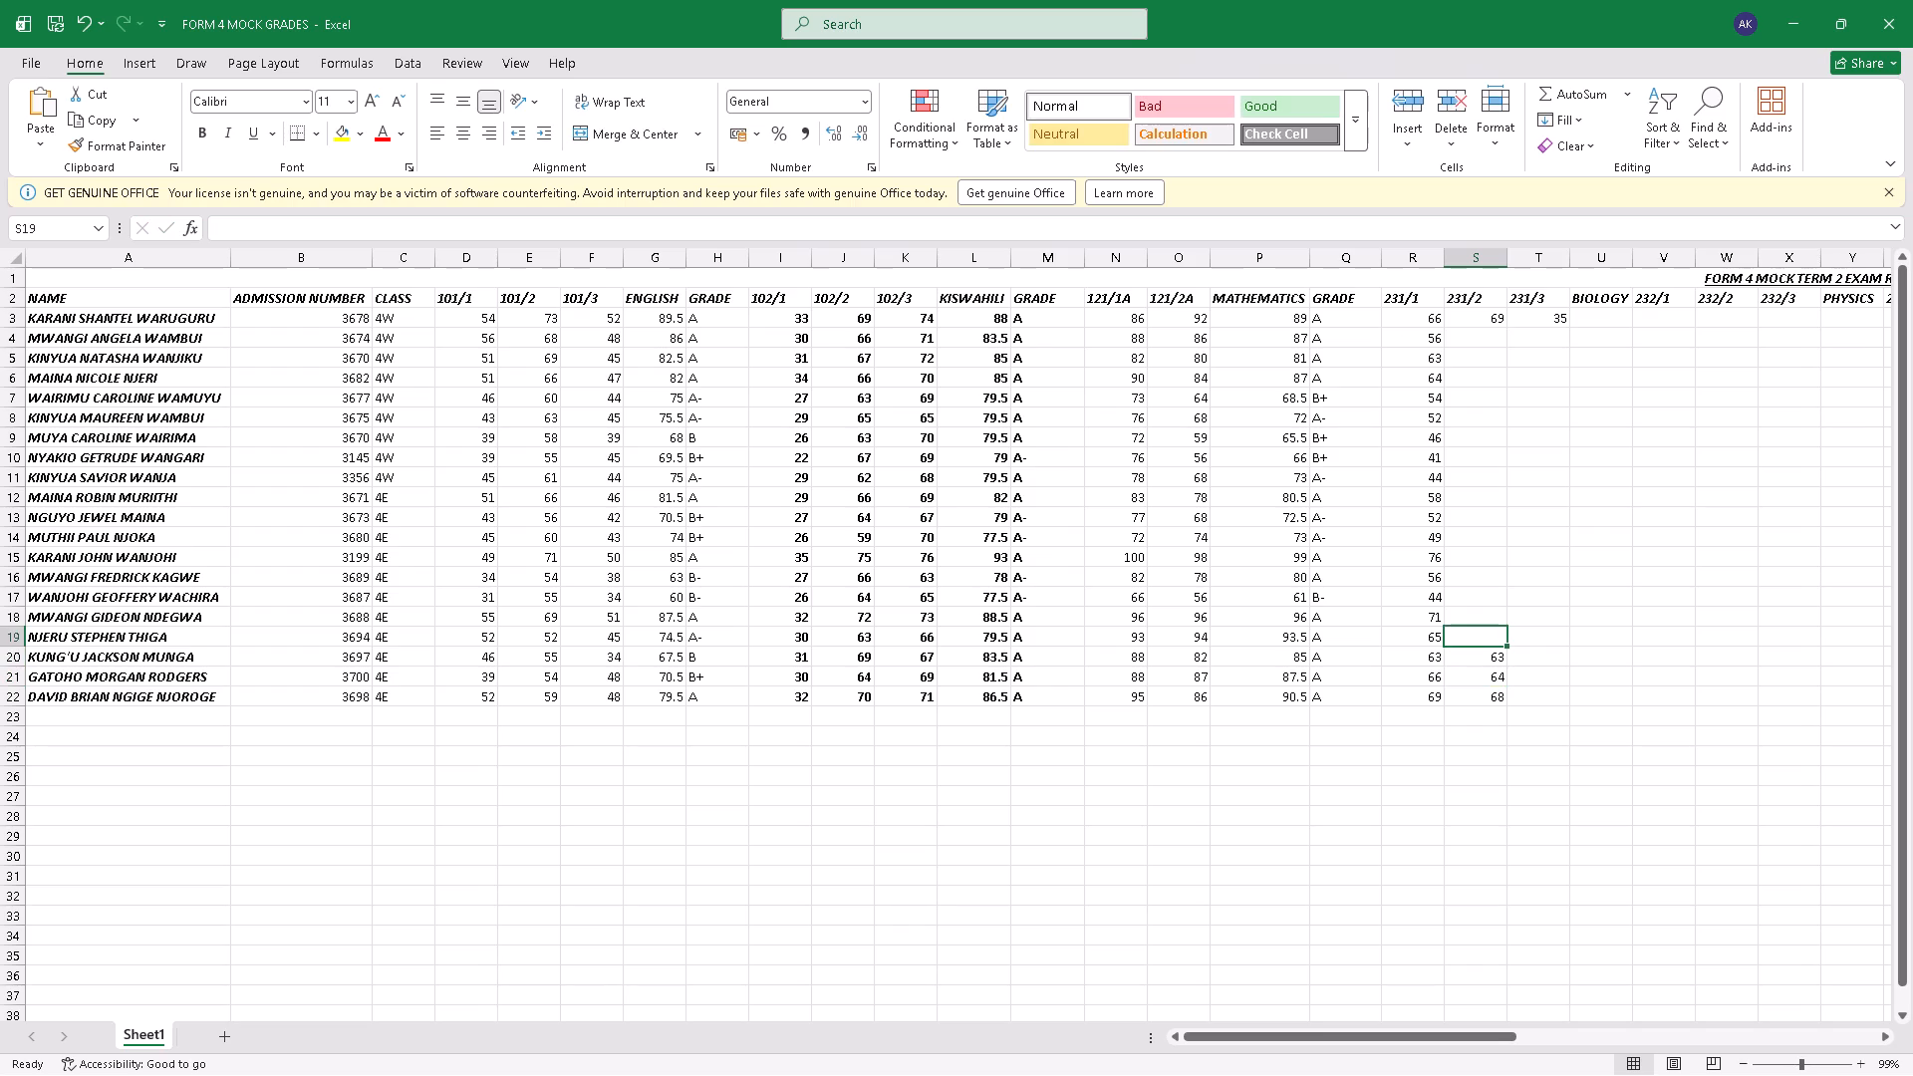
pyautogui.write('63')
pyautogui.press('Up')
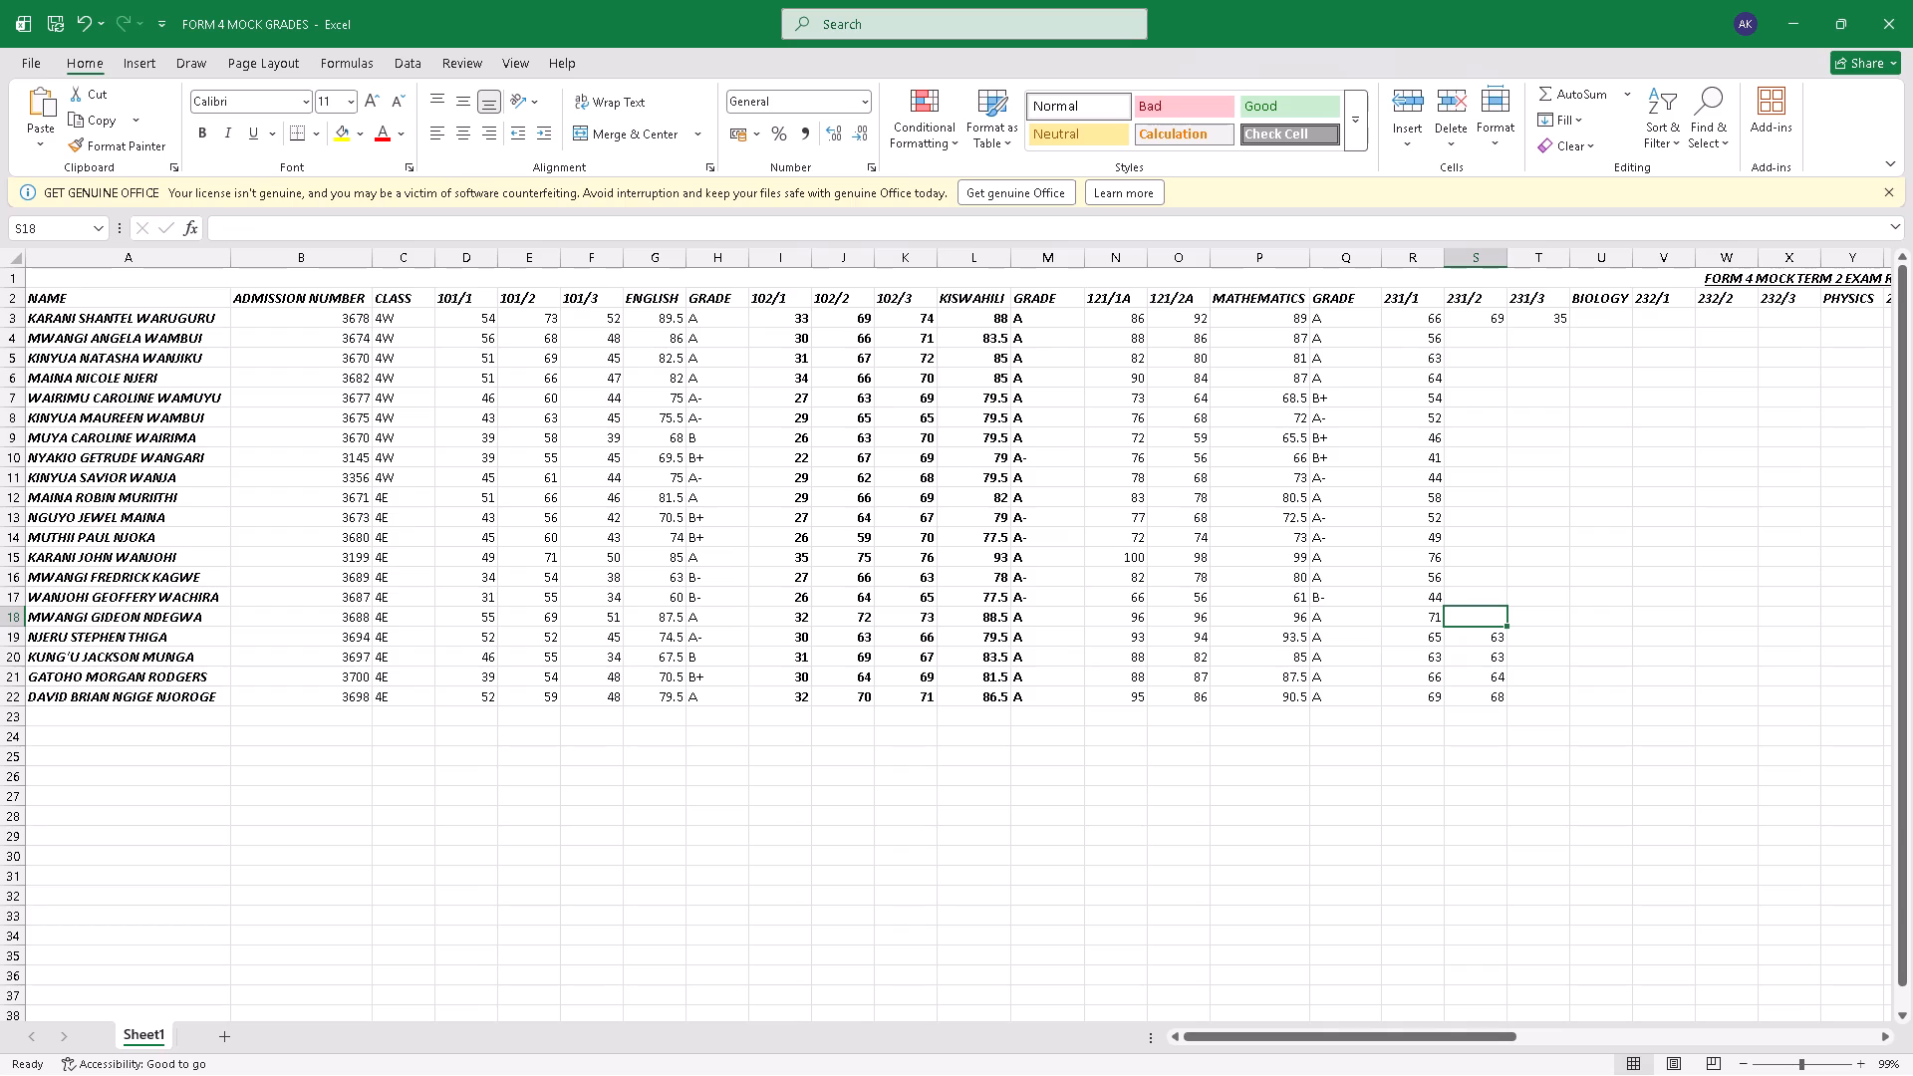
pyautogui.write('68')
pyautogui.press('Up')
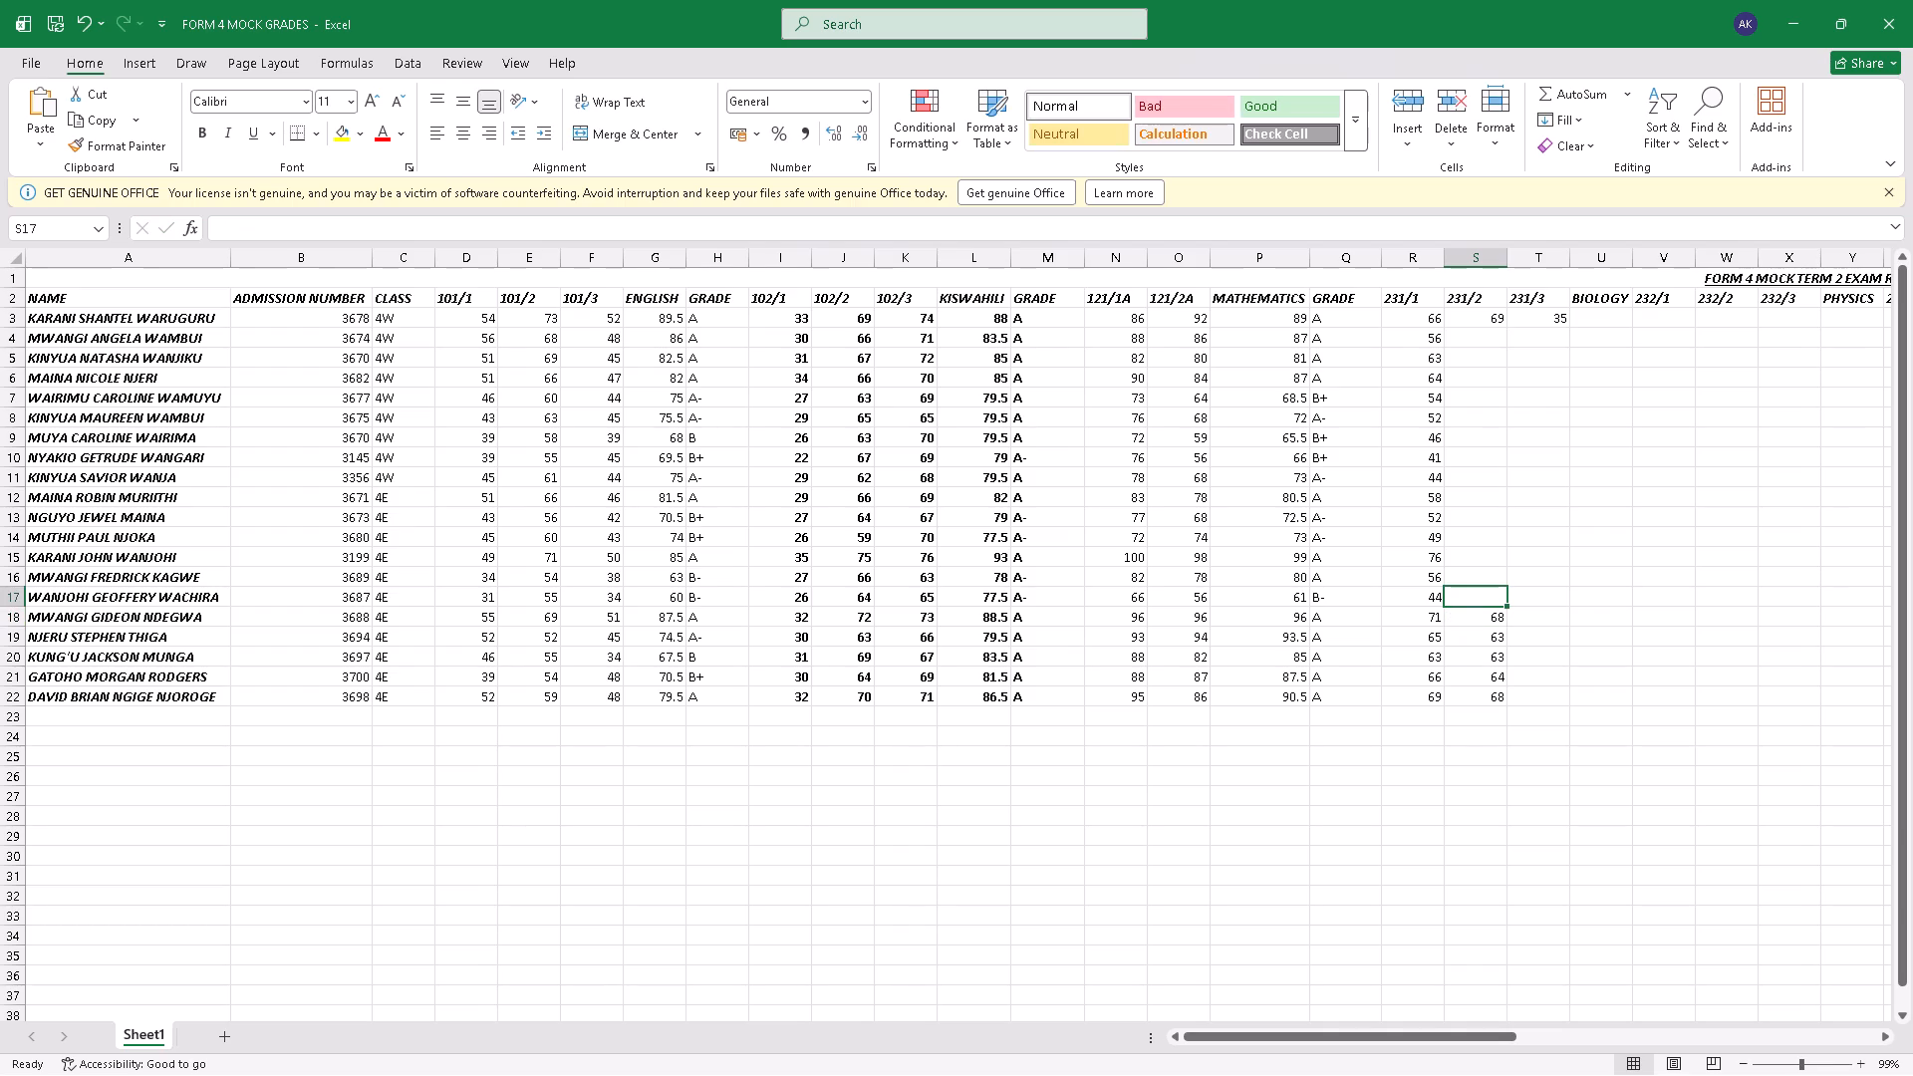
# Enter the 231/2 marks 56, 55 and 72 from cell S17 upward to S15.
pyautogui.write('56')
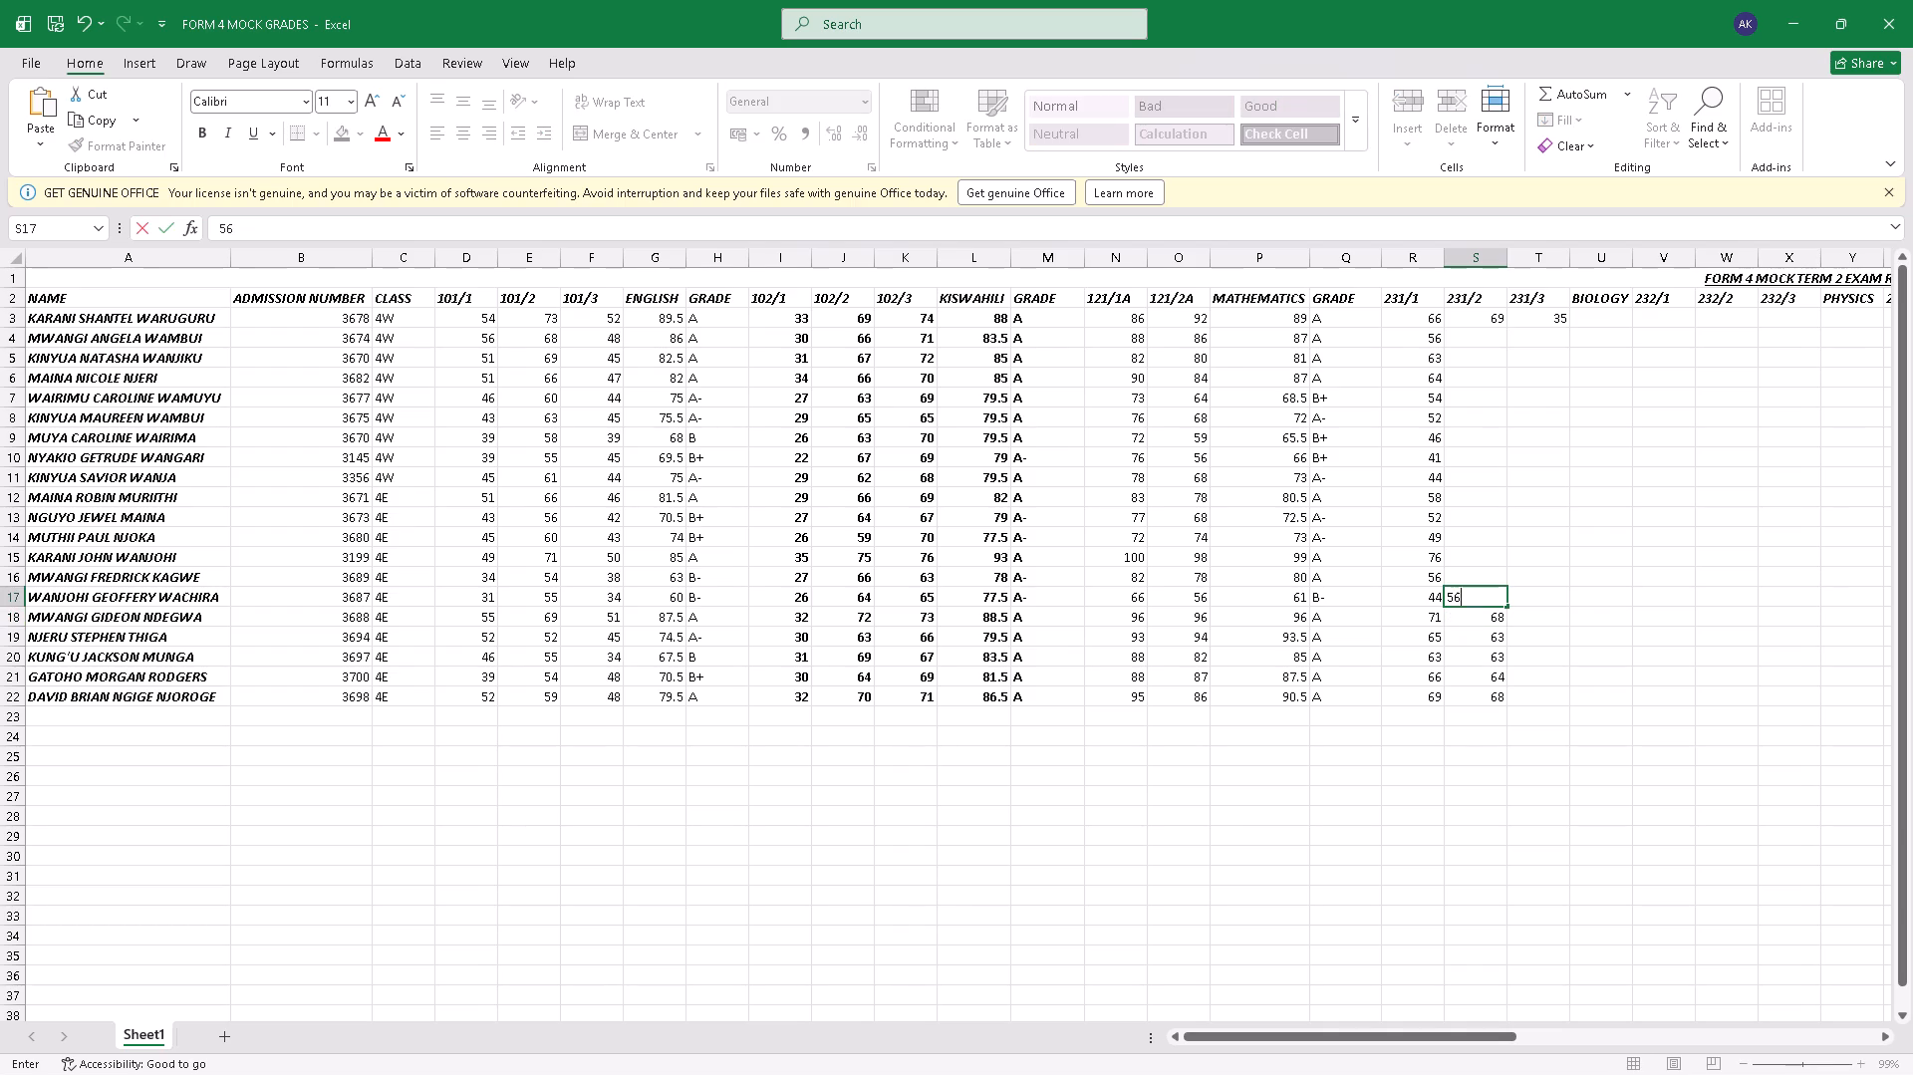
pyautogui.press('Up')
pyautogui.press('6')
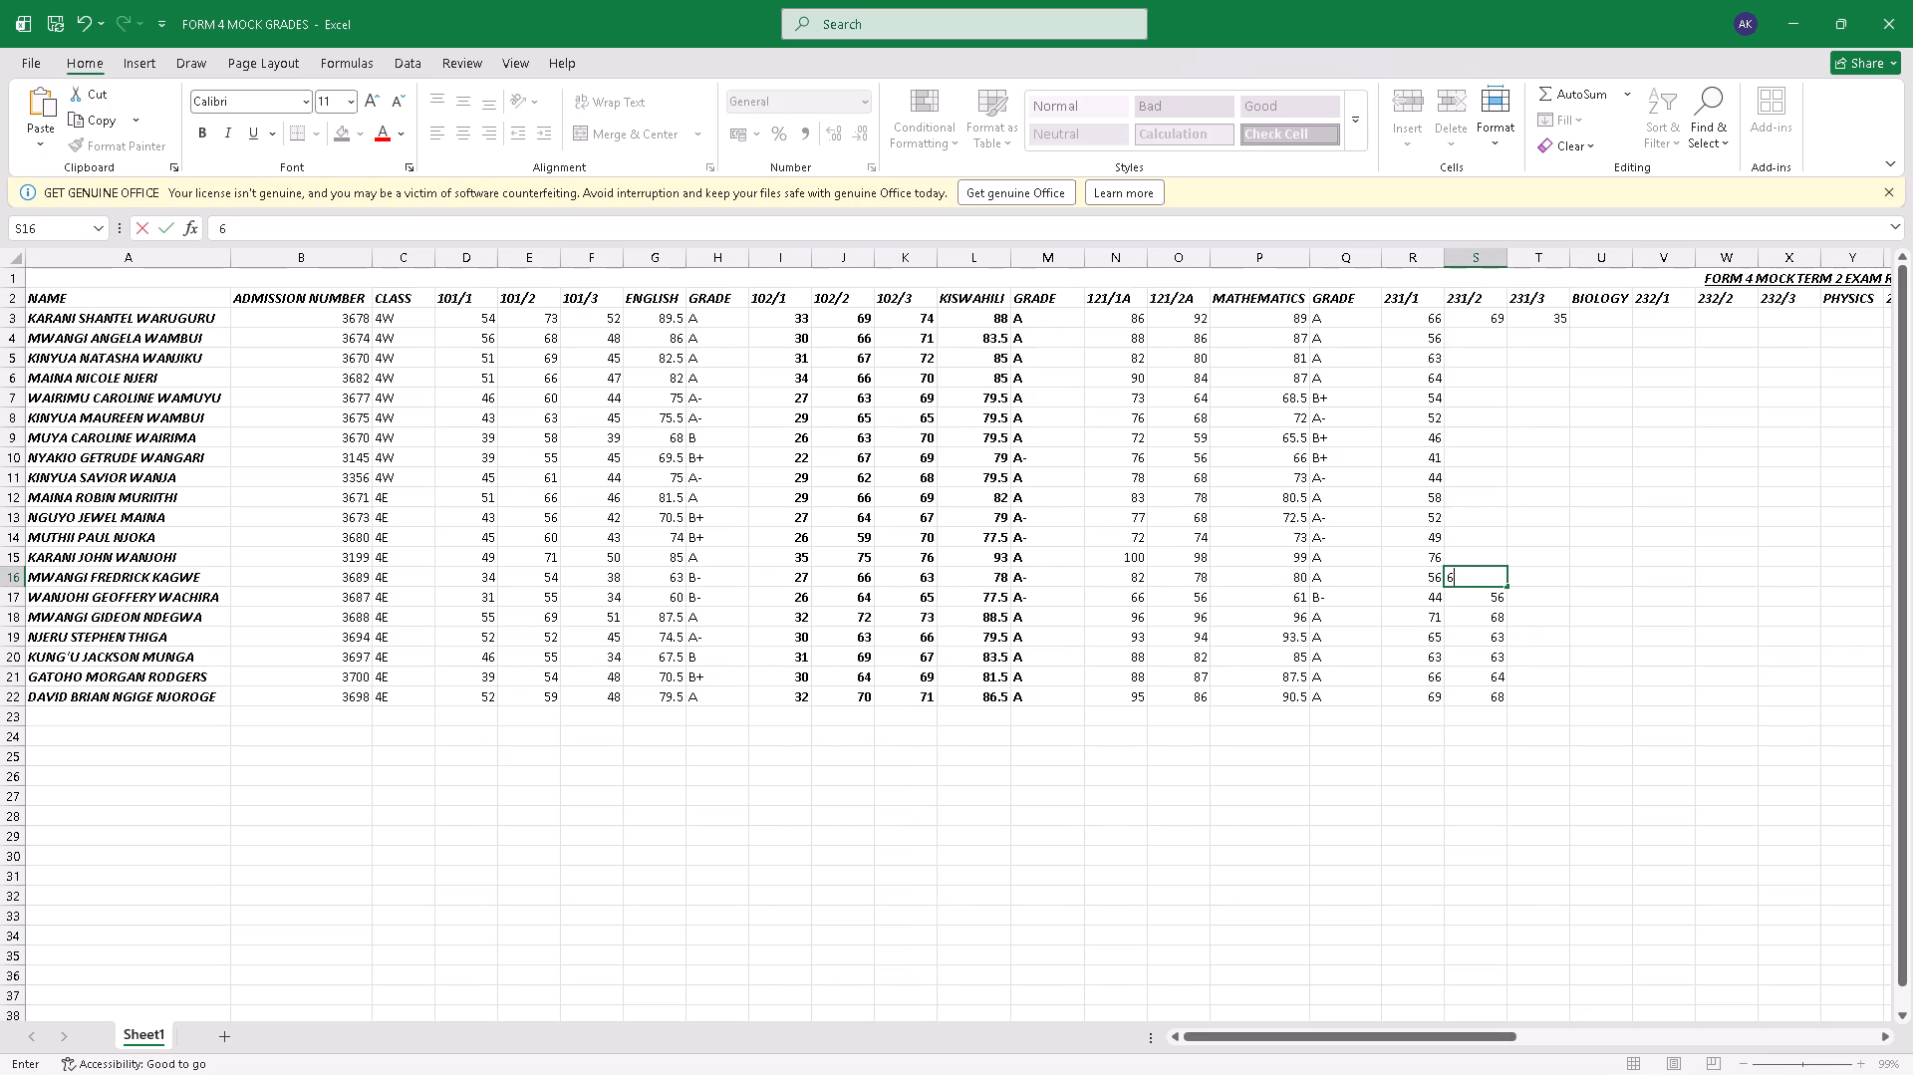
pyautogui.press('BackSpace')
pyautogui.press('Up')
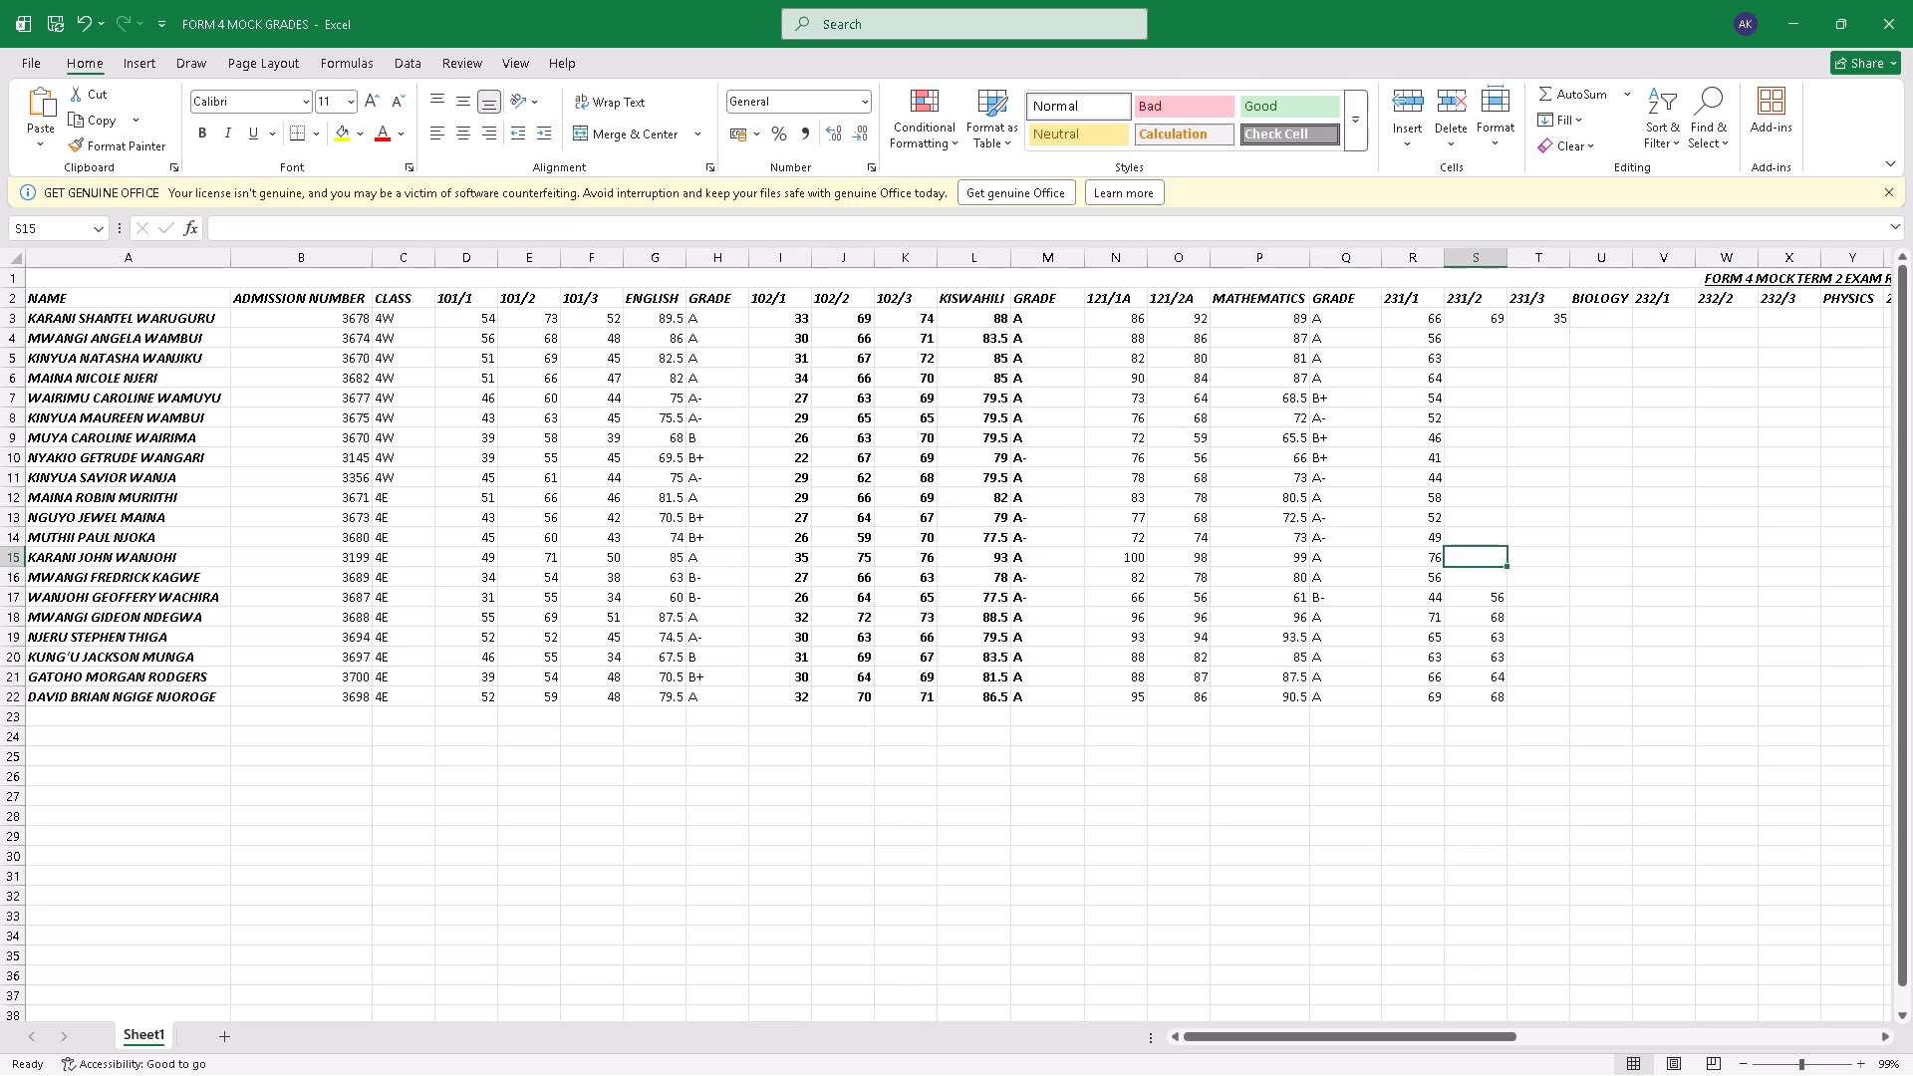
pyautogui.press('Down')
pyautogui.write('55')
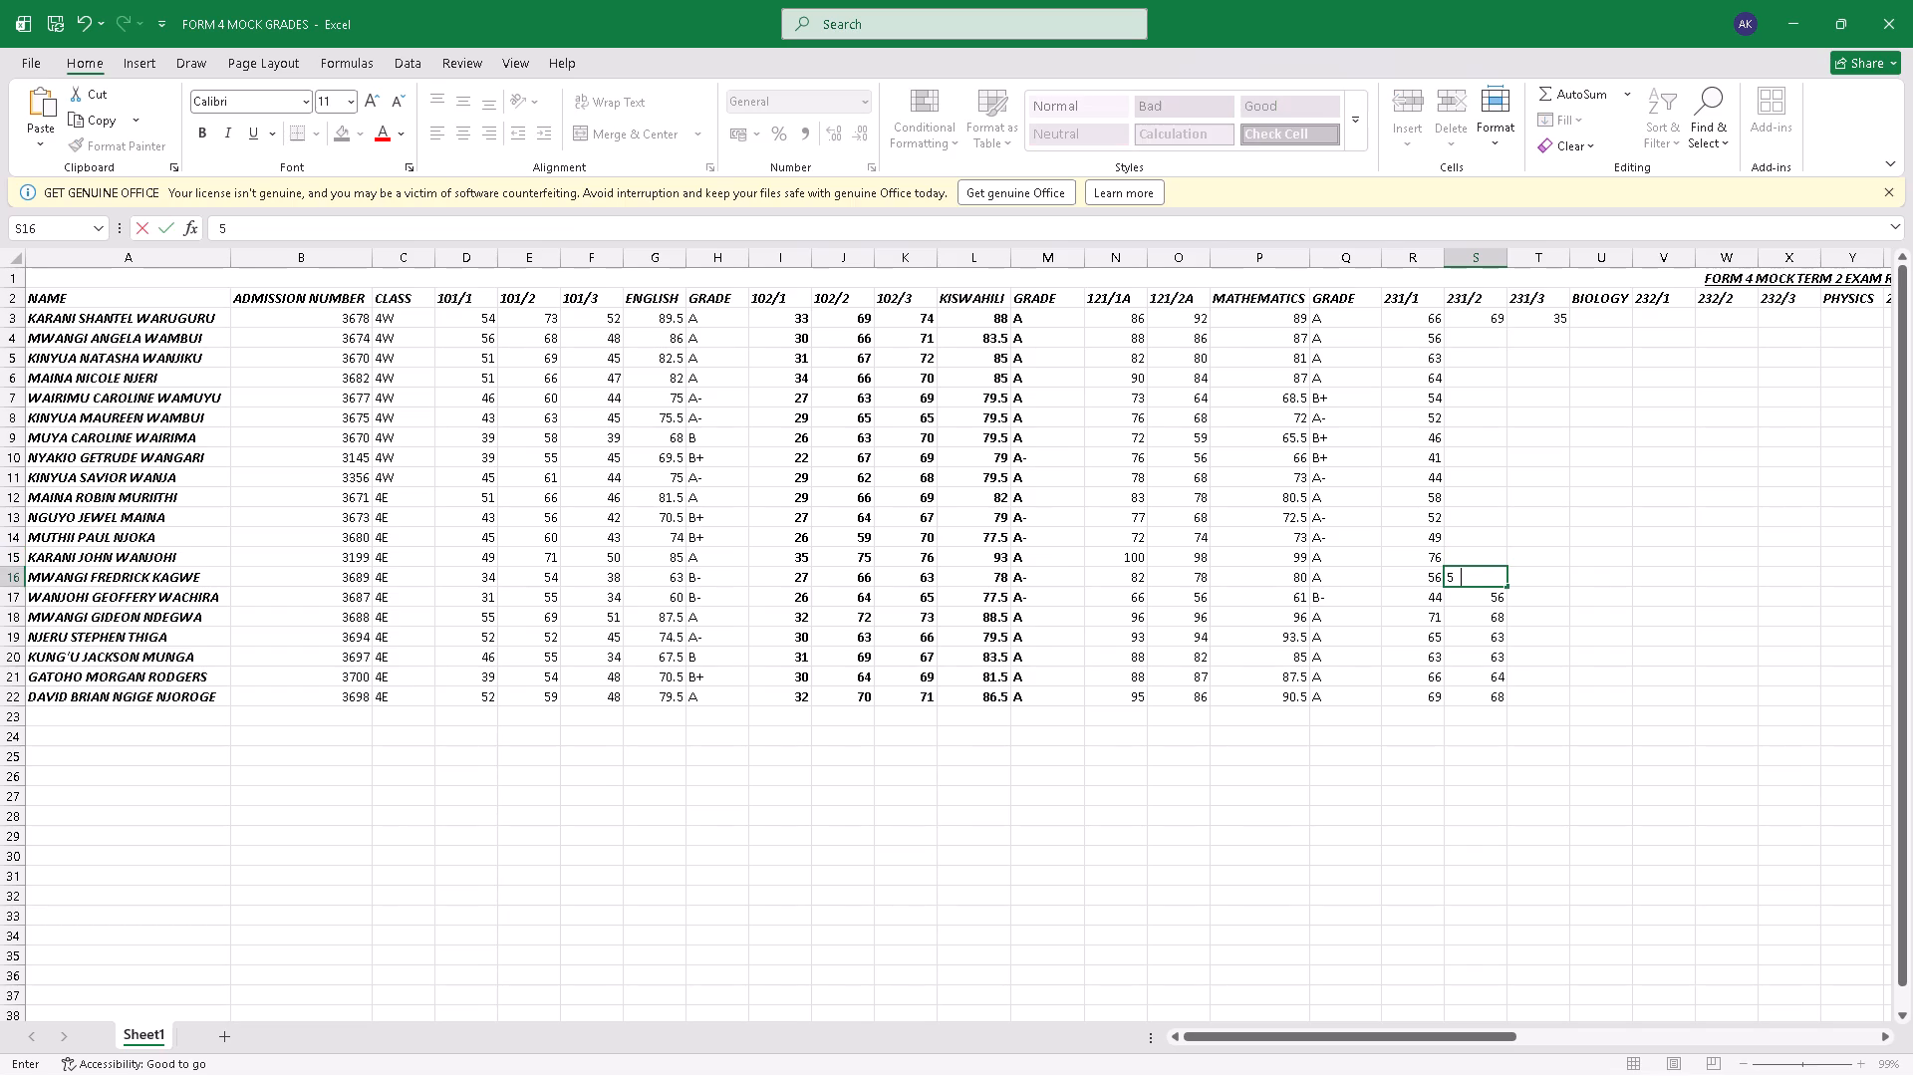
pyautogui.press('Up')
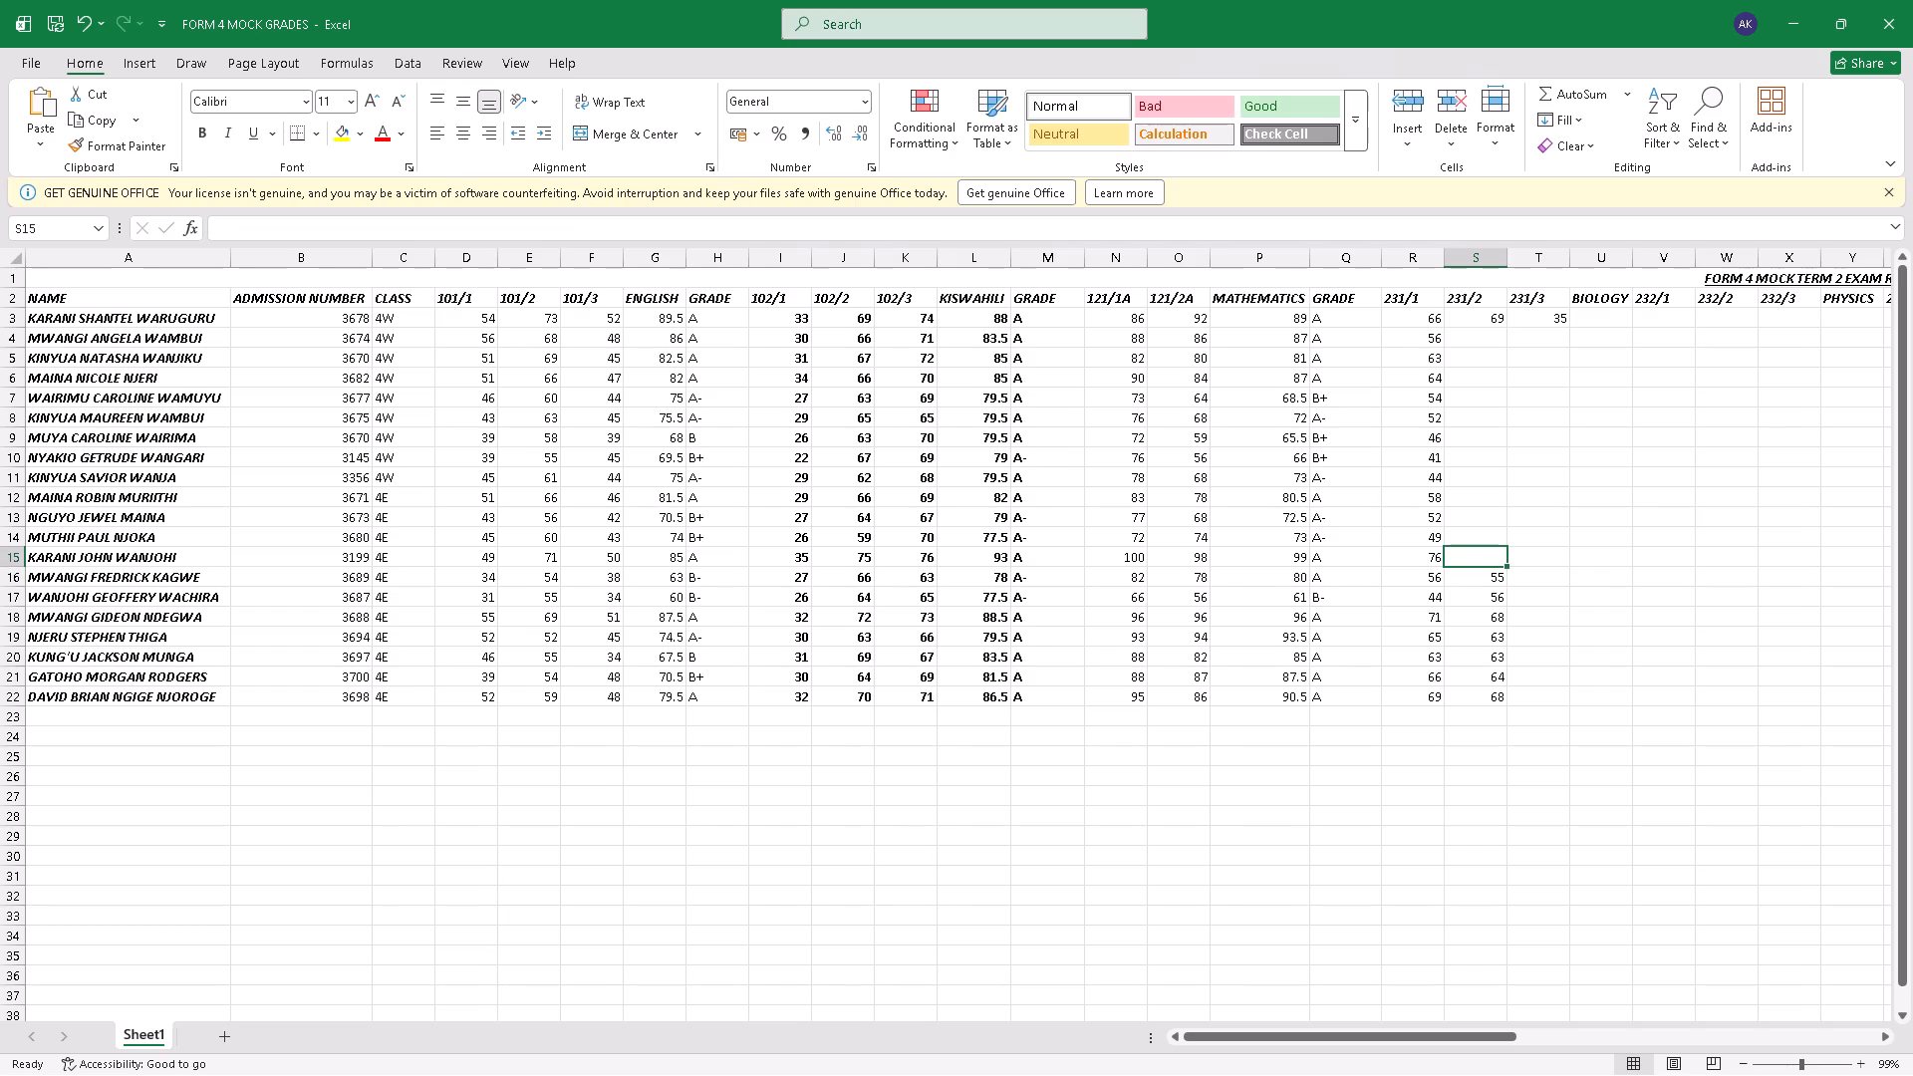
pyautogui.press('7')
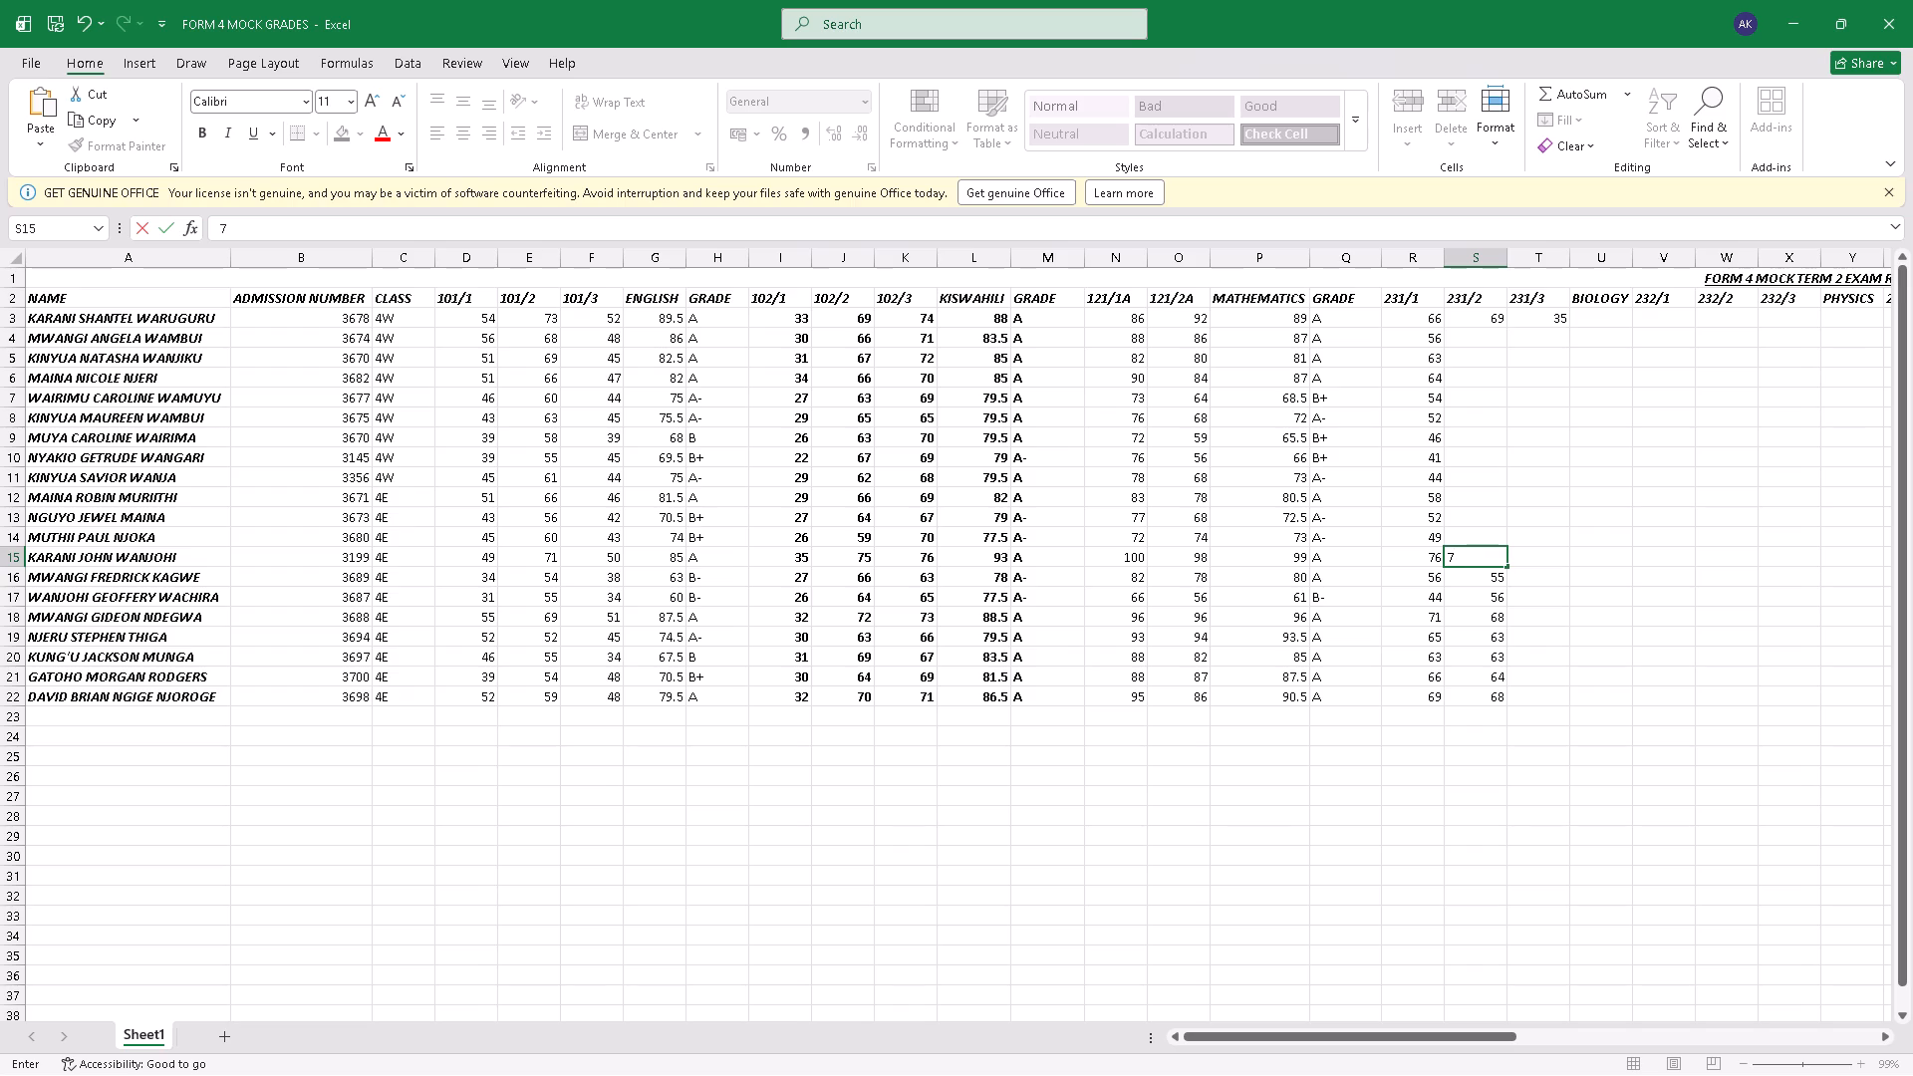
pyautogui.press('2')
pyautogui.press('Up')
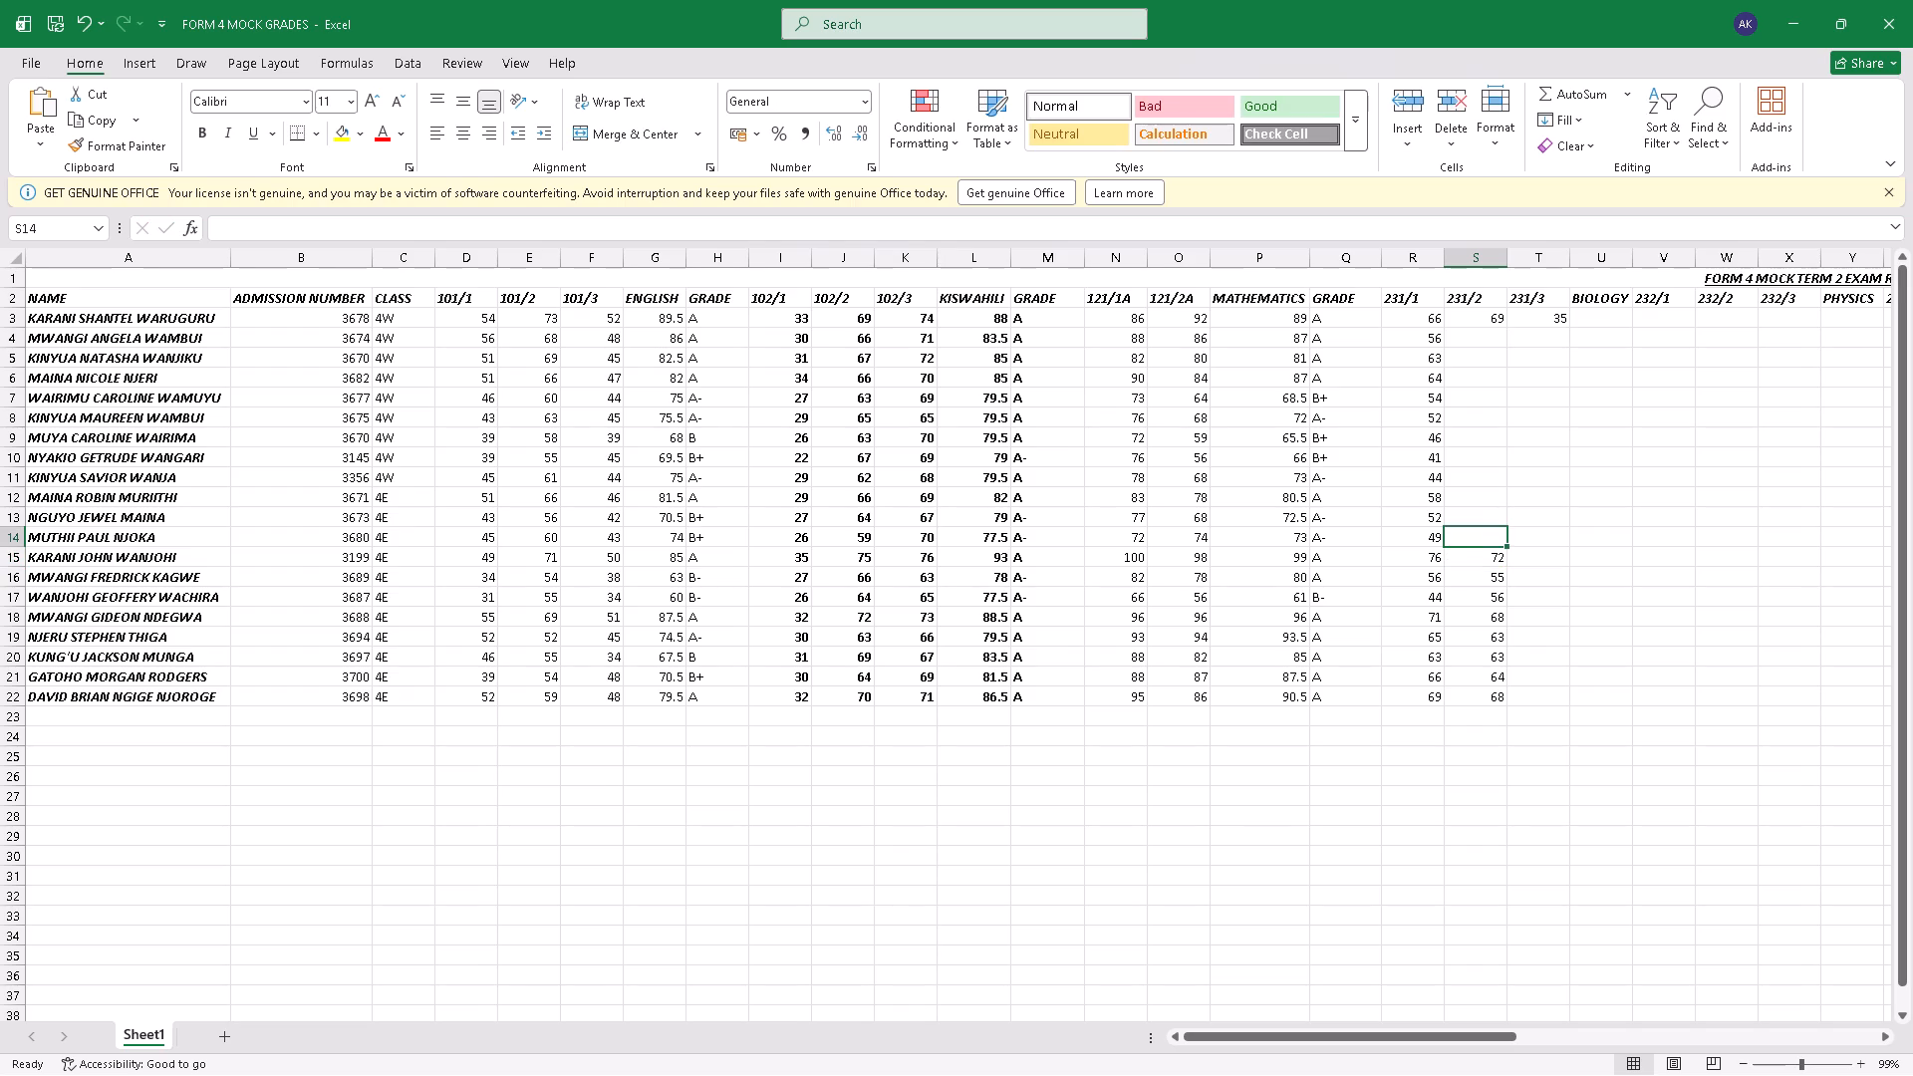
# Enter the 231/2 marks 56, 53 and 49 from cell S14 upward to S12 for the first three 4E students.
pyautogui.write('56')
pyautogui.press('Up')
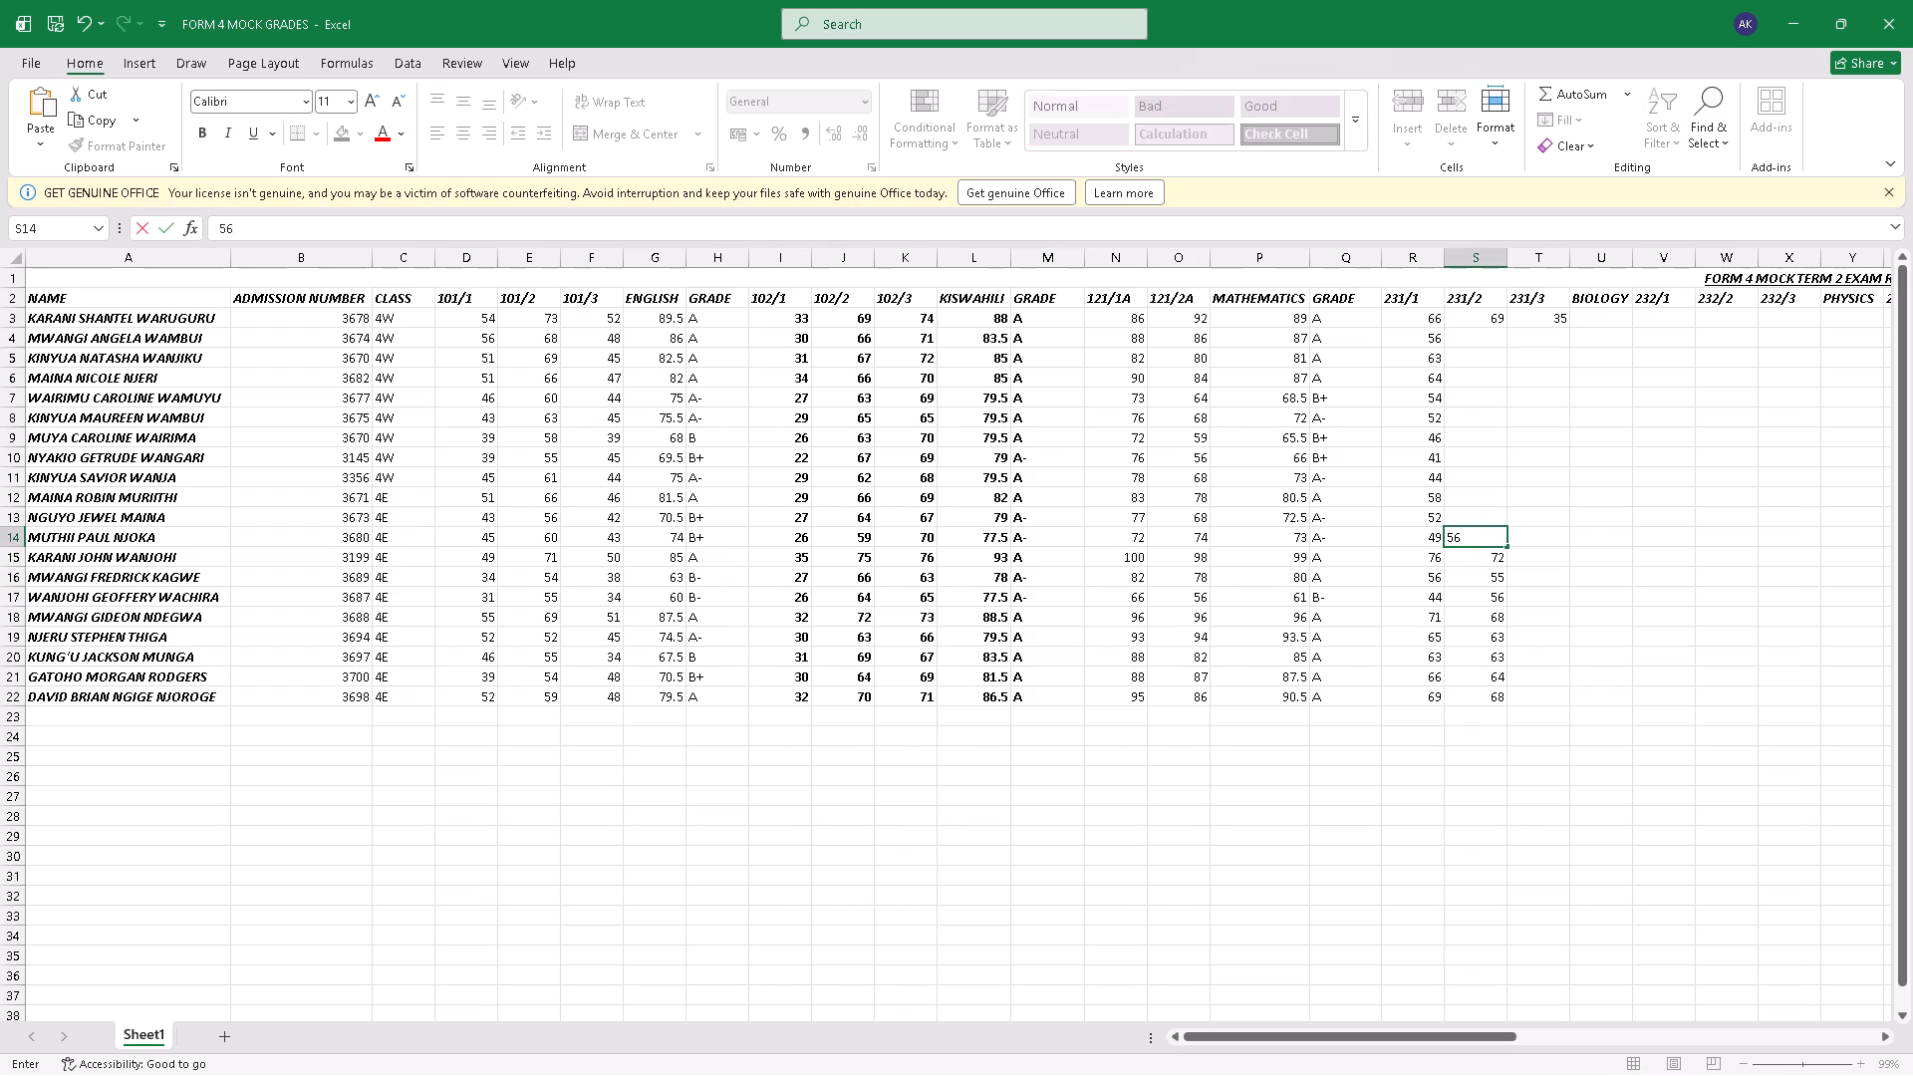
pyautogui.write('53')
pyautogui.press('Up')
pyautogui.press('4')
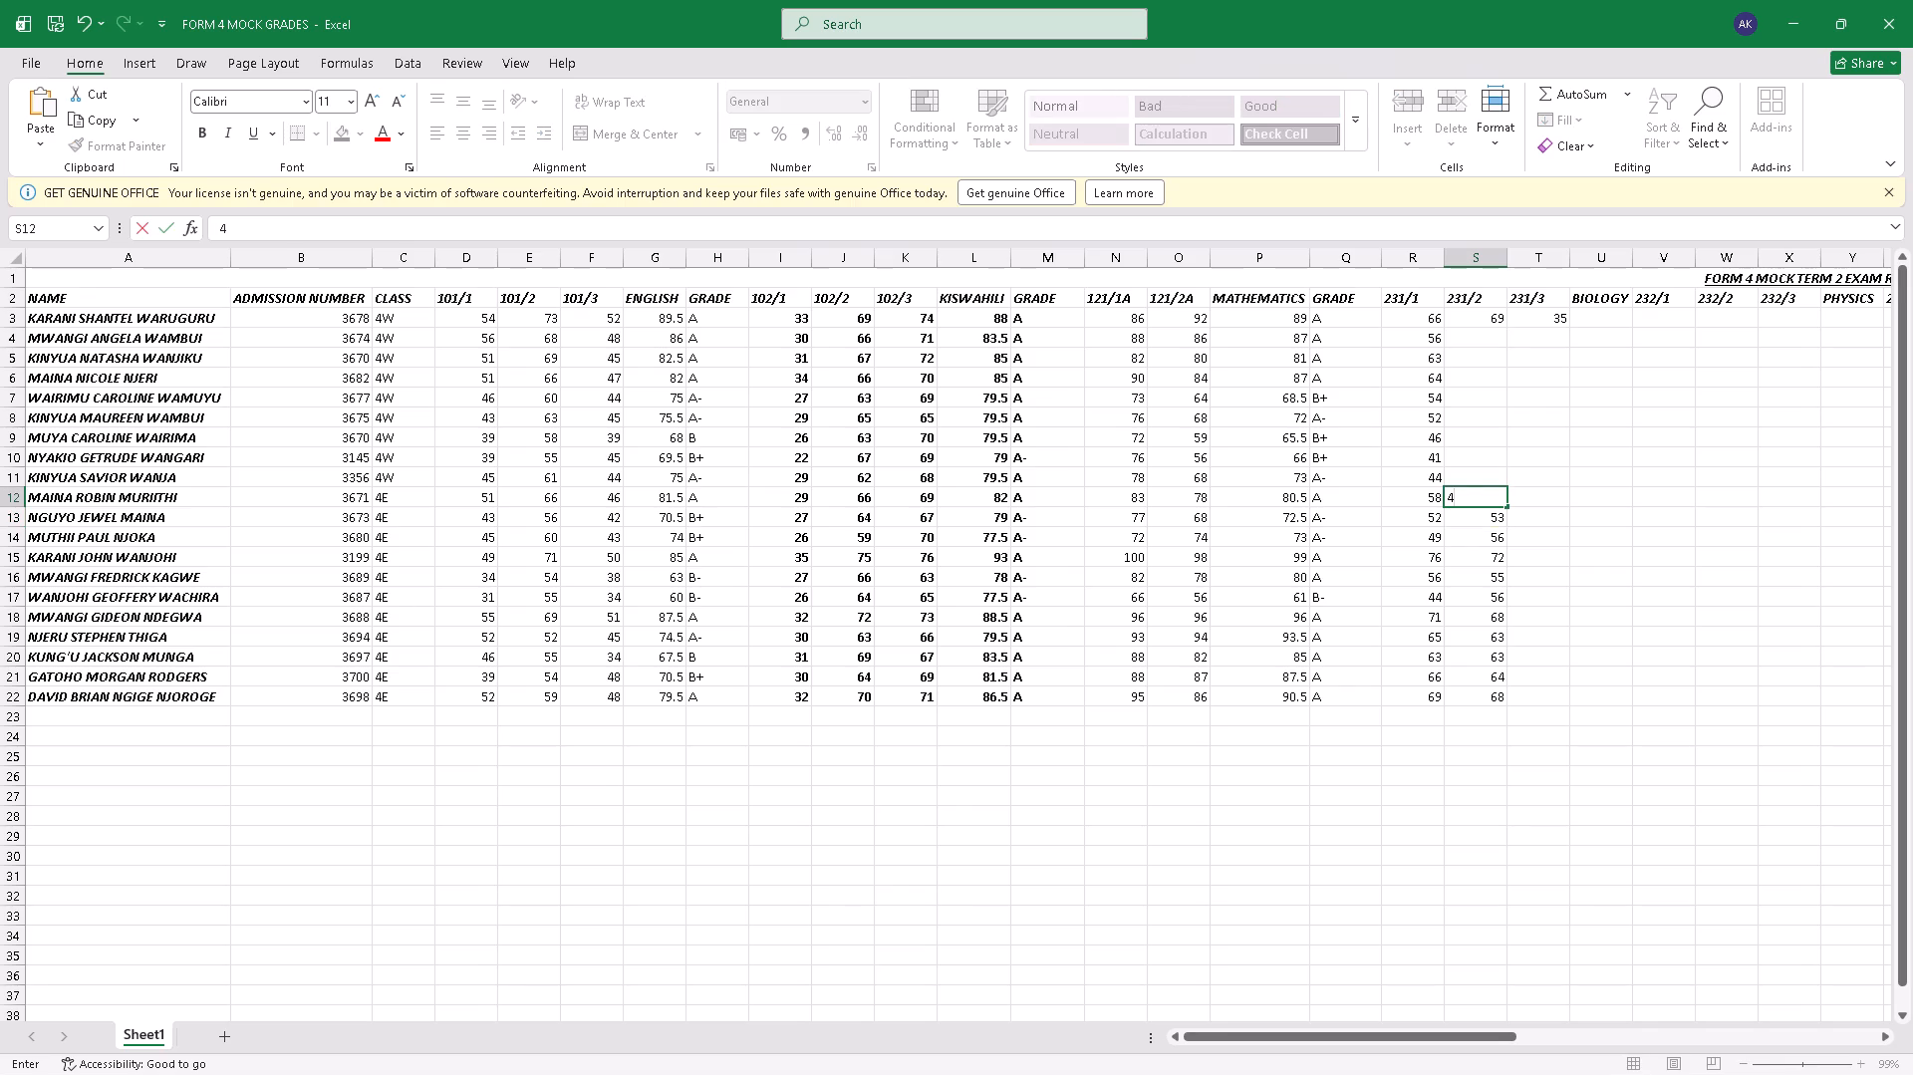
pyautogui.press('9')
pyautogui.press('Up')
# Enter the 231/2 marks 56, 56 and 59 from cell S11 upward to S9 for the last three 4W students.
pyautogui.write('56')
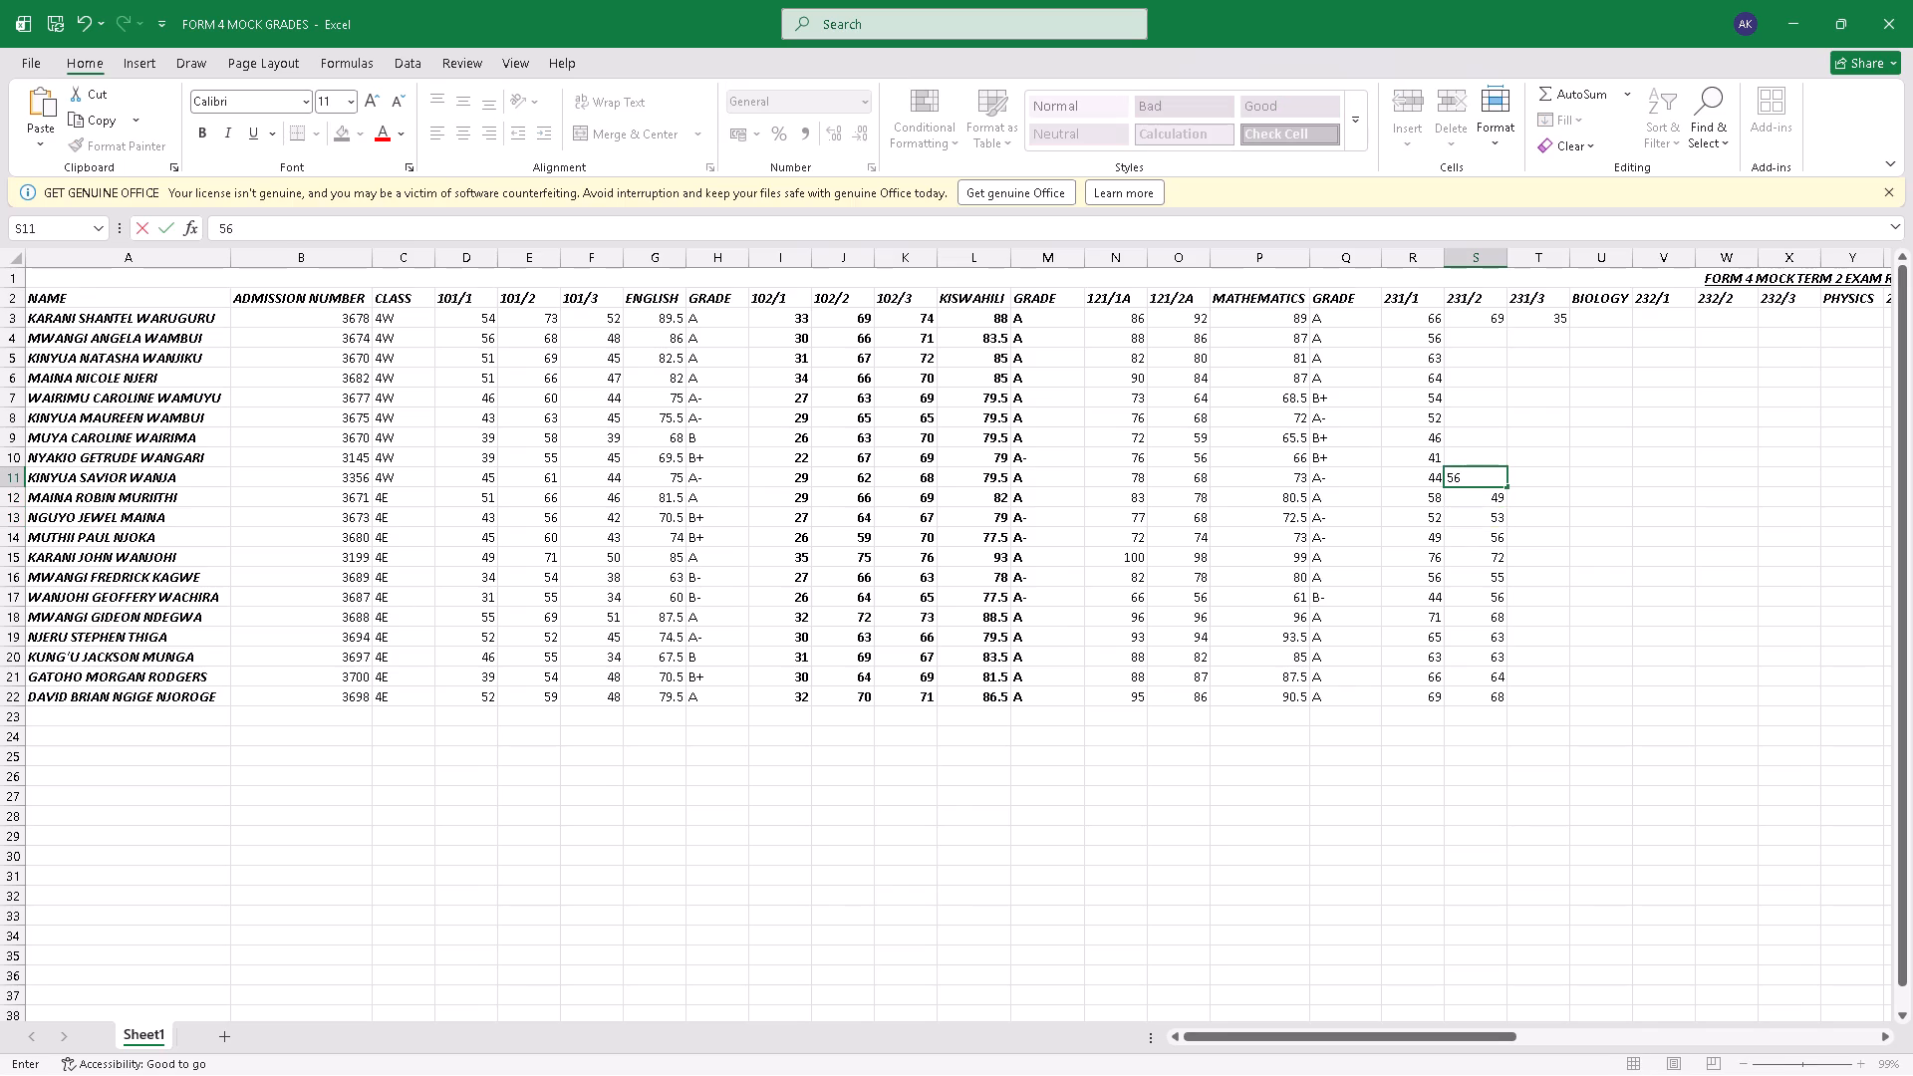
pyautogui.press('Up')
pyautogui.press('6')
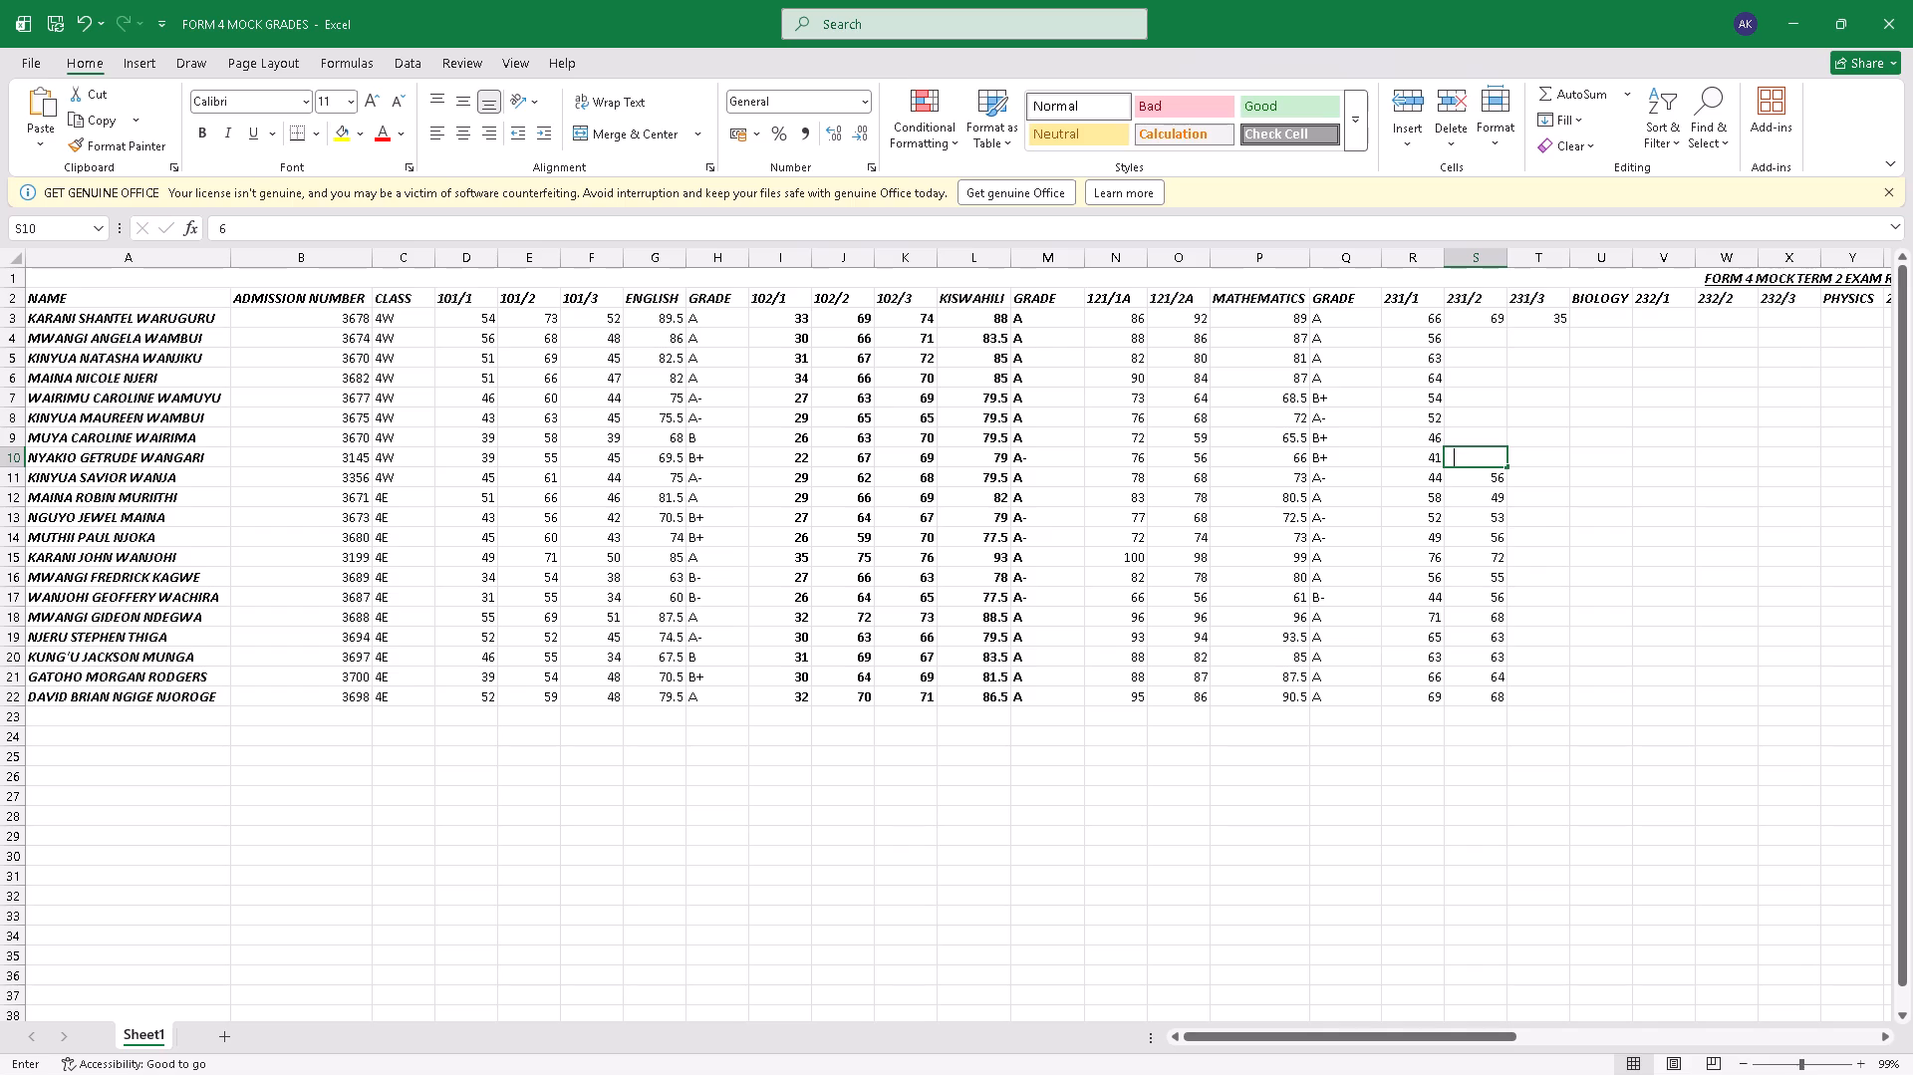
pyautogui.press('BackSpace')
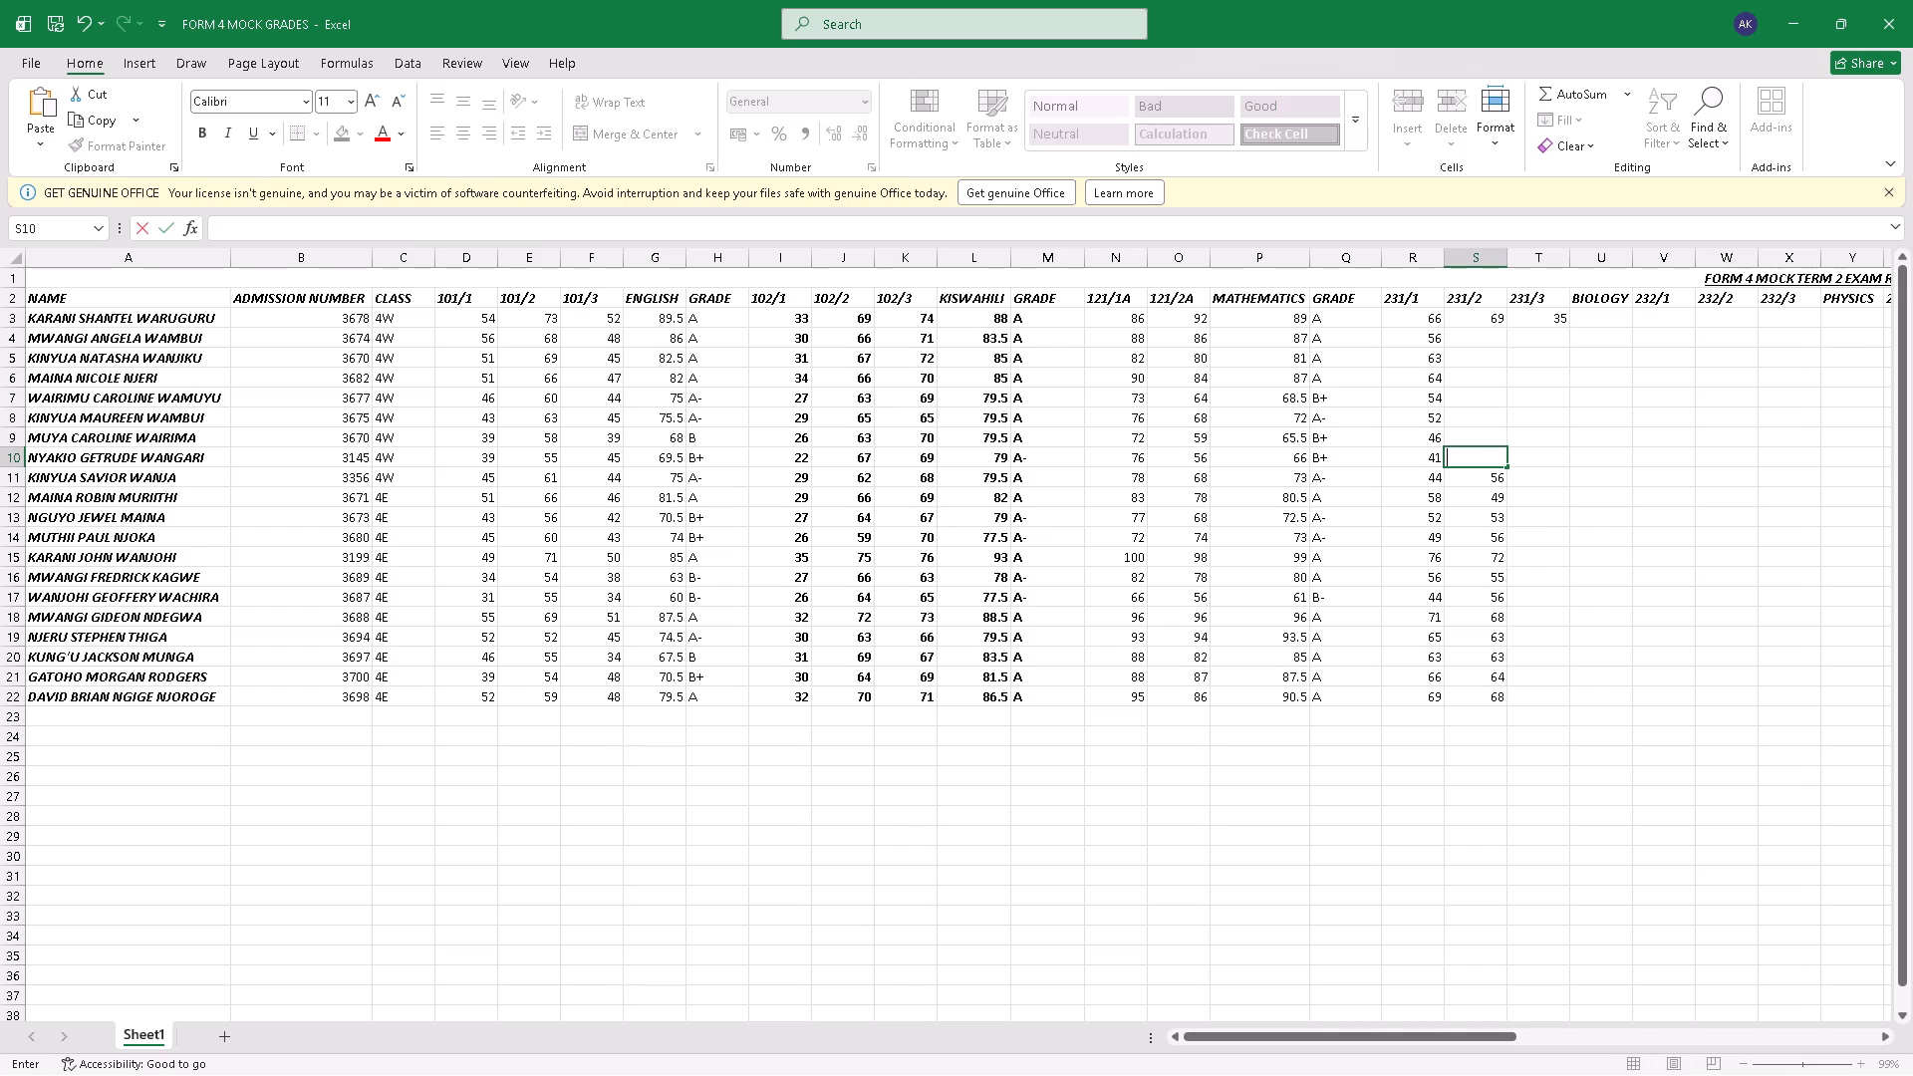
pyautogui.press('5')
pyautogui.press('Up')
pyautogui.press('6')
pyautogui.press('Down')
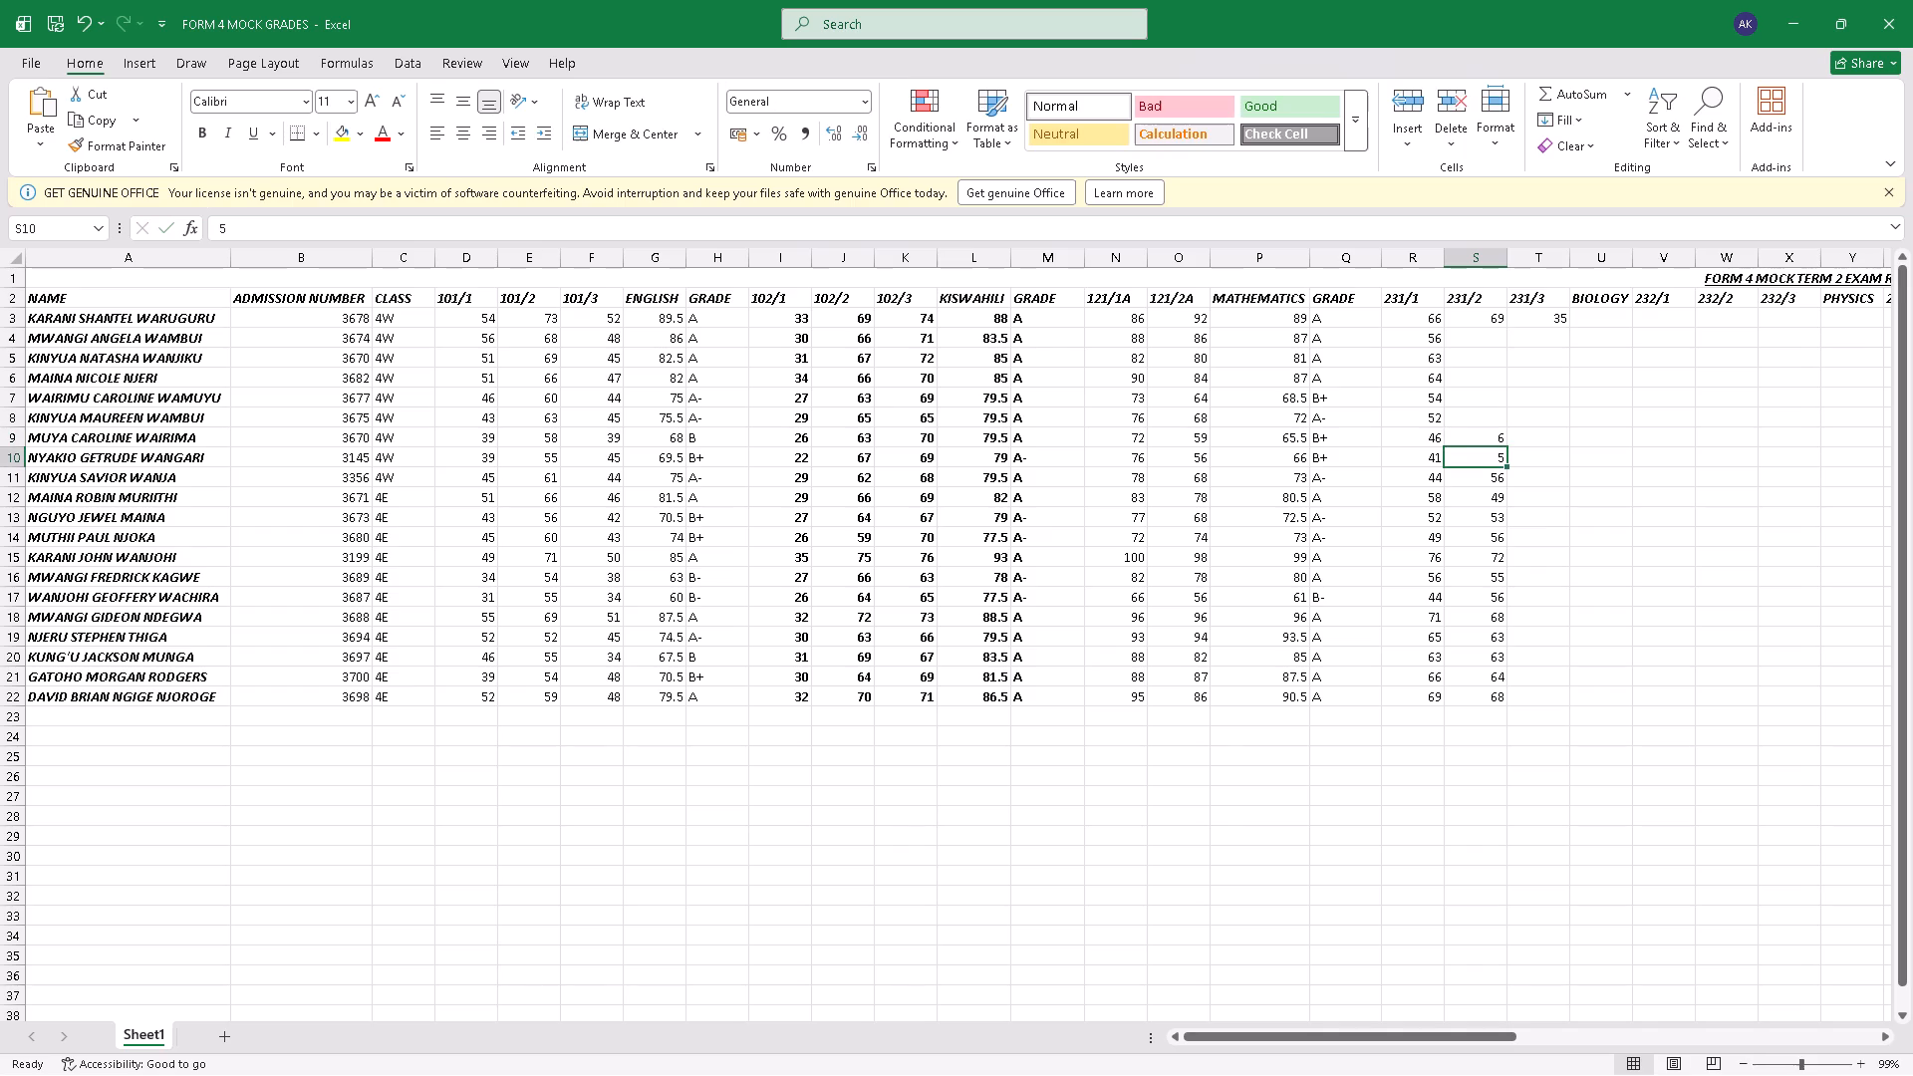
pyautogui.write('56')
pyautogui.press('Up')
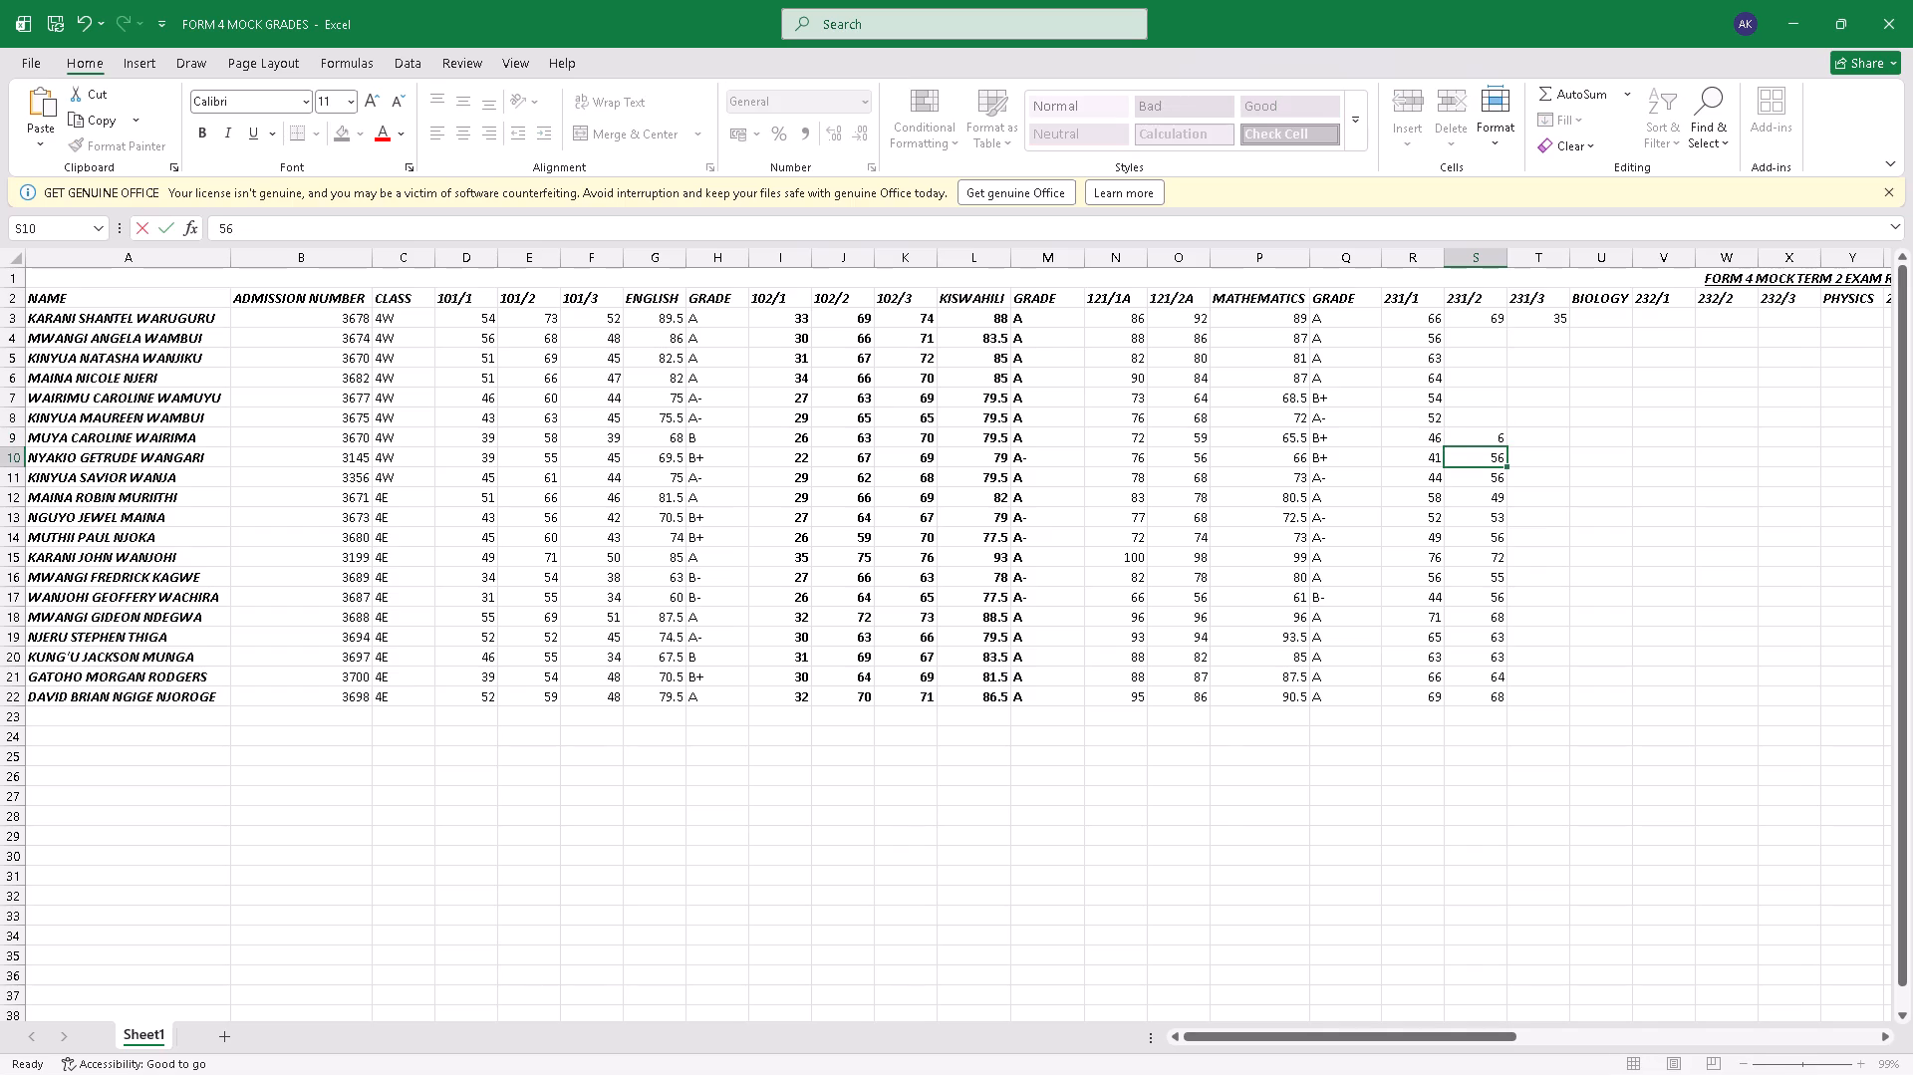
pyautogui.press('5')
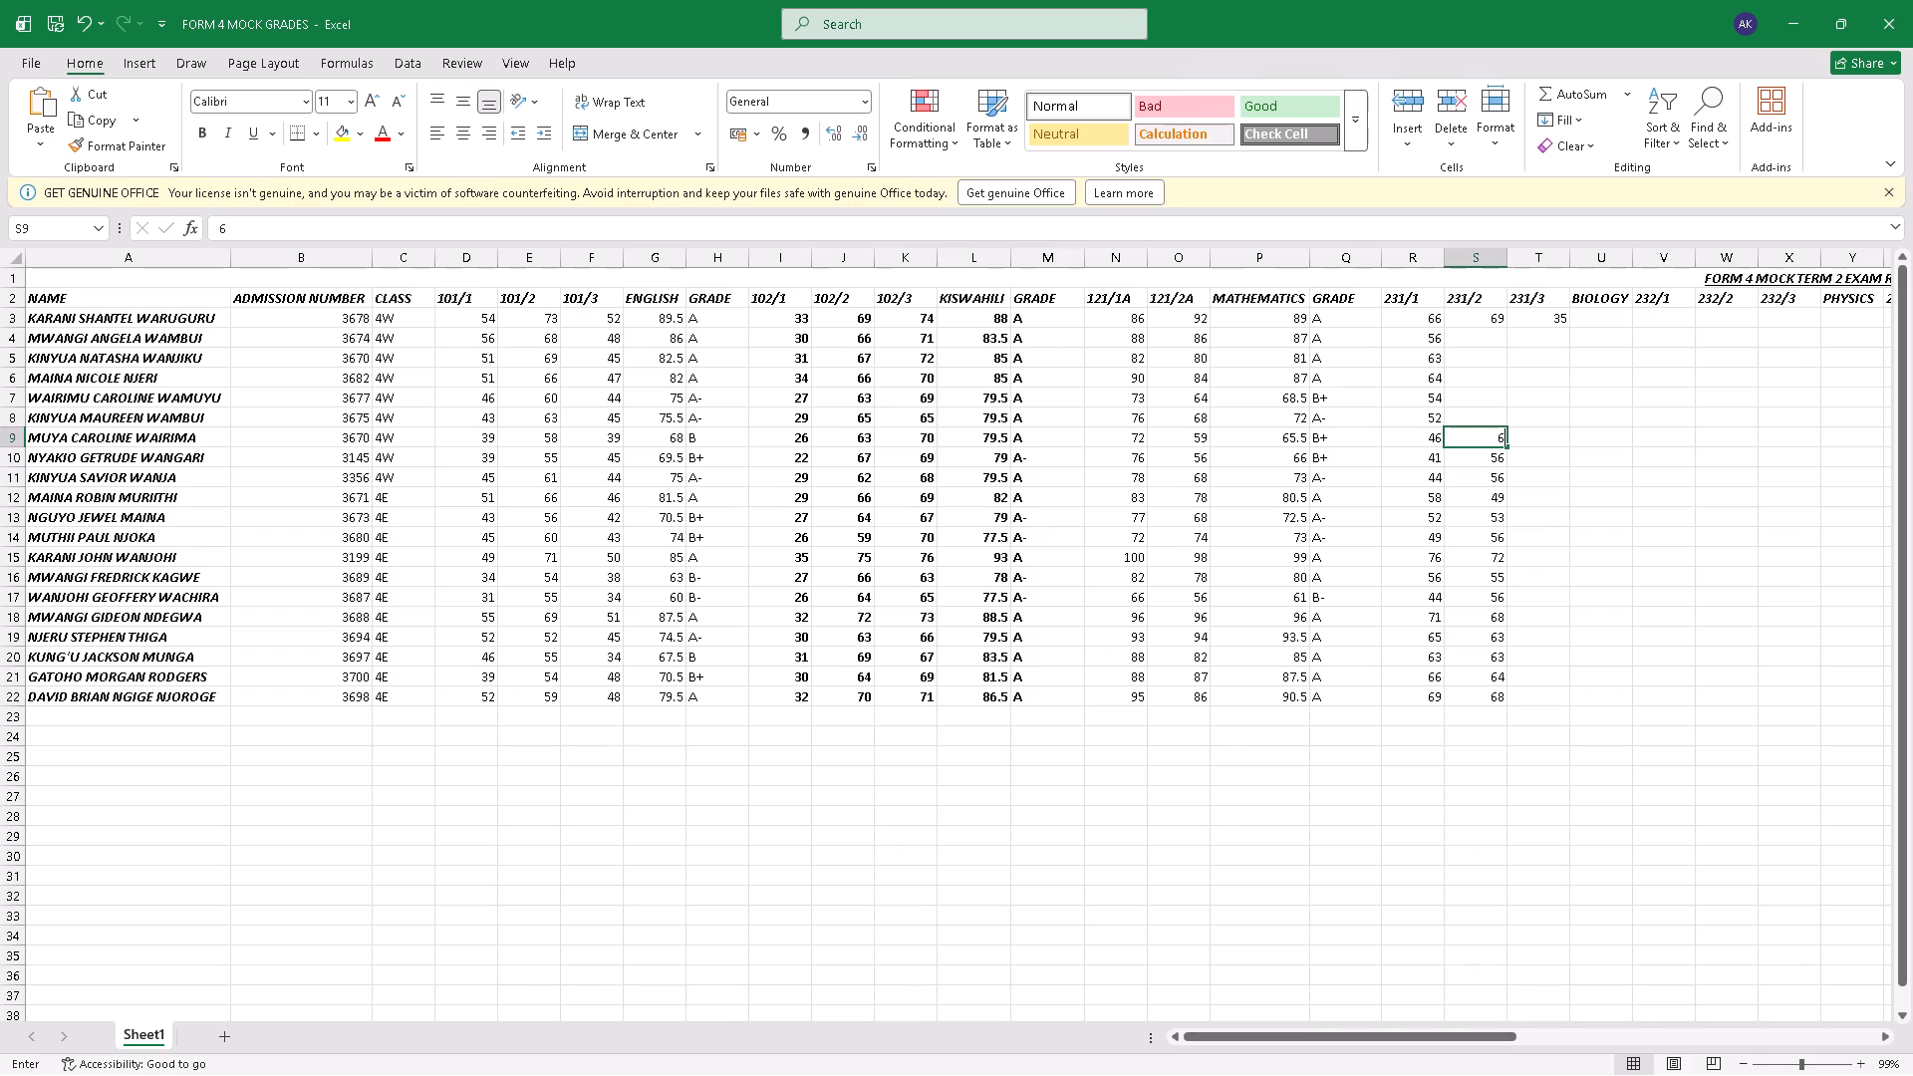
pyautogui.press('9')
pyautogui.press('Up')
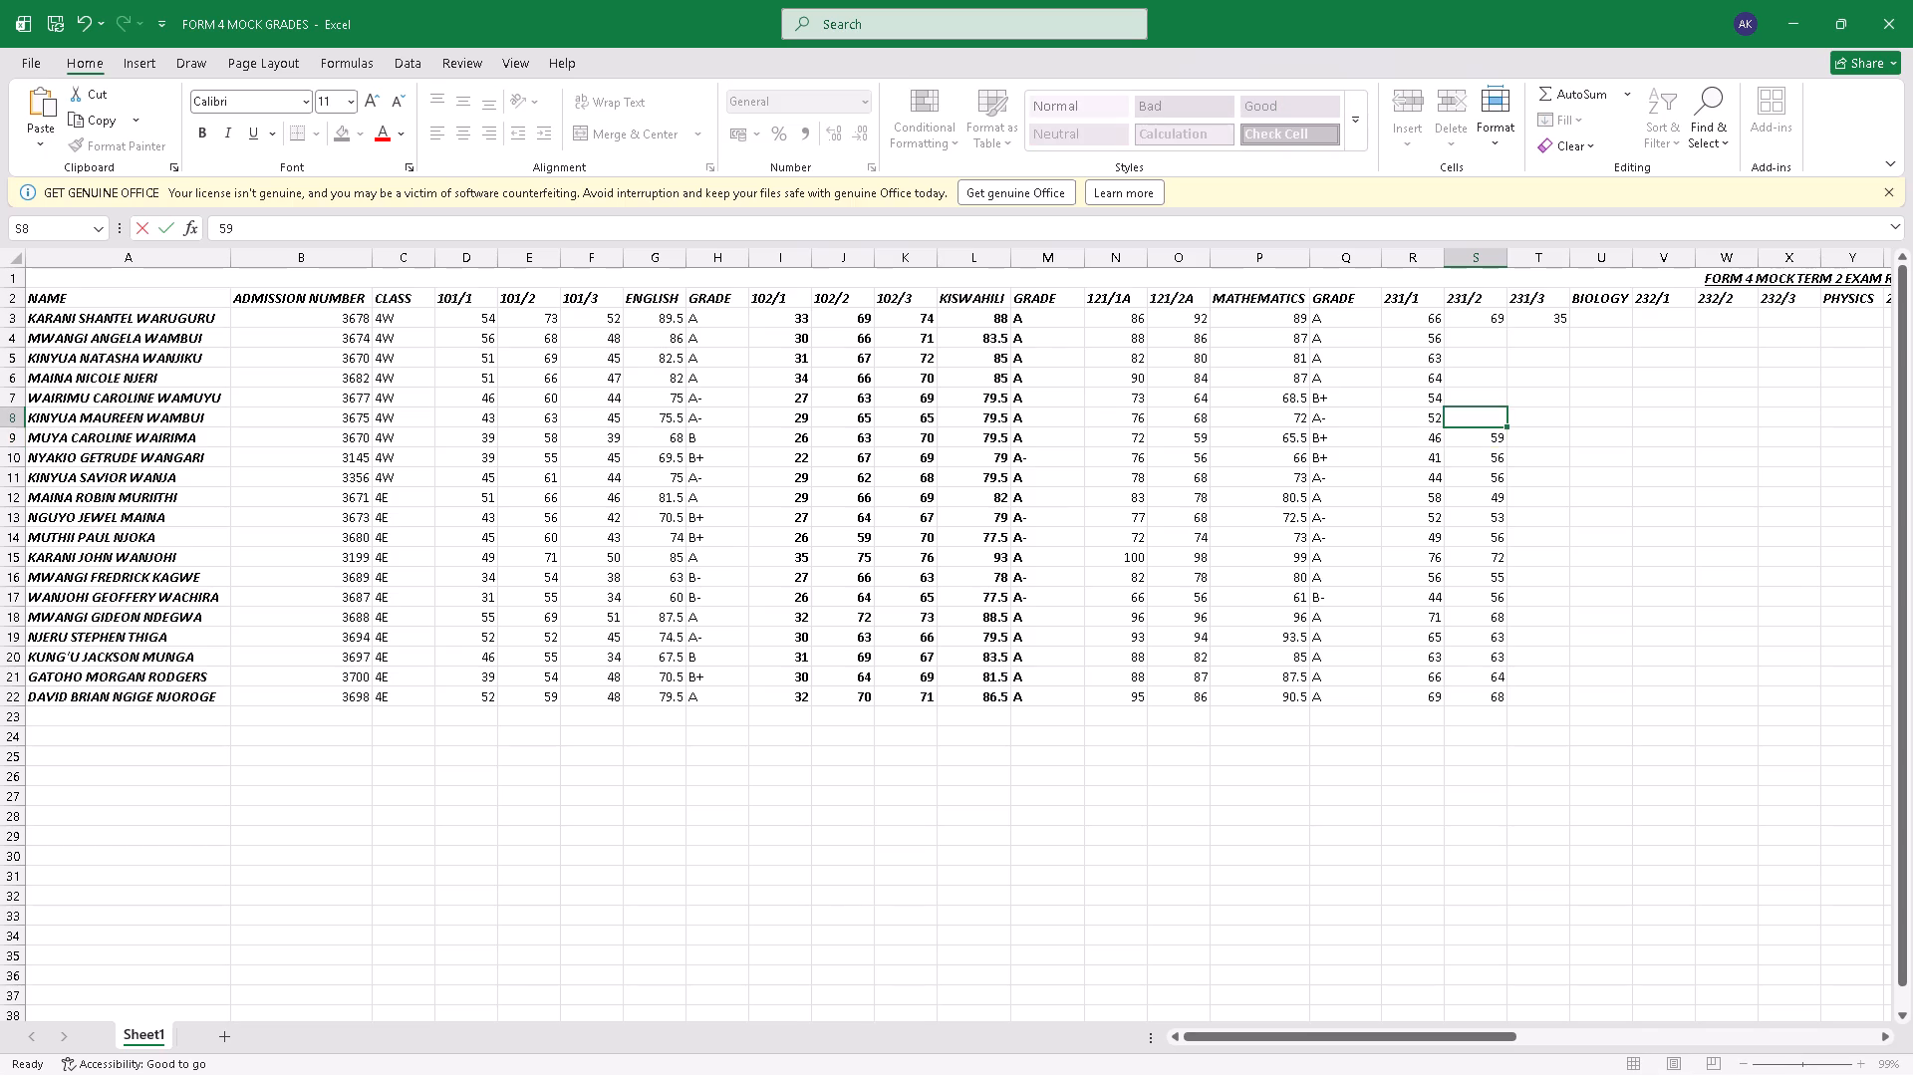
# Enter the 231/2 marks 59, 62, 69, 66 and 70 from cell S8 upward to S4.
pyautogui.write('59')
pyautogui.press('Up')
pyautogui.write('62')
pyautogui.press('Up')
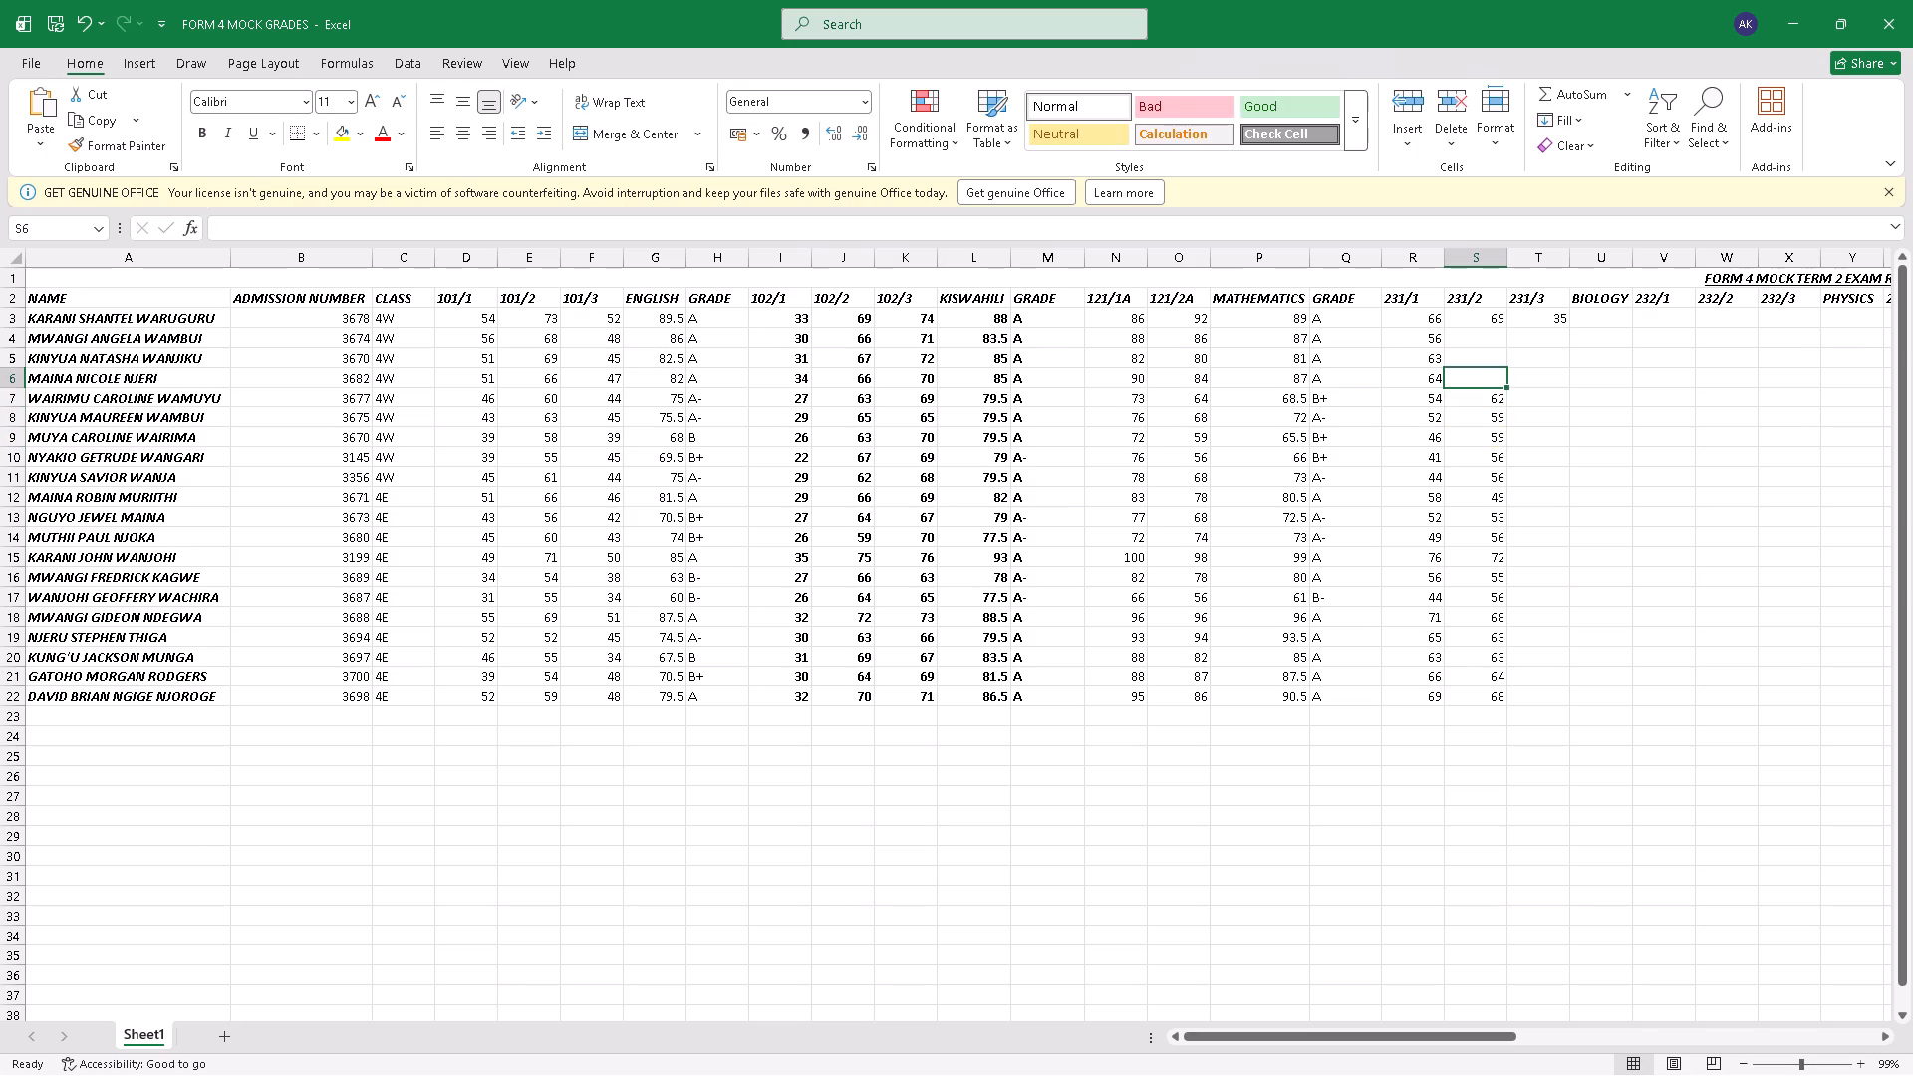
pyautogui.press('7')
pyautogui.press('BackSpace')
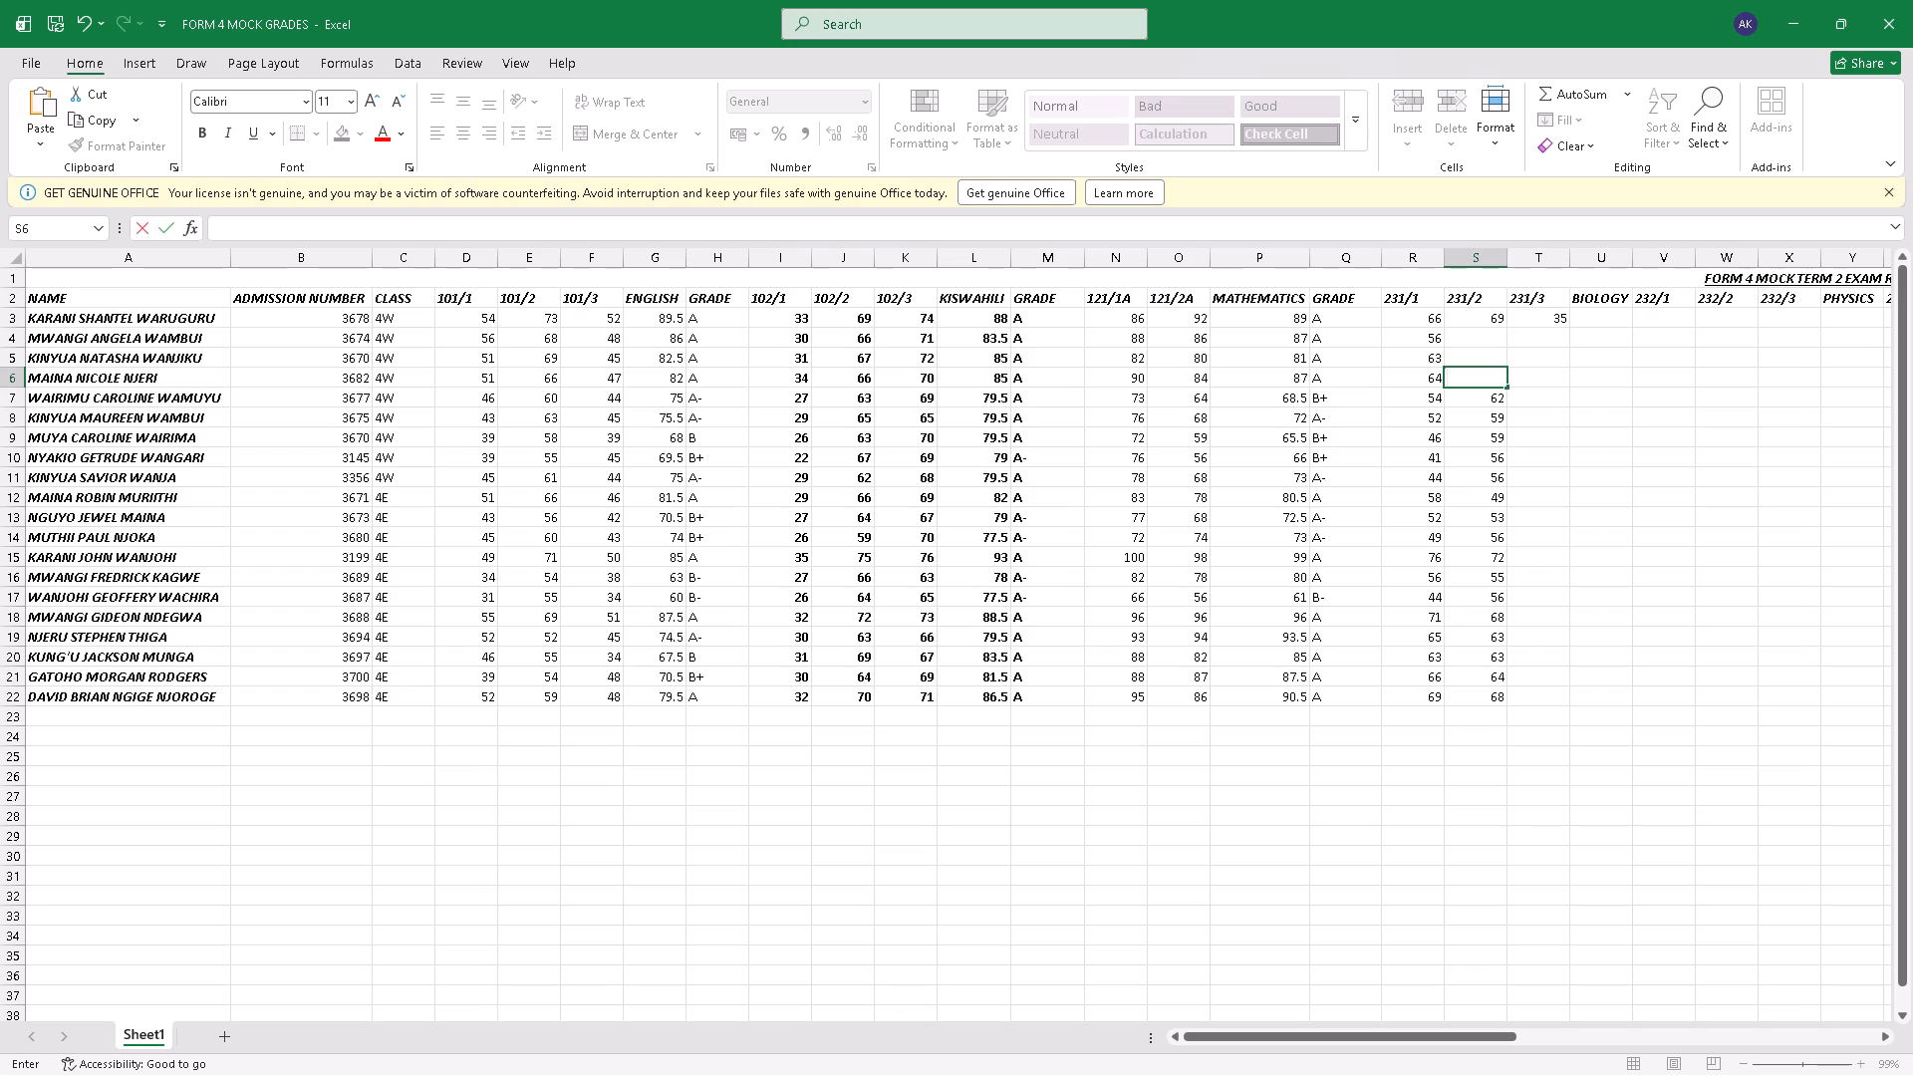
pyautogui.press('6')
pyautogui.press('9')
pyautogui.press('Up')
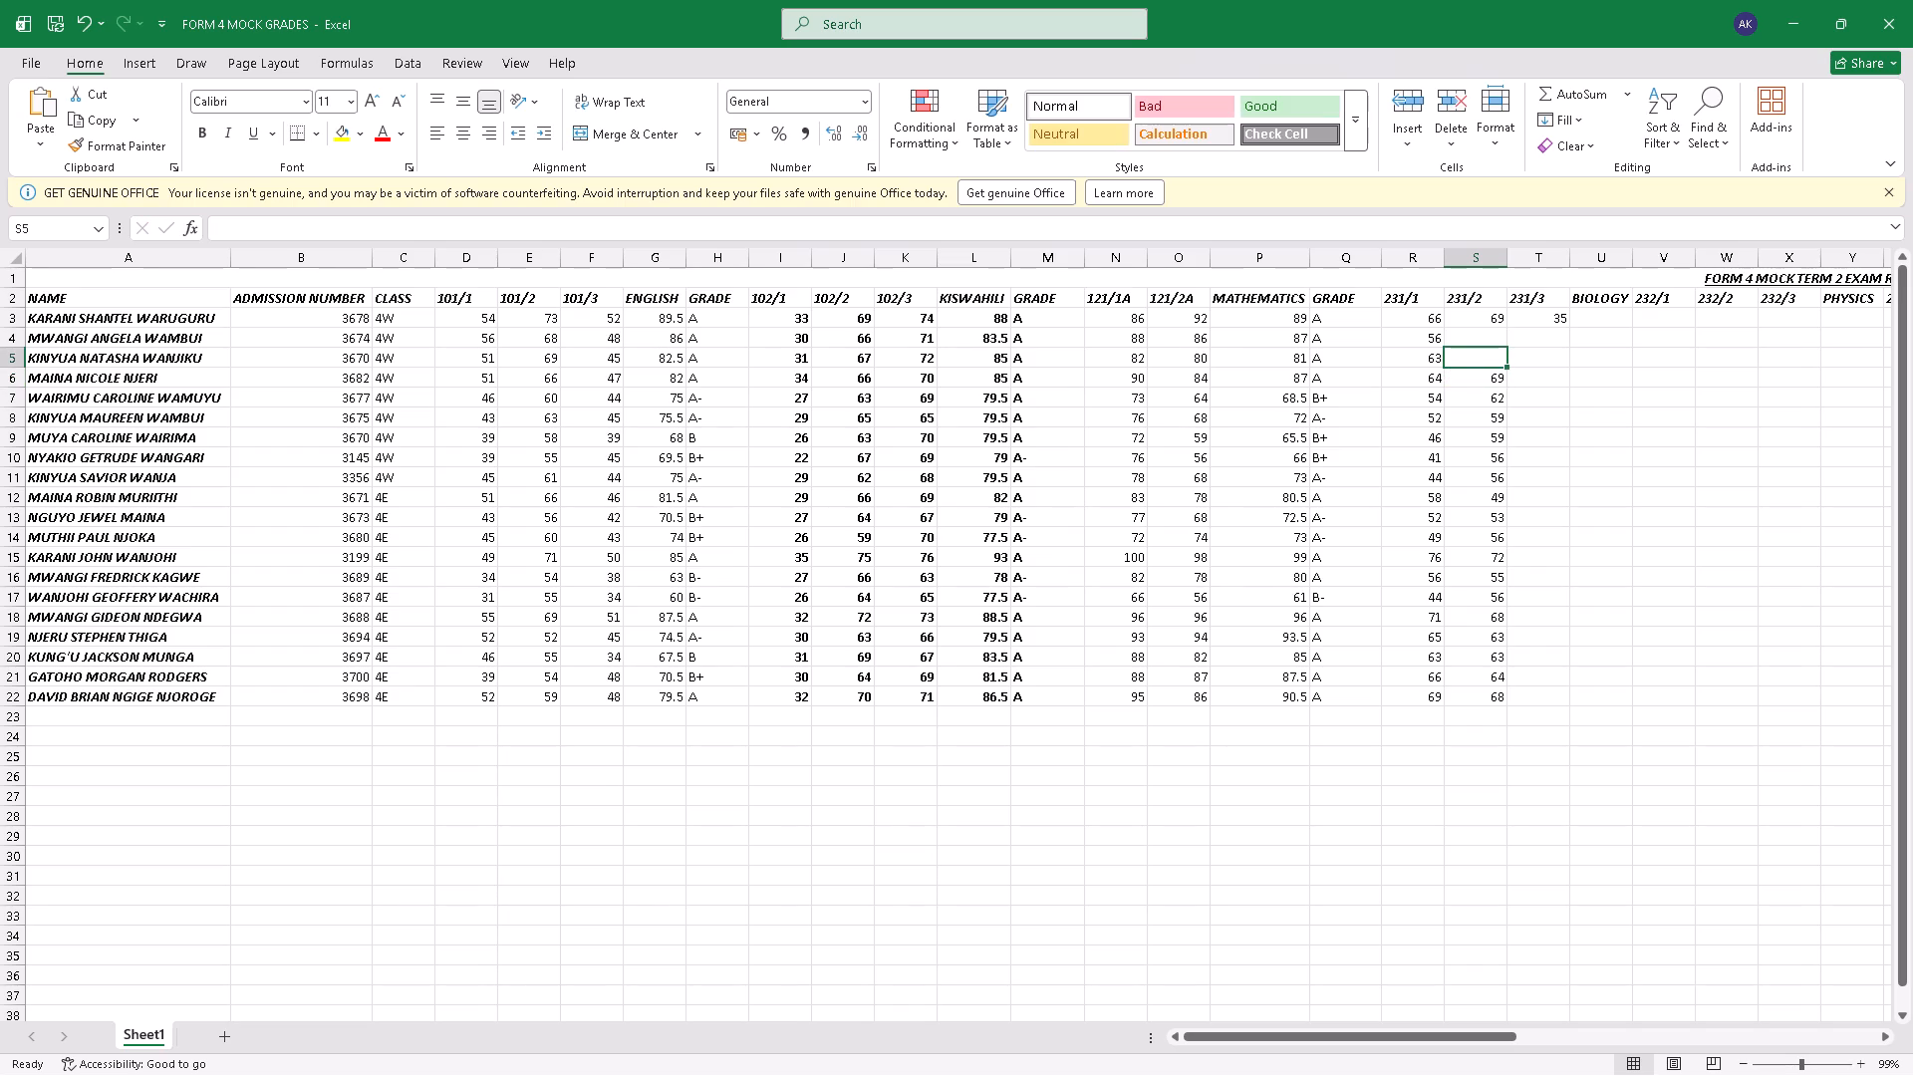
pyautogui.write('66')
pyautogui.press('Up')
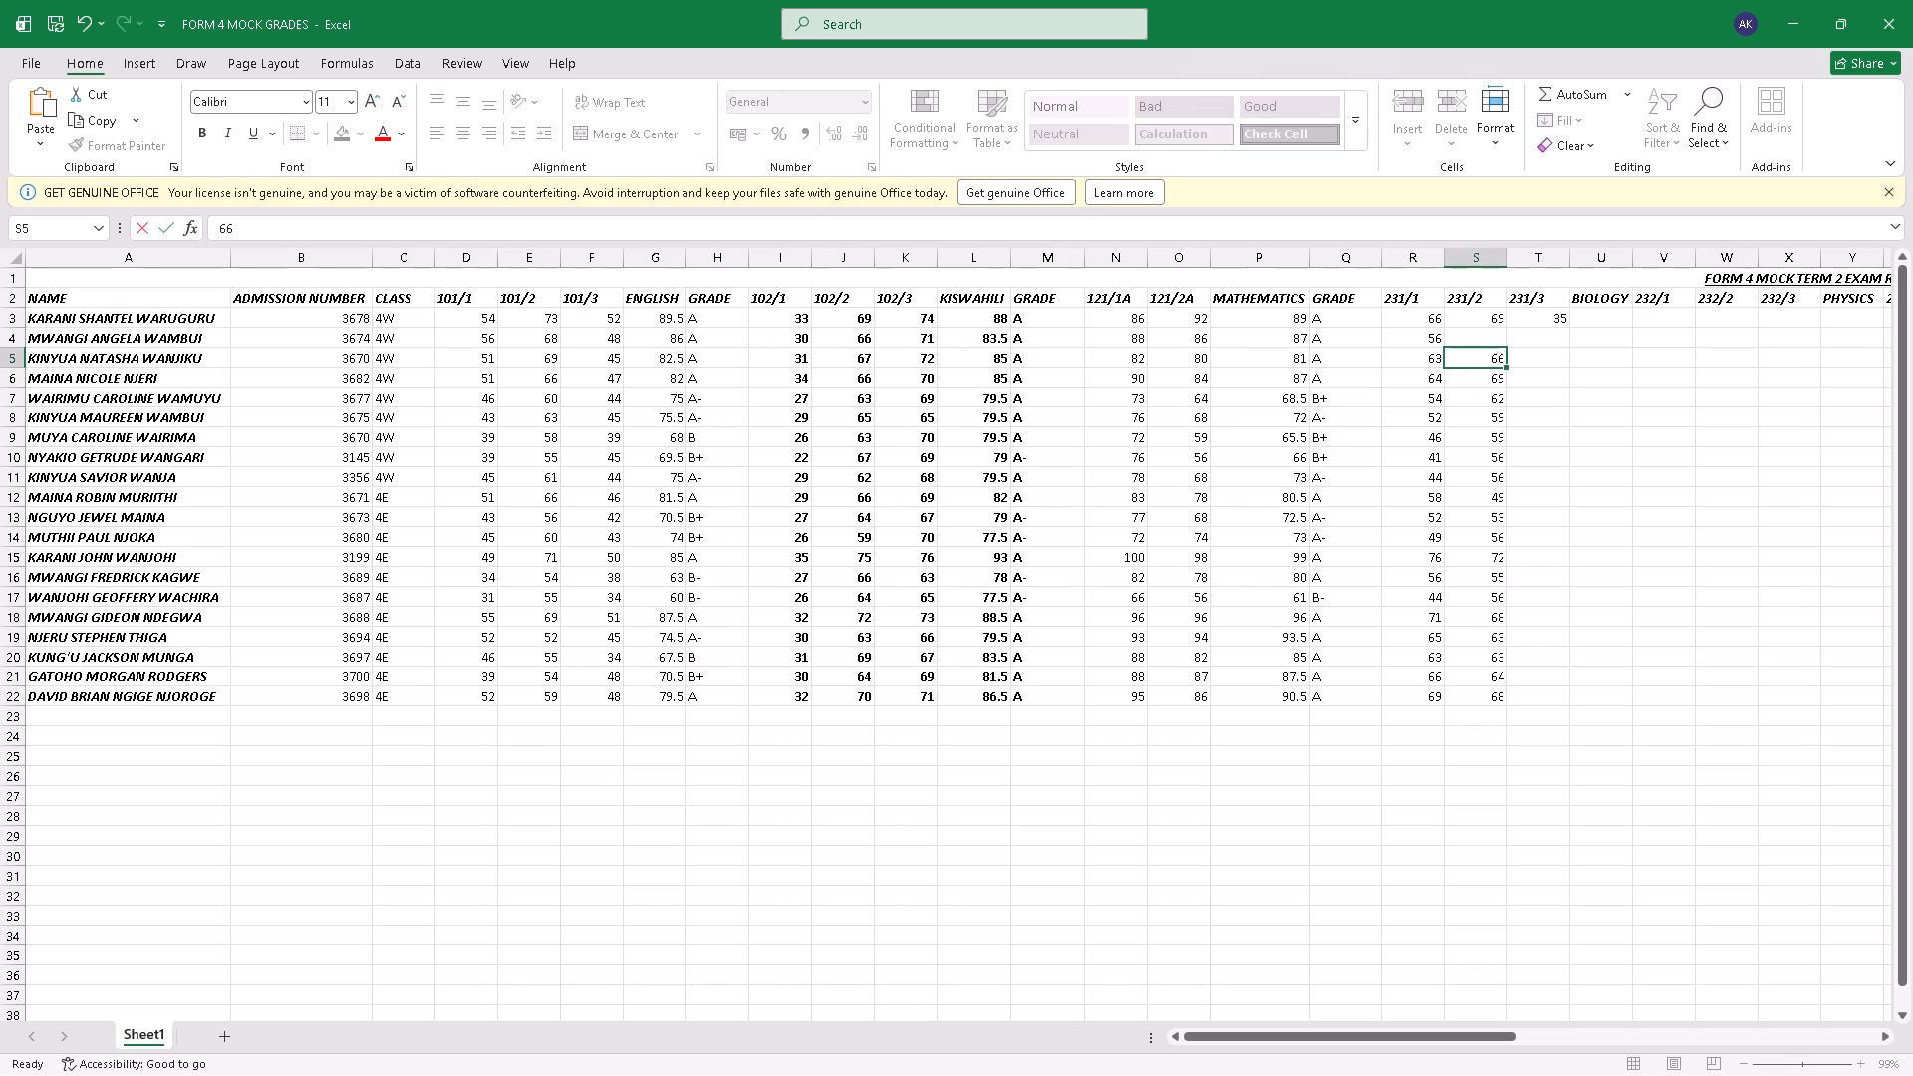
pyautogui.press('7')
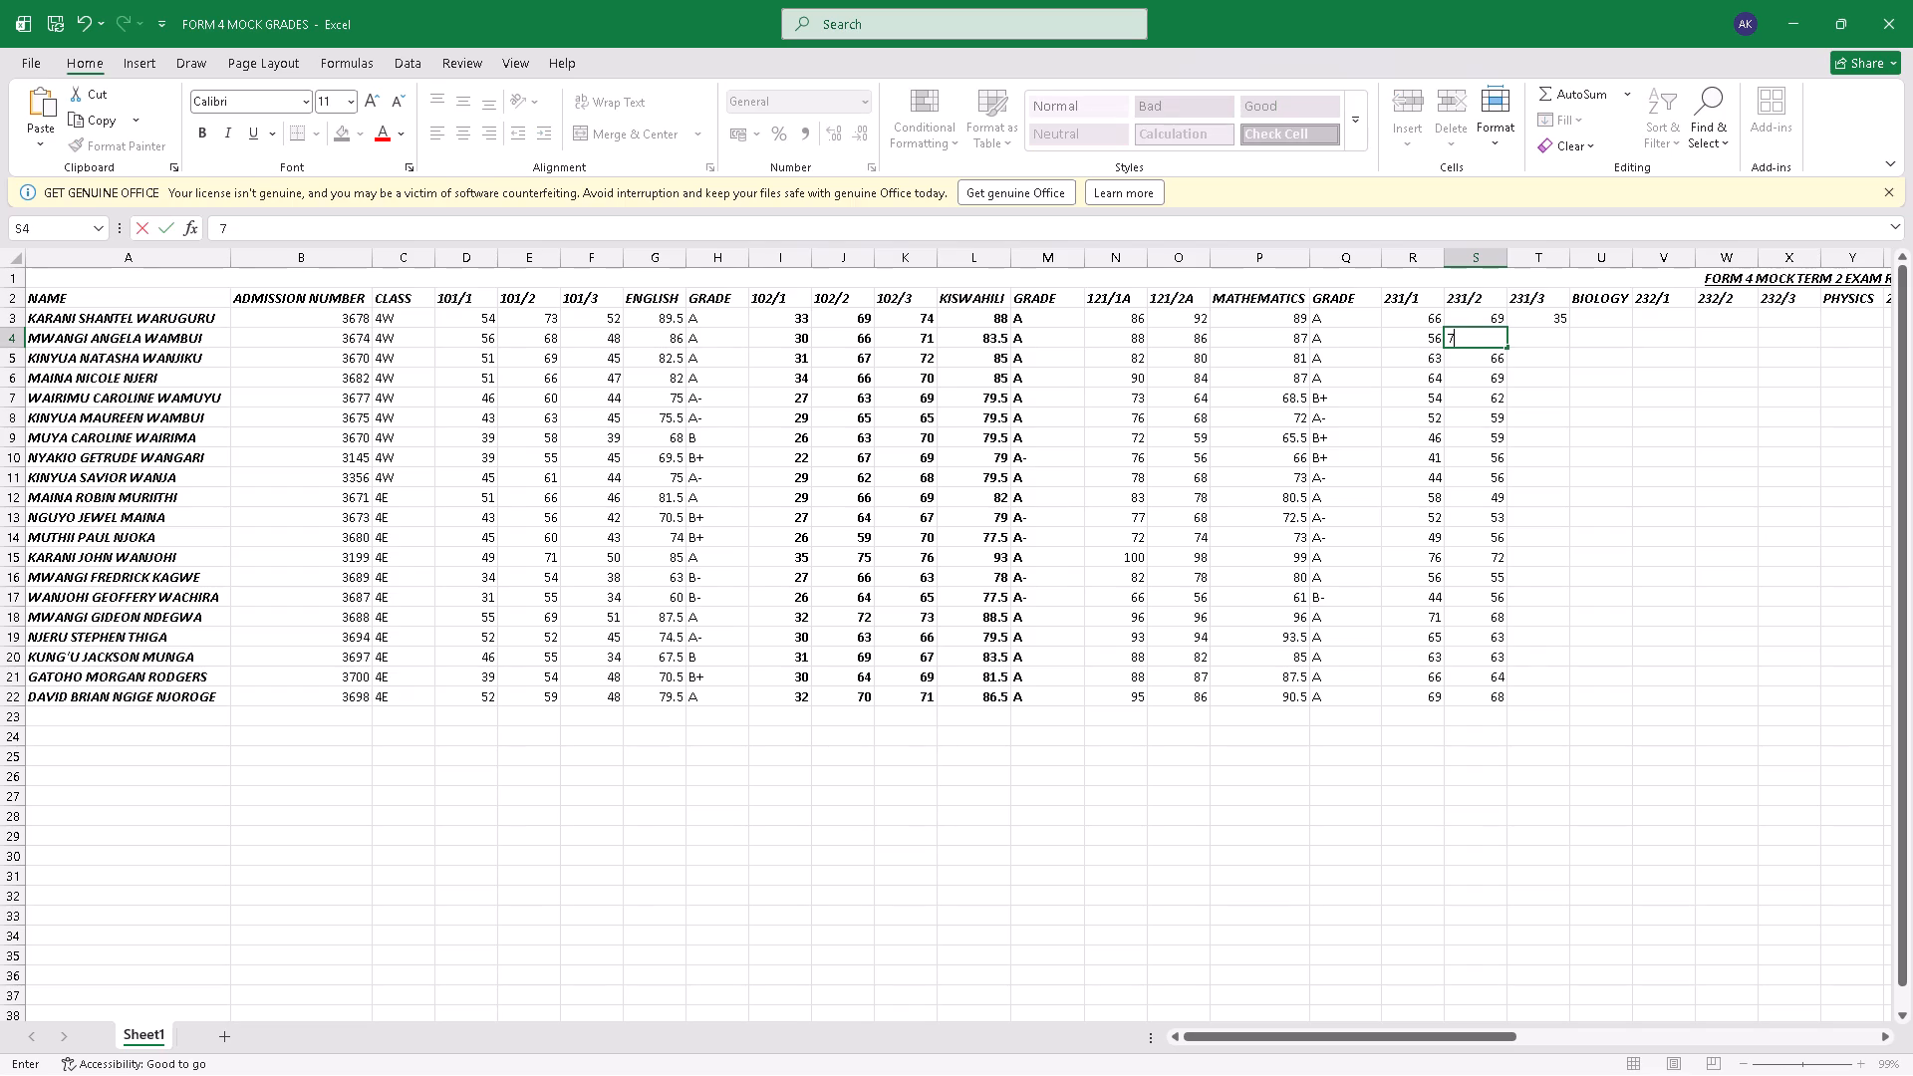
pyautogui.press('0')
pyautogui.press('Right')
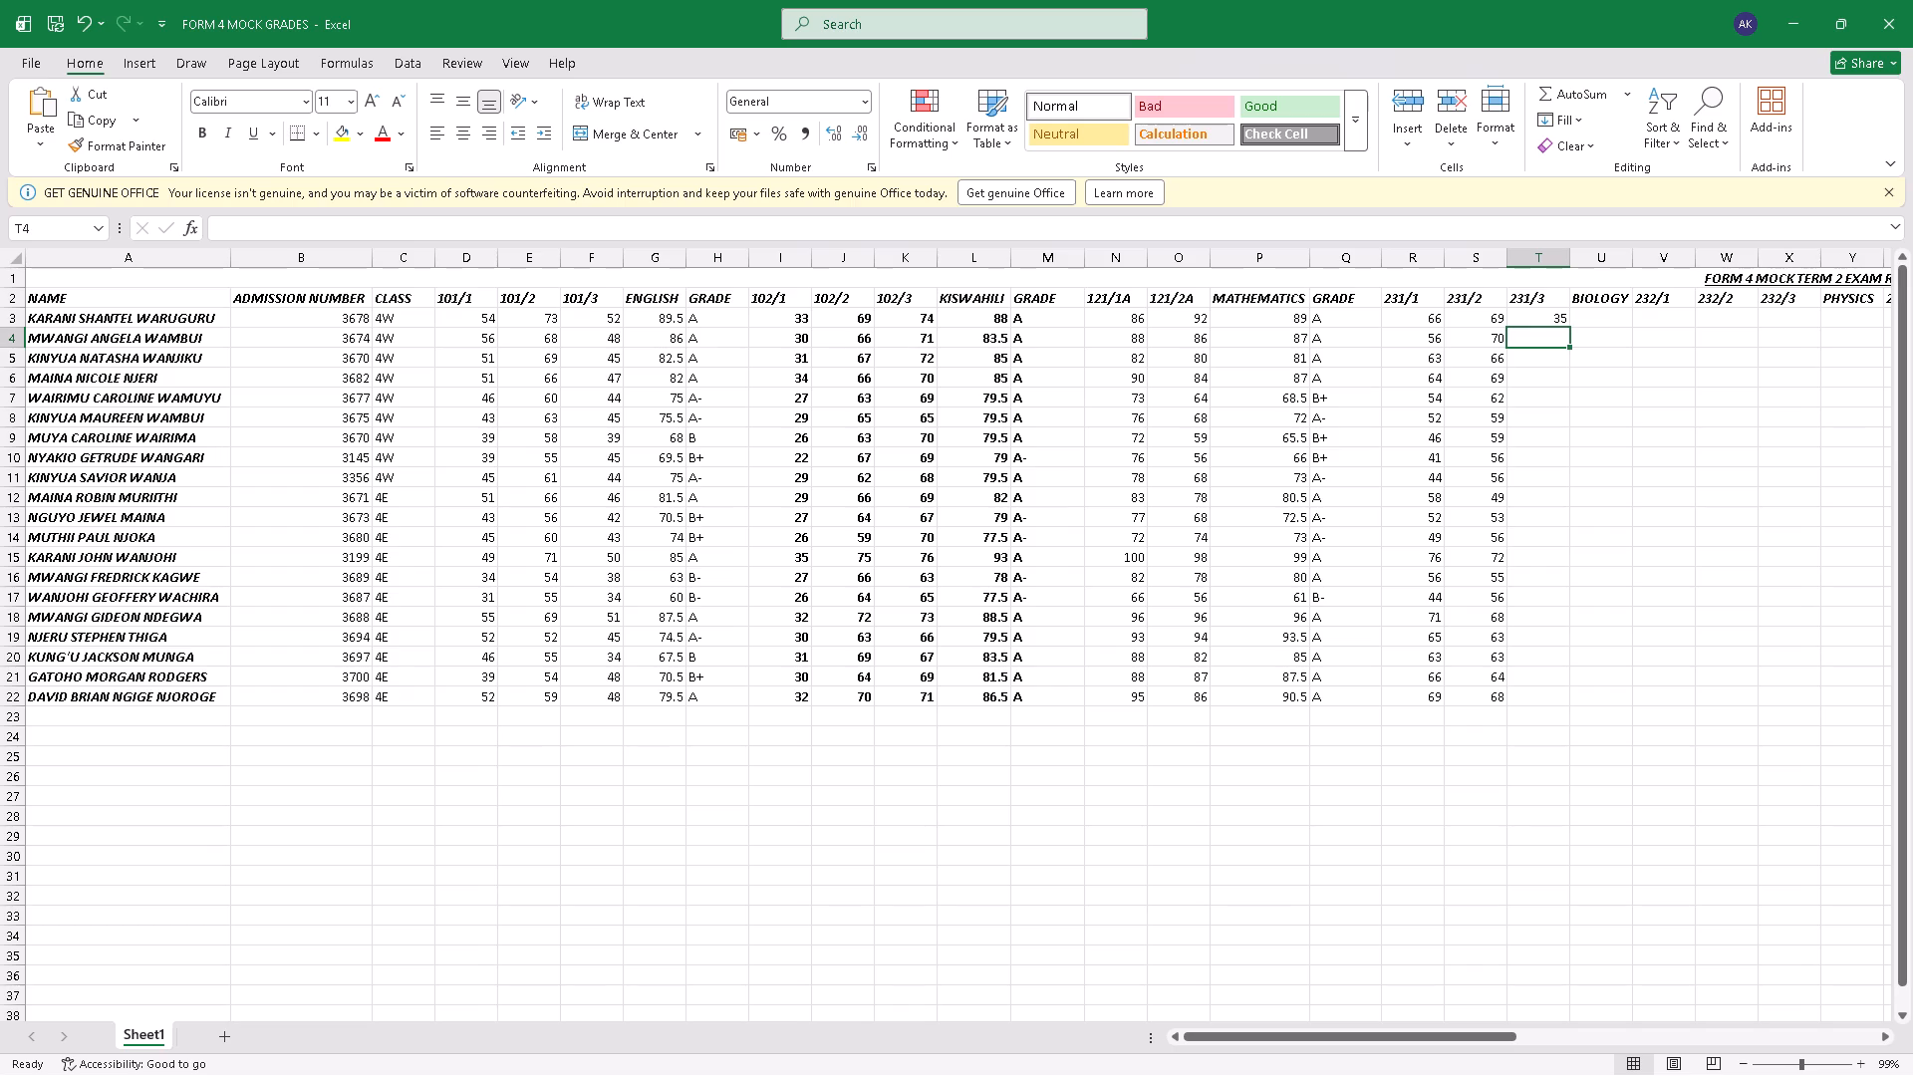
# Clear the 231/1, 231/2 and 231/3 marks in row 3, cells R3 to T3, for the first 4W student.
pyautogui.press('Left')
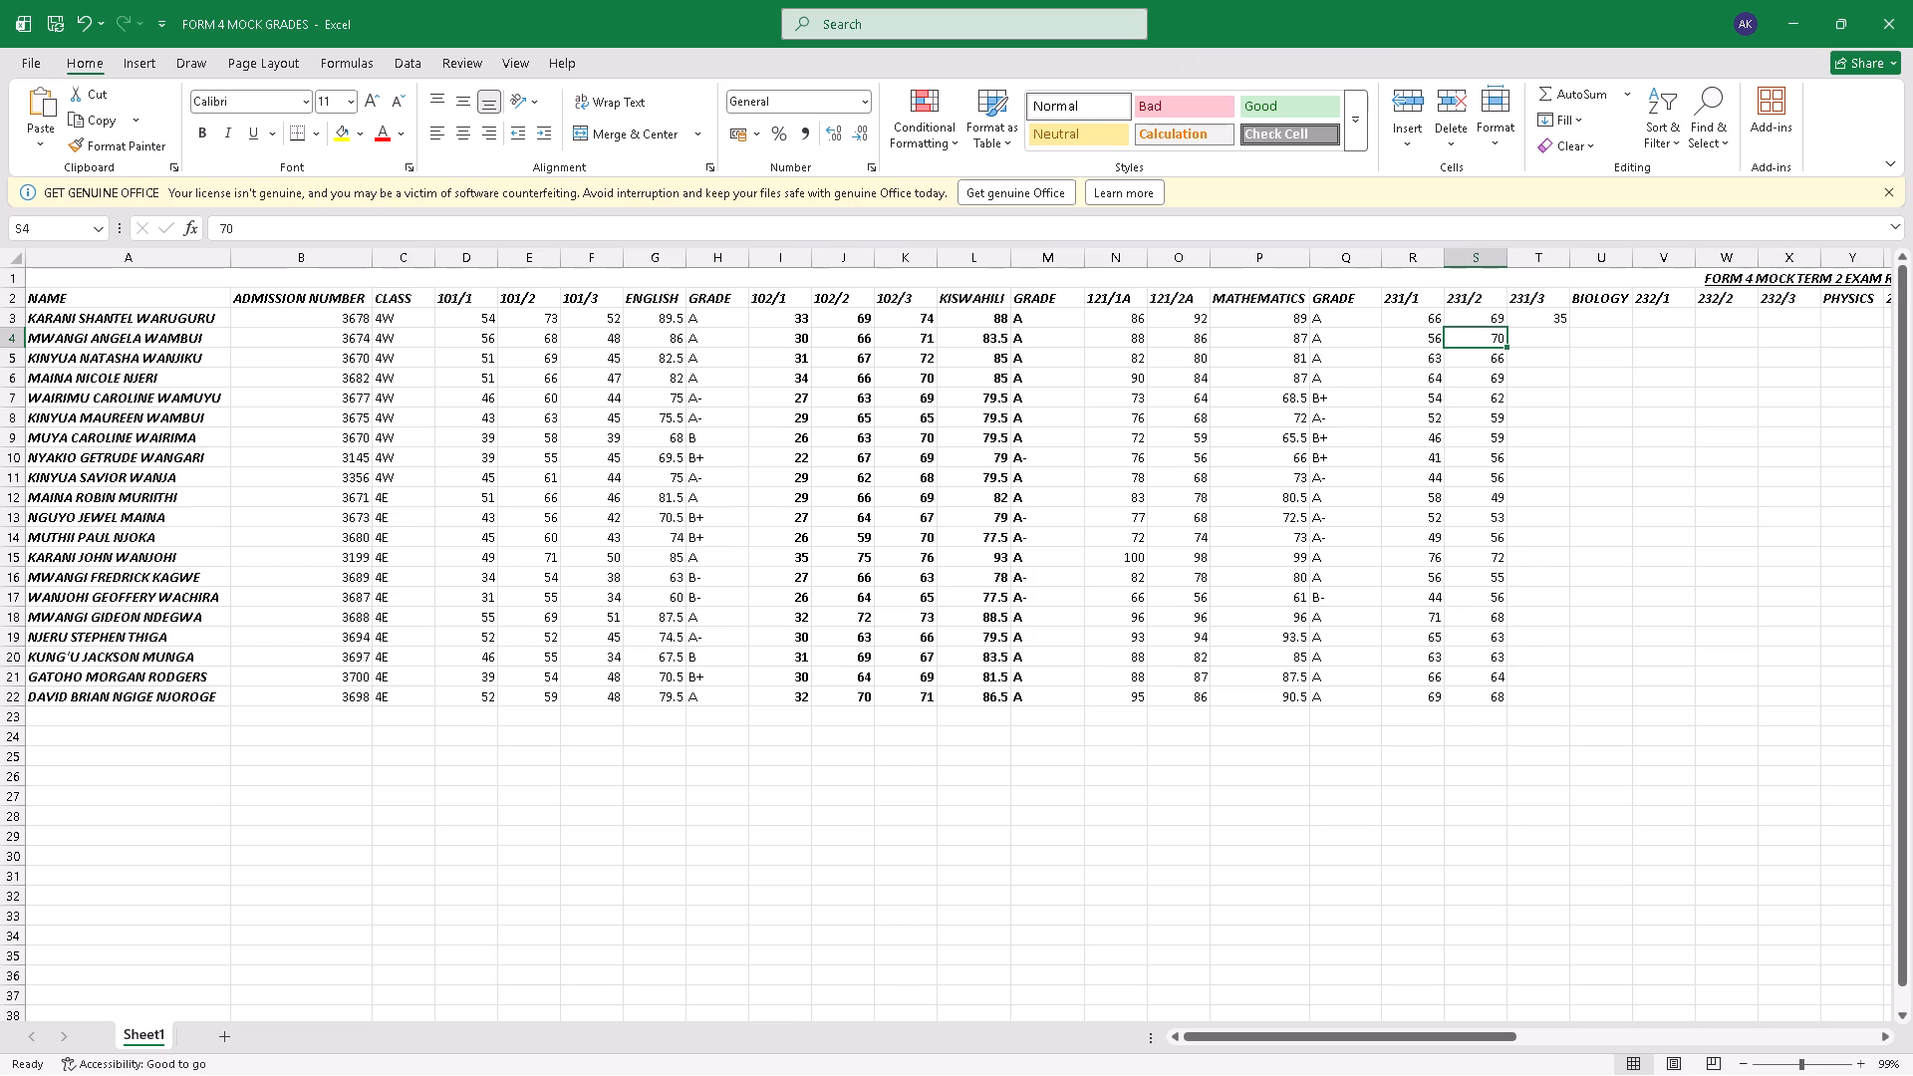
pyautogui.press('Up')
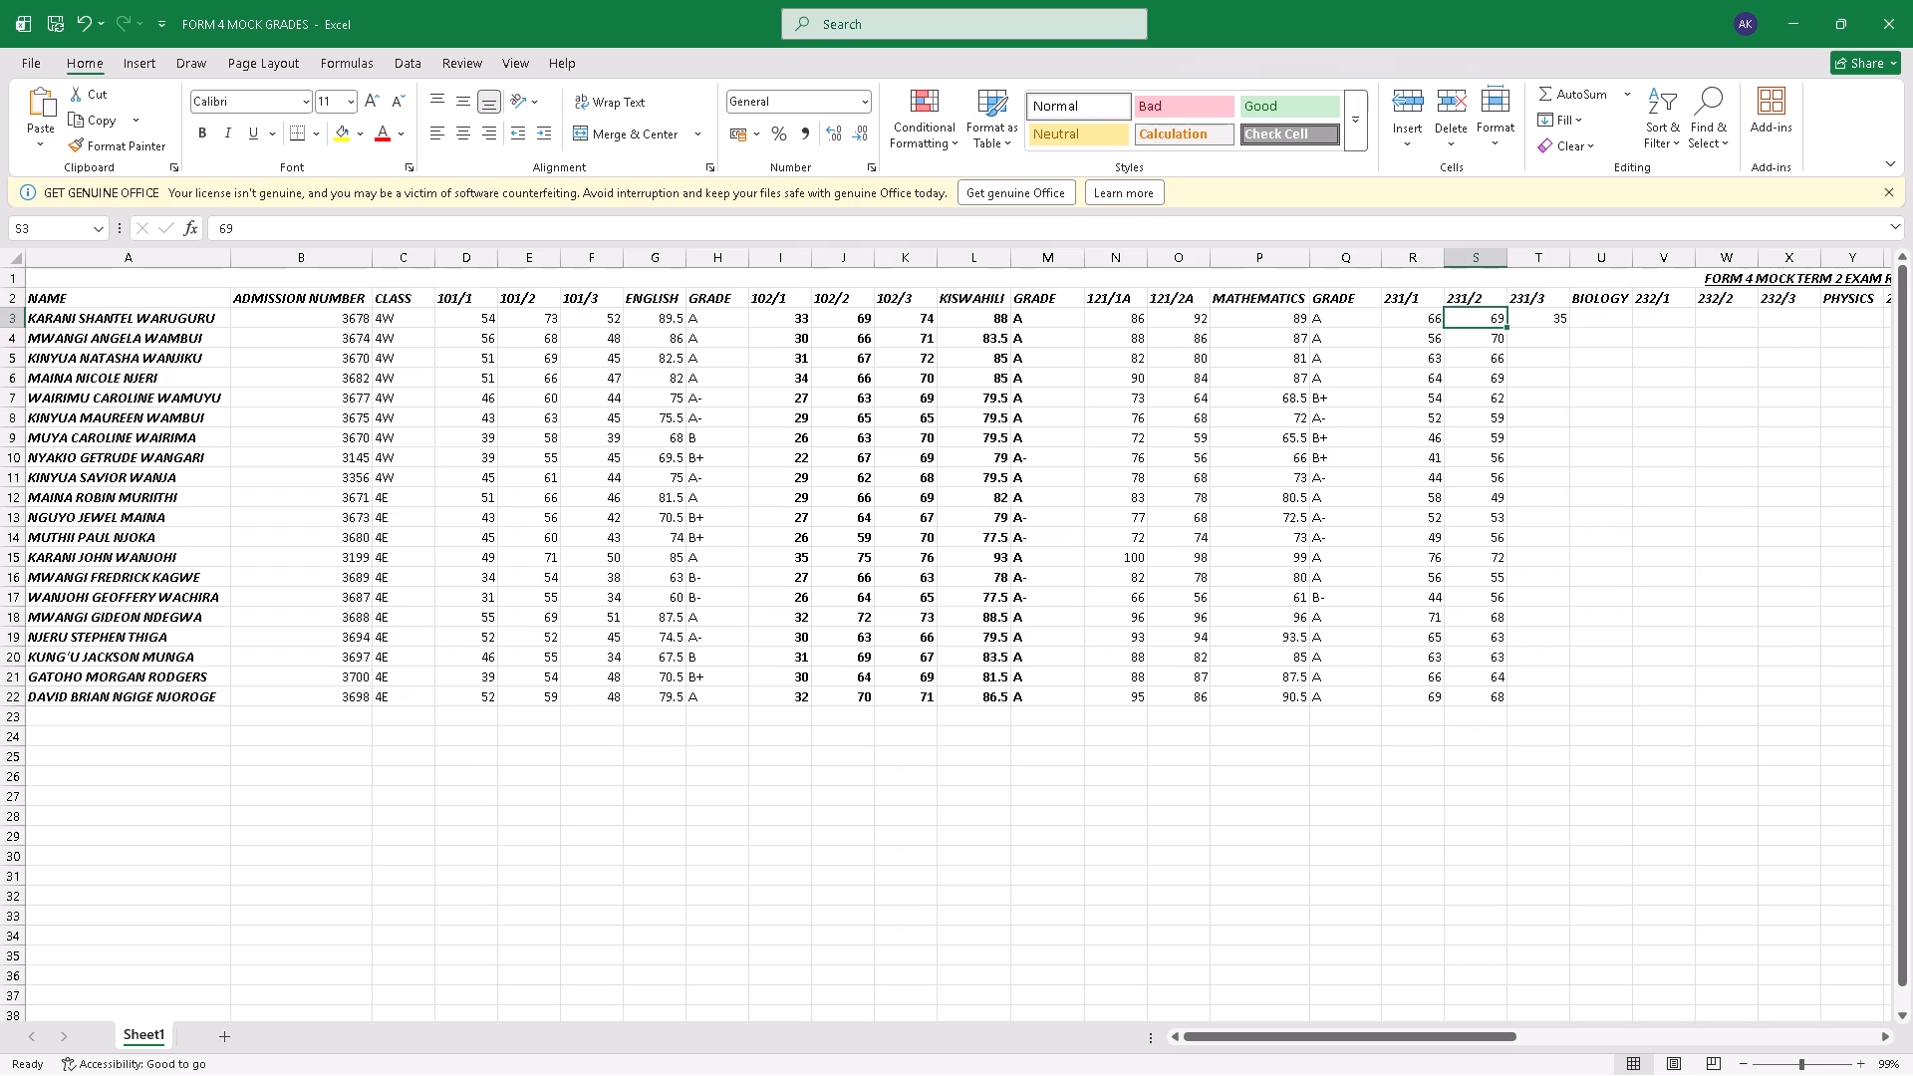
pyautogui.press('0')
pyautogui.press('BackSpace')
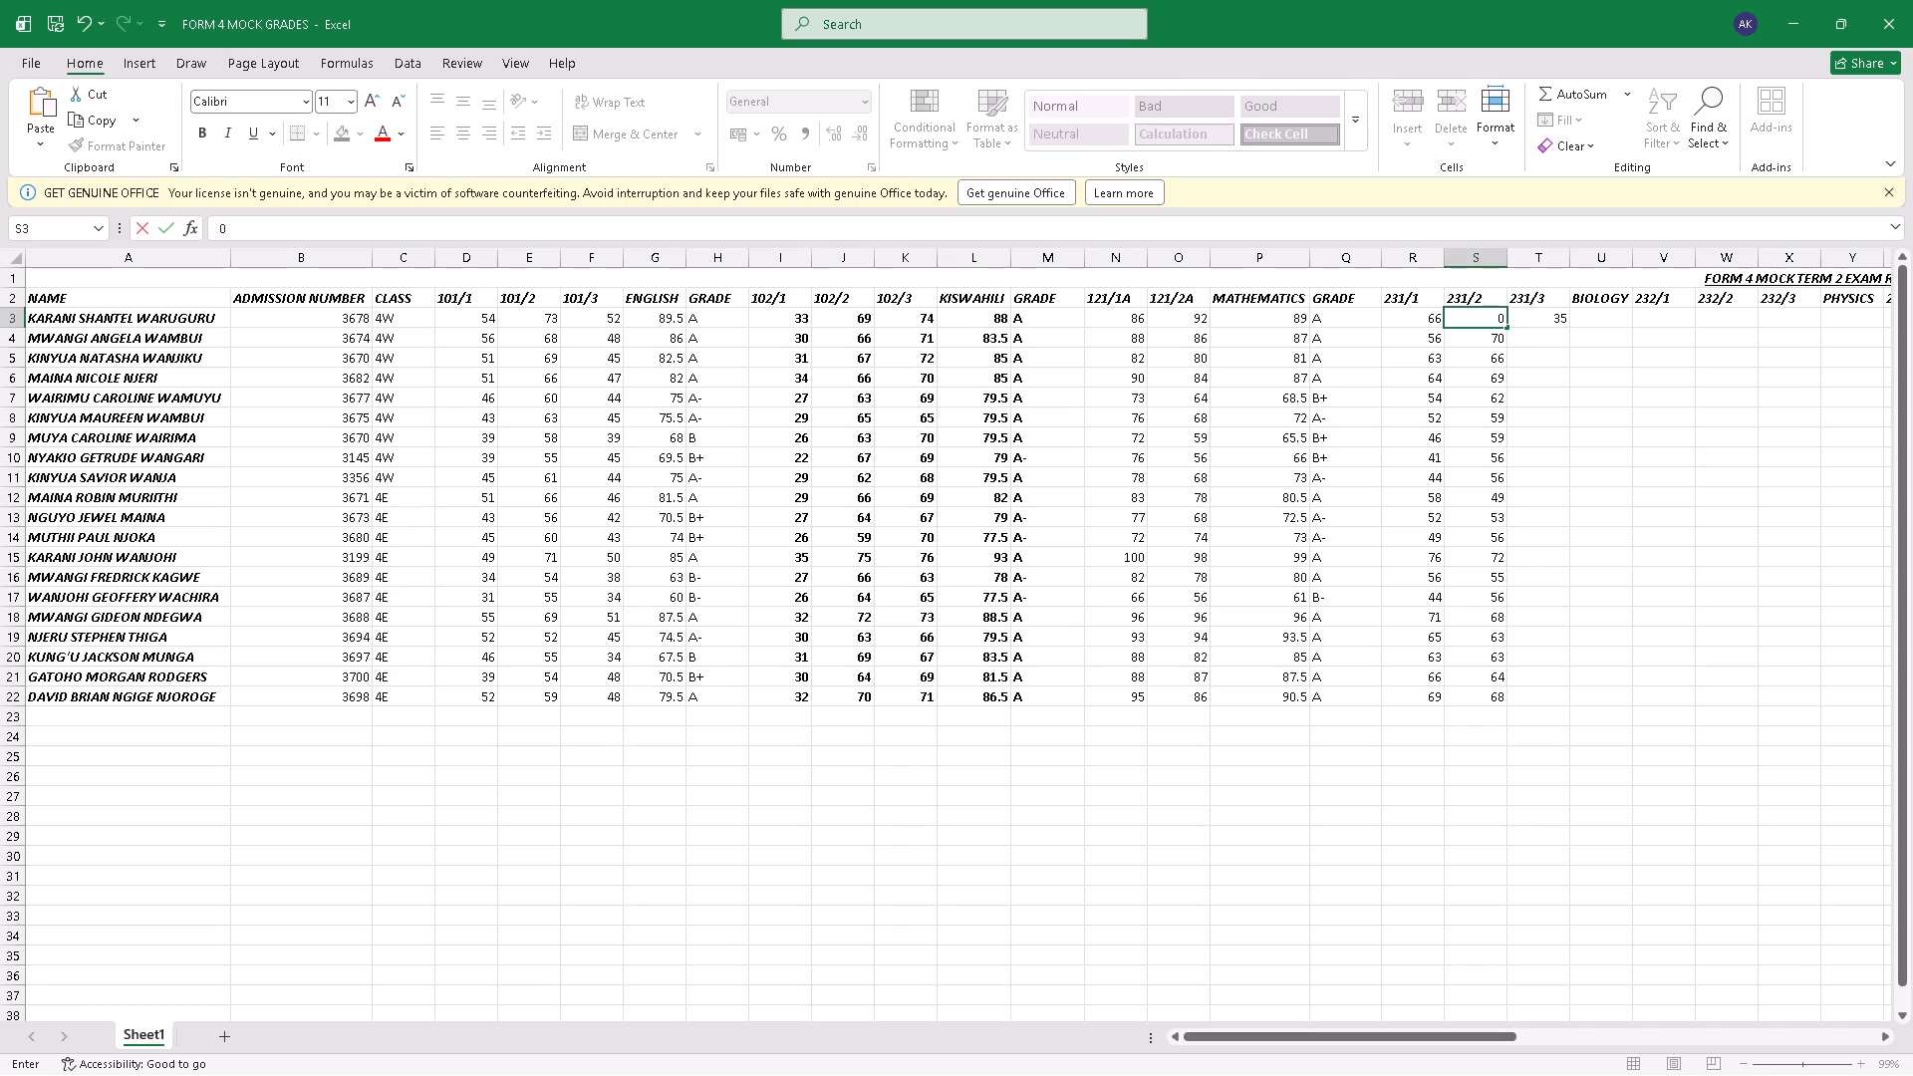
pyautogui.press('Right')
pyautogui.press('BackSpace')
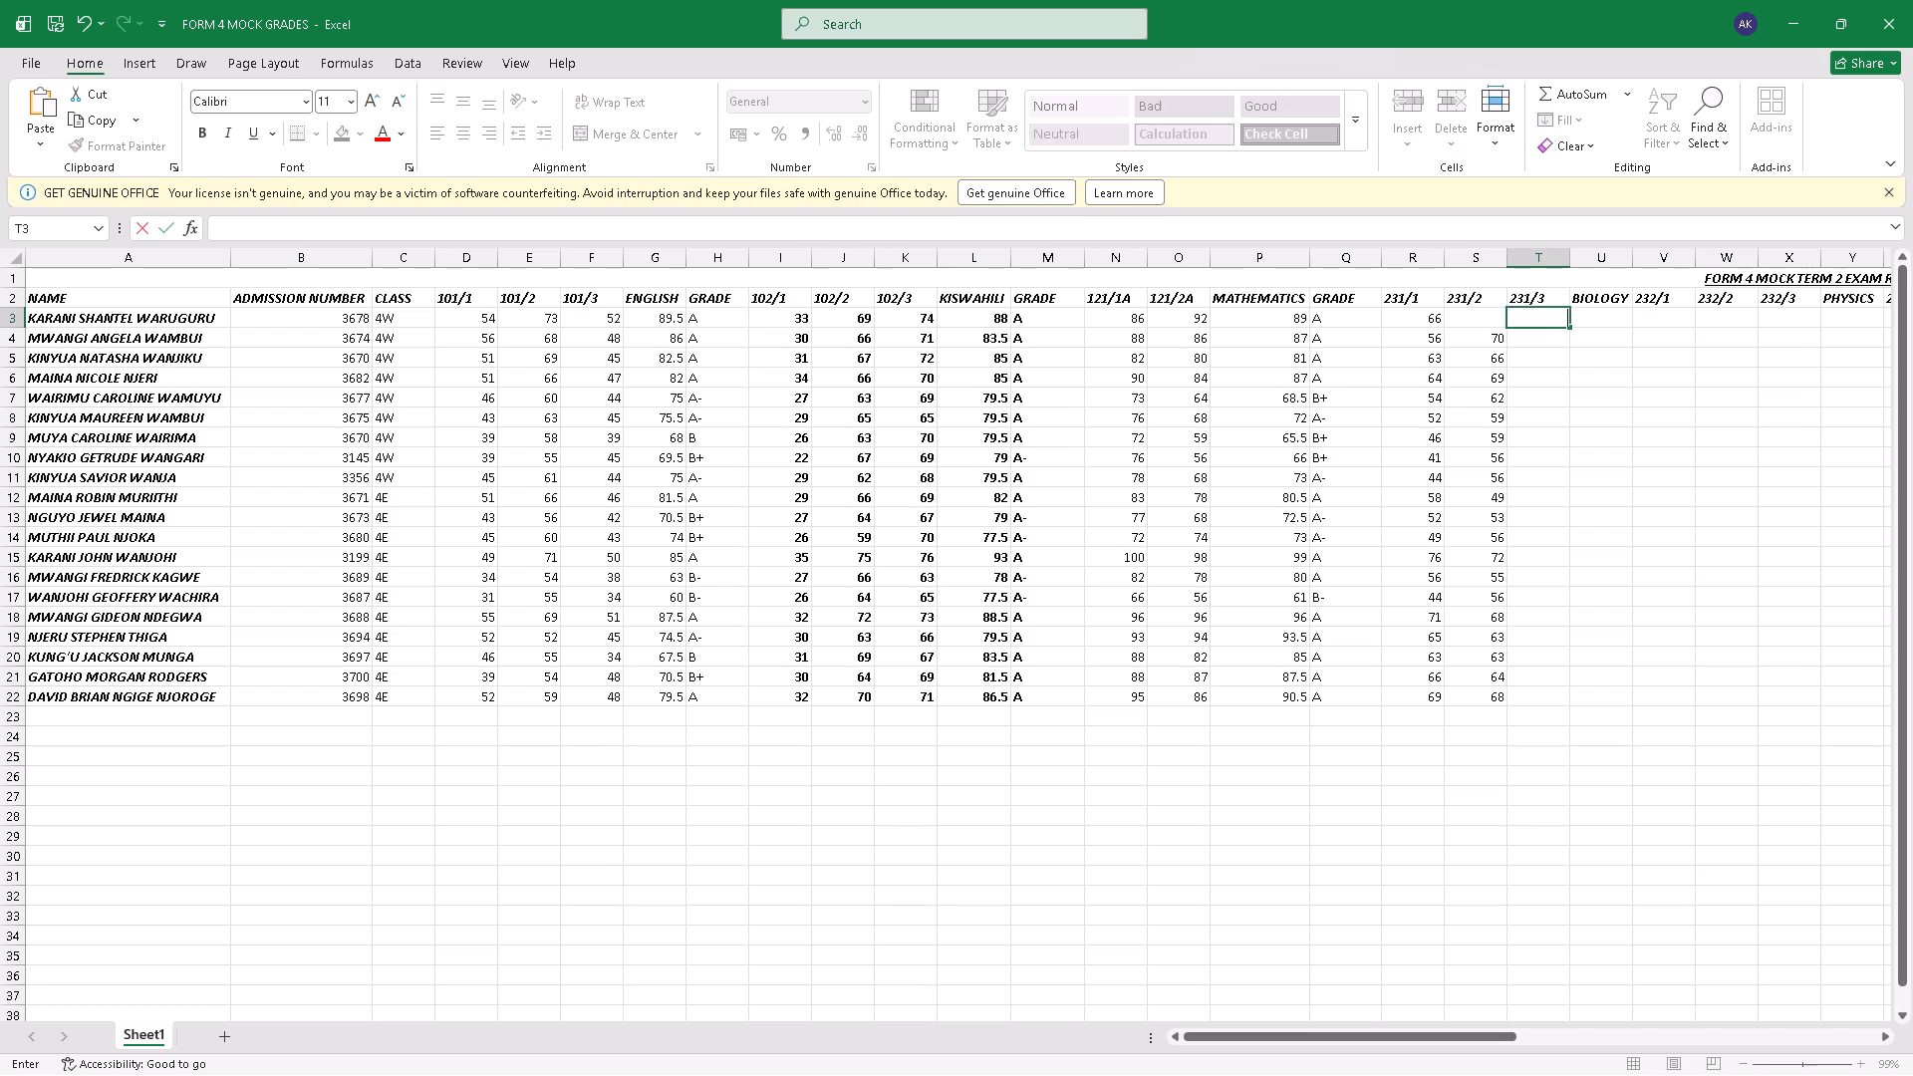
pyautogui.press('Left')
pyautogui.press('Left')
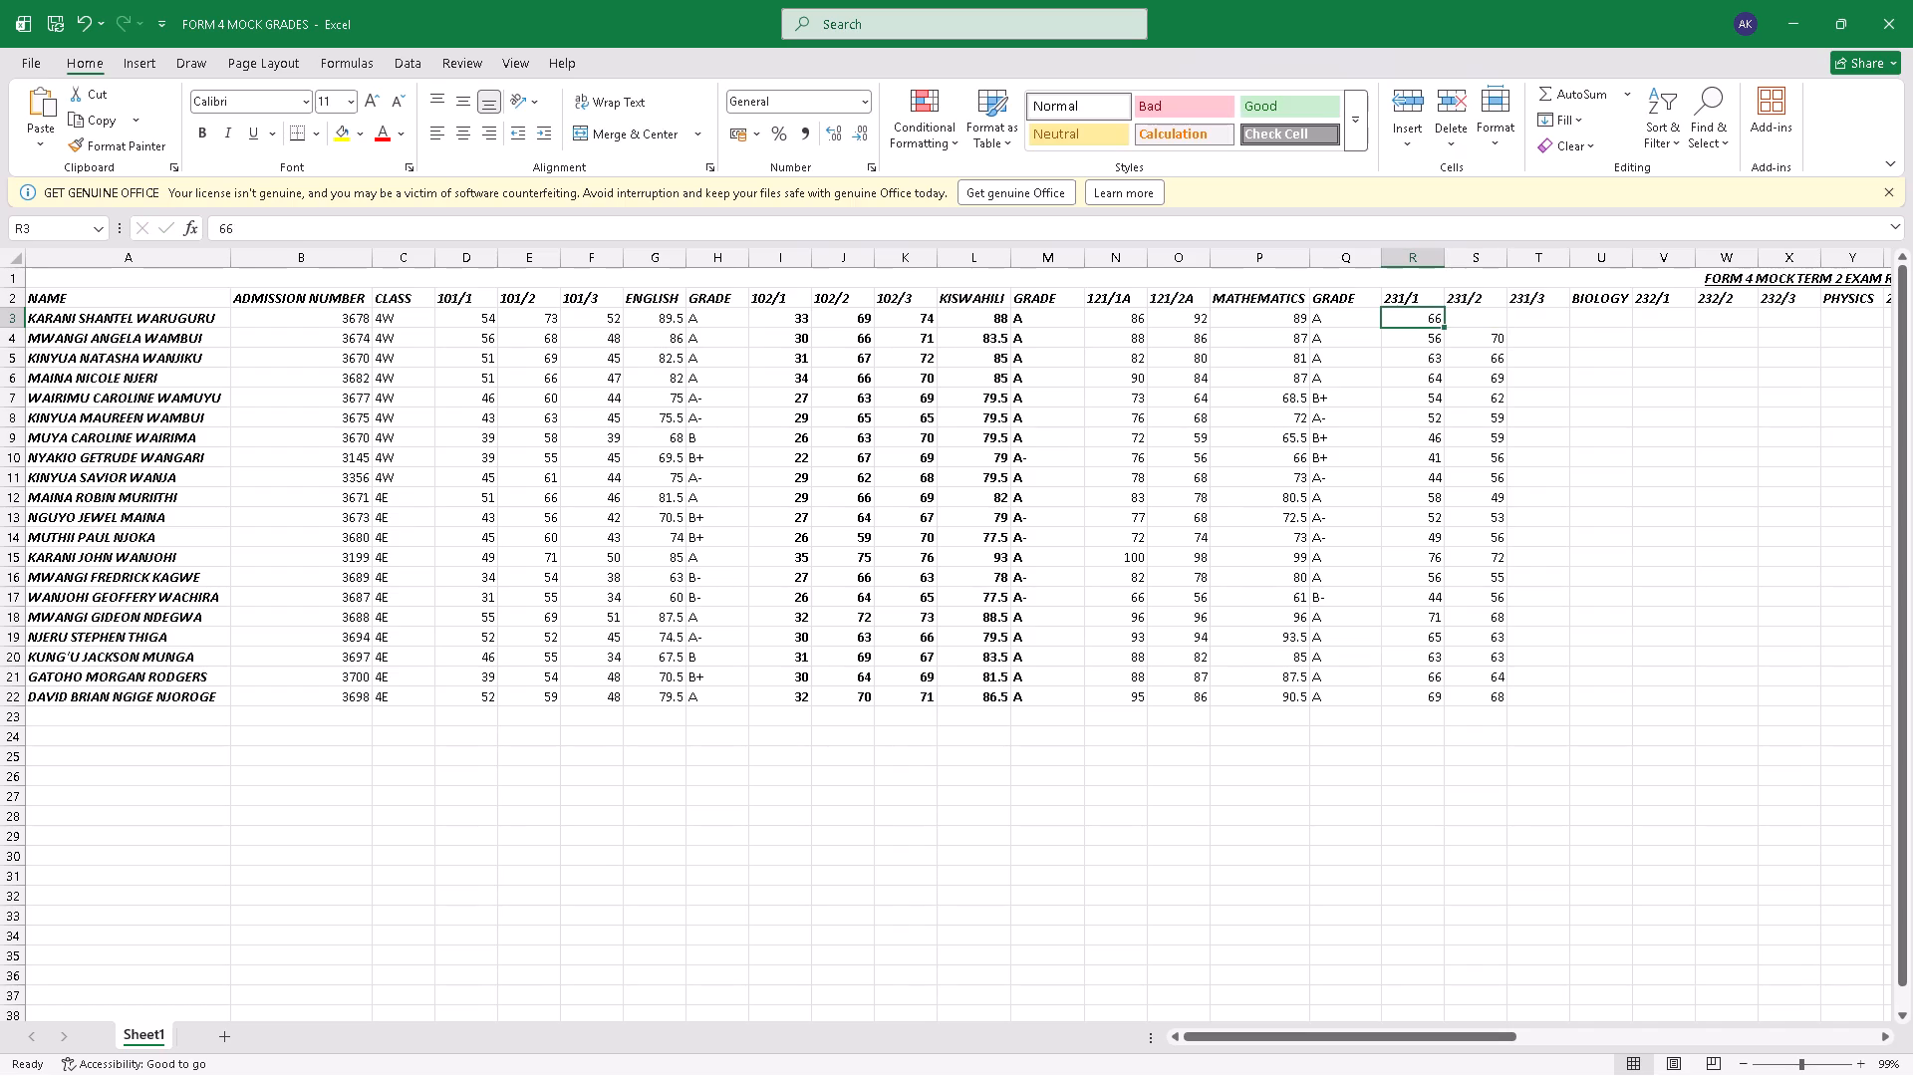
pyautogui.press('BackSpace')
# Clear the 231/1 and 231/2 marks in cells R21 and S21.
pyautogui.press('Down')
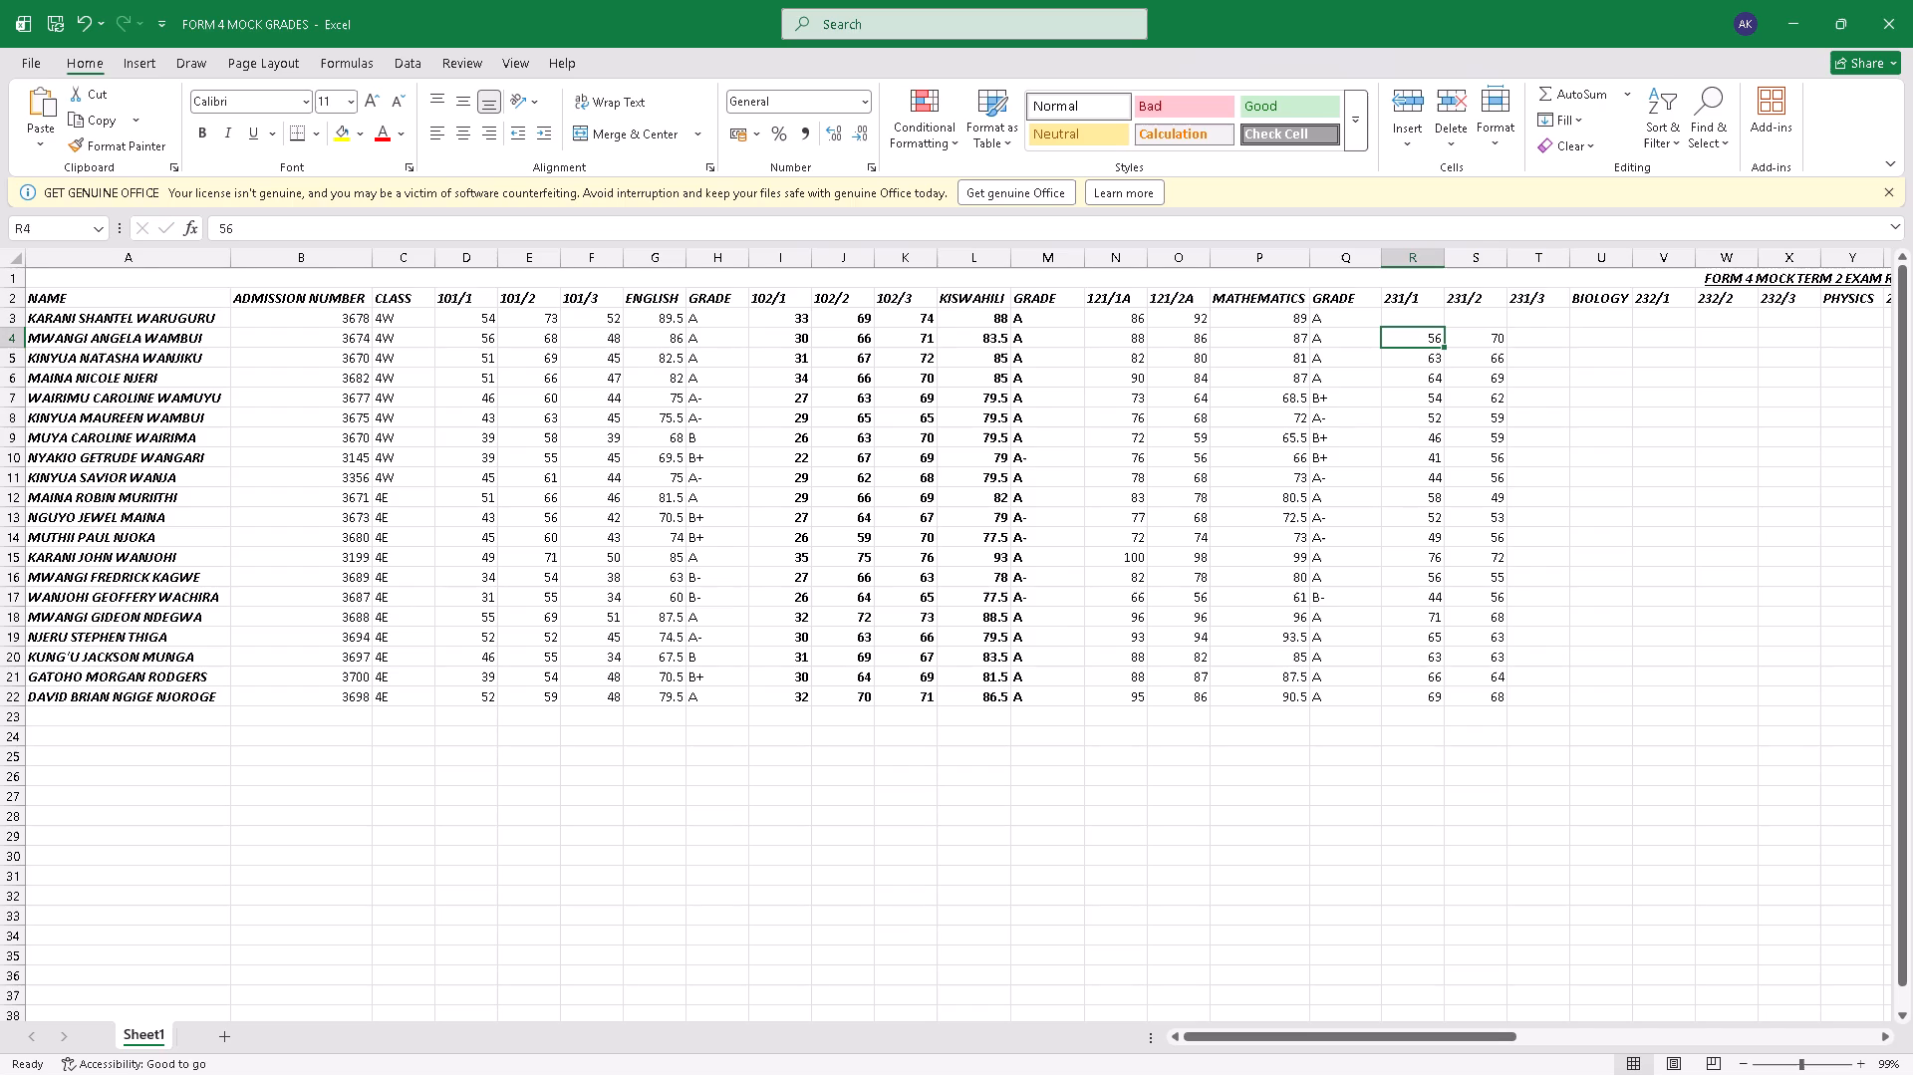
pyautogui.press('Down')
pyautogui.press('Down')
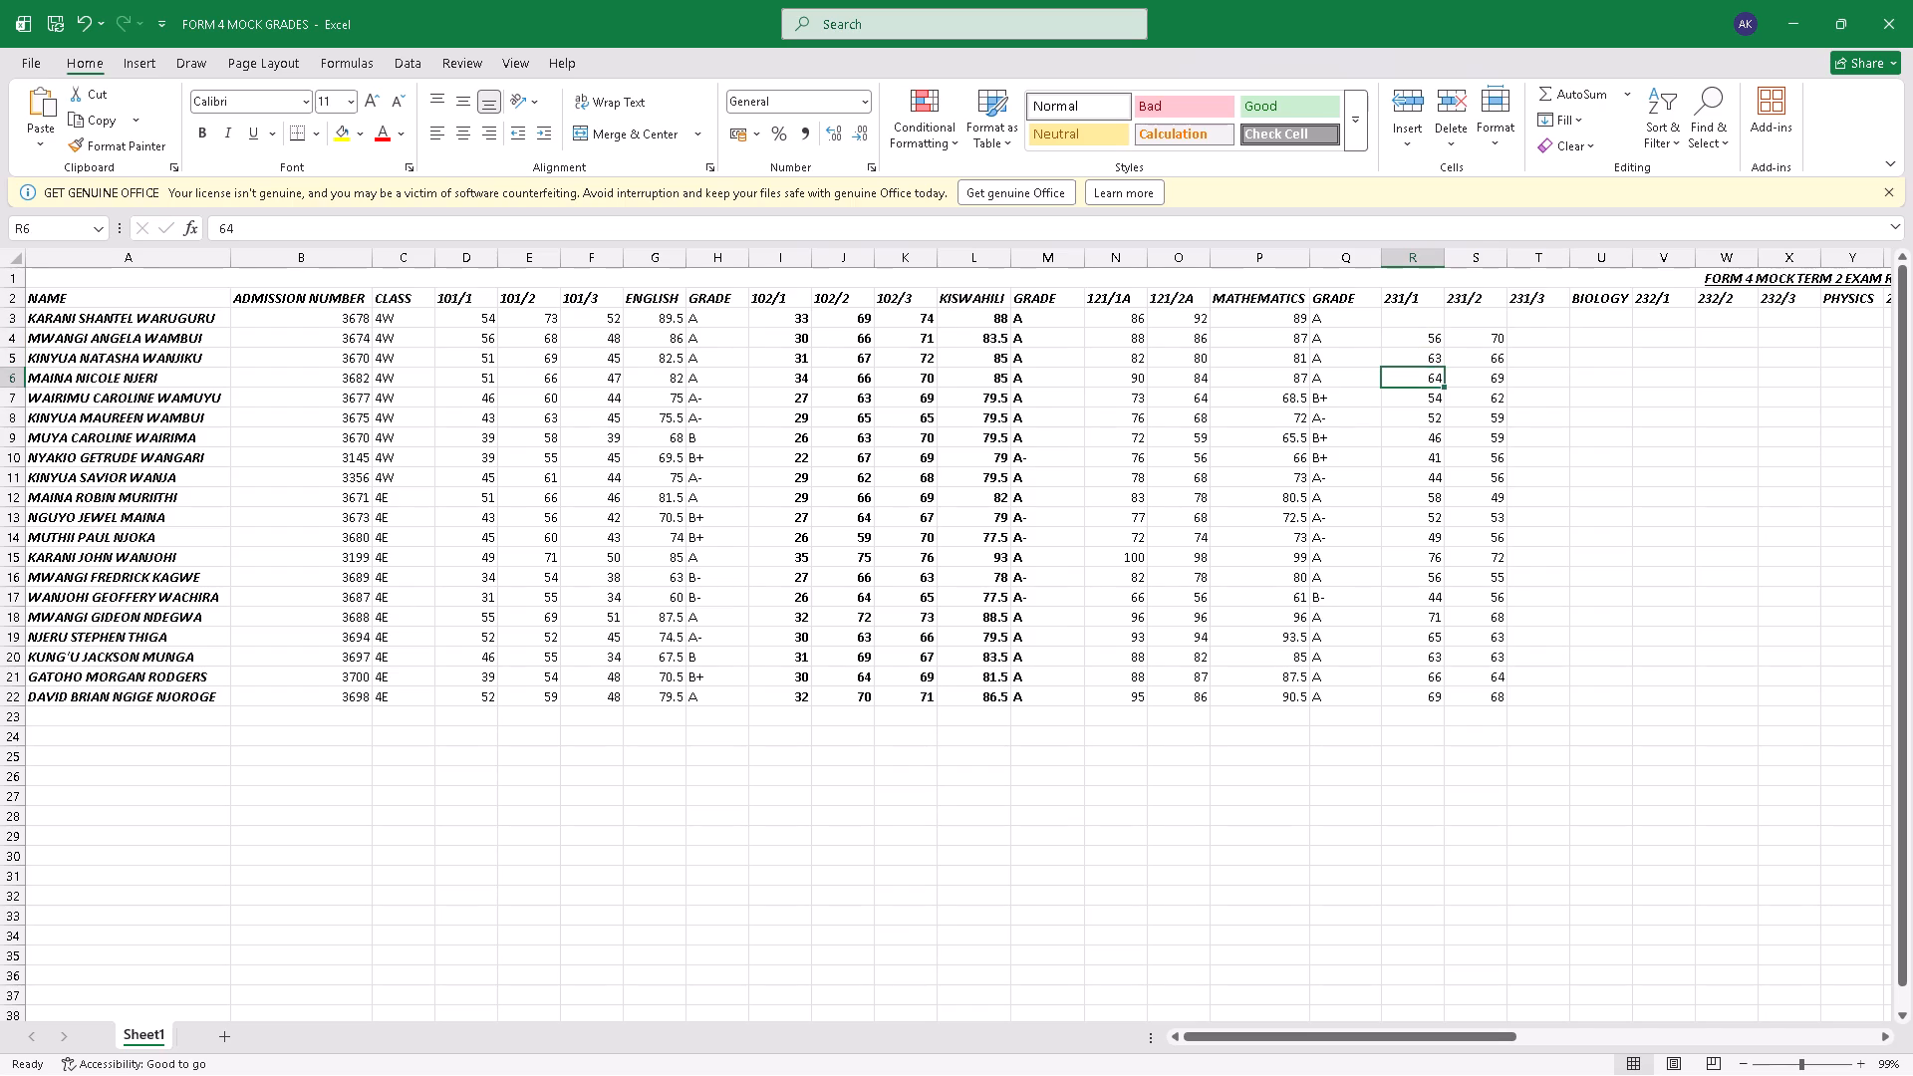
pyautogui.press('Down')
pyautogui.press('Down')
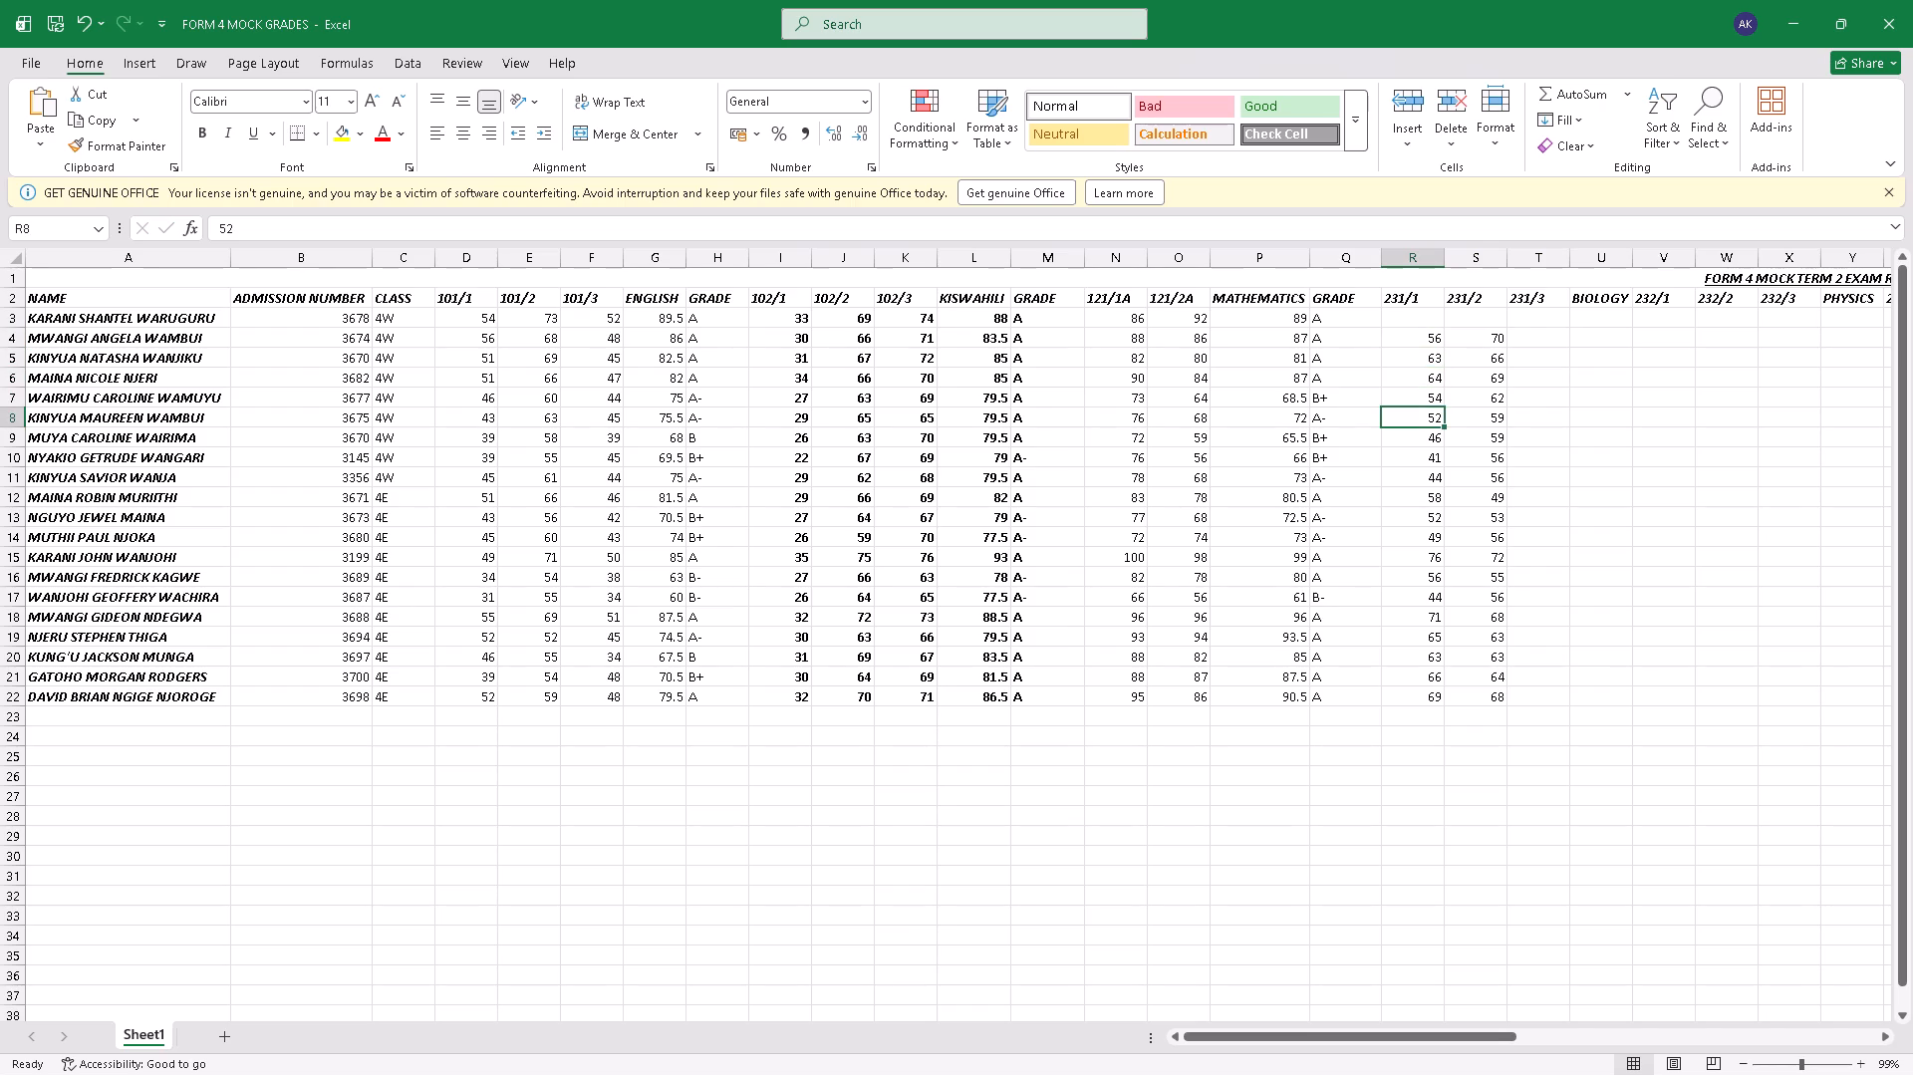
pyautogui.press('Down')
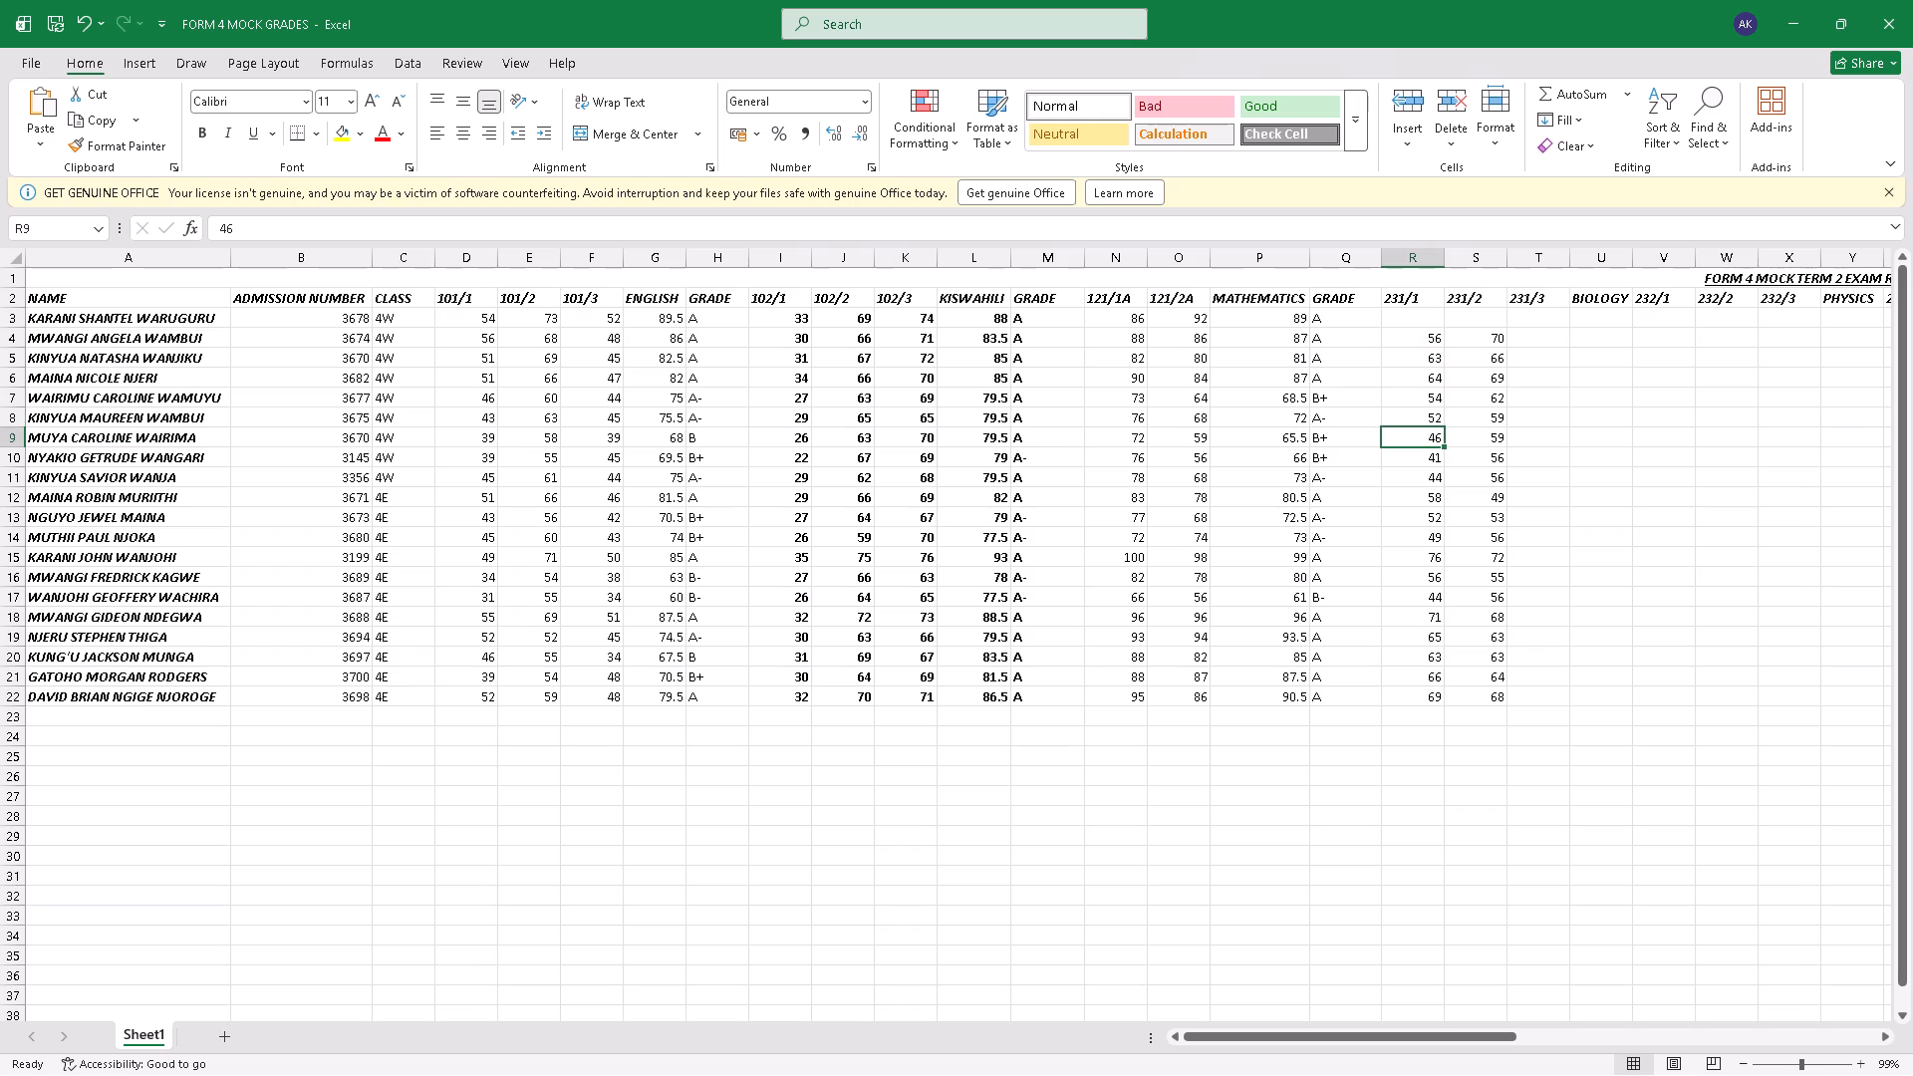
pyautogui.press('Down')
pyautogui.press('Down')
pyautogui.press('Down')
pyautogui.press('Down')
pyautogui.press('Down')
pyautogui.press('Down')
pyautogui.press('Down')
pyautogui.press('Down')
pyautogui.press('Down')
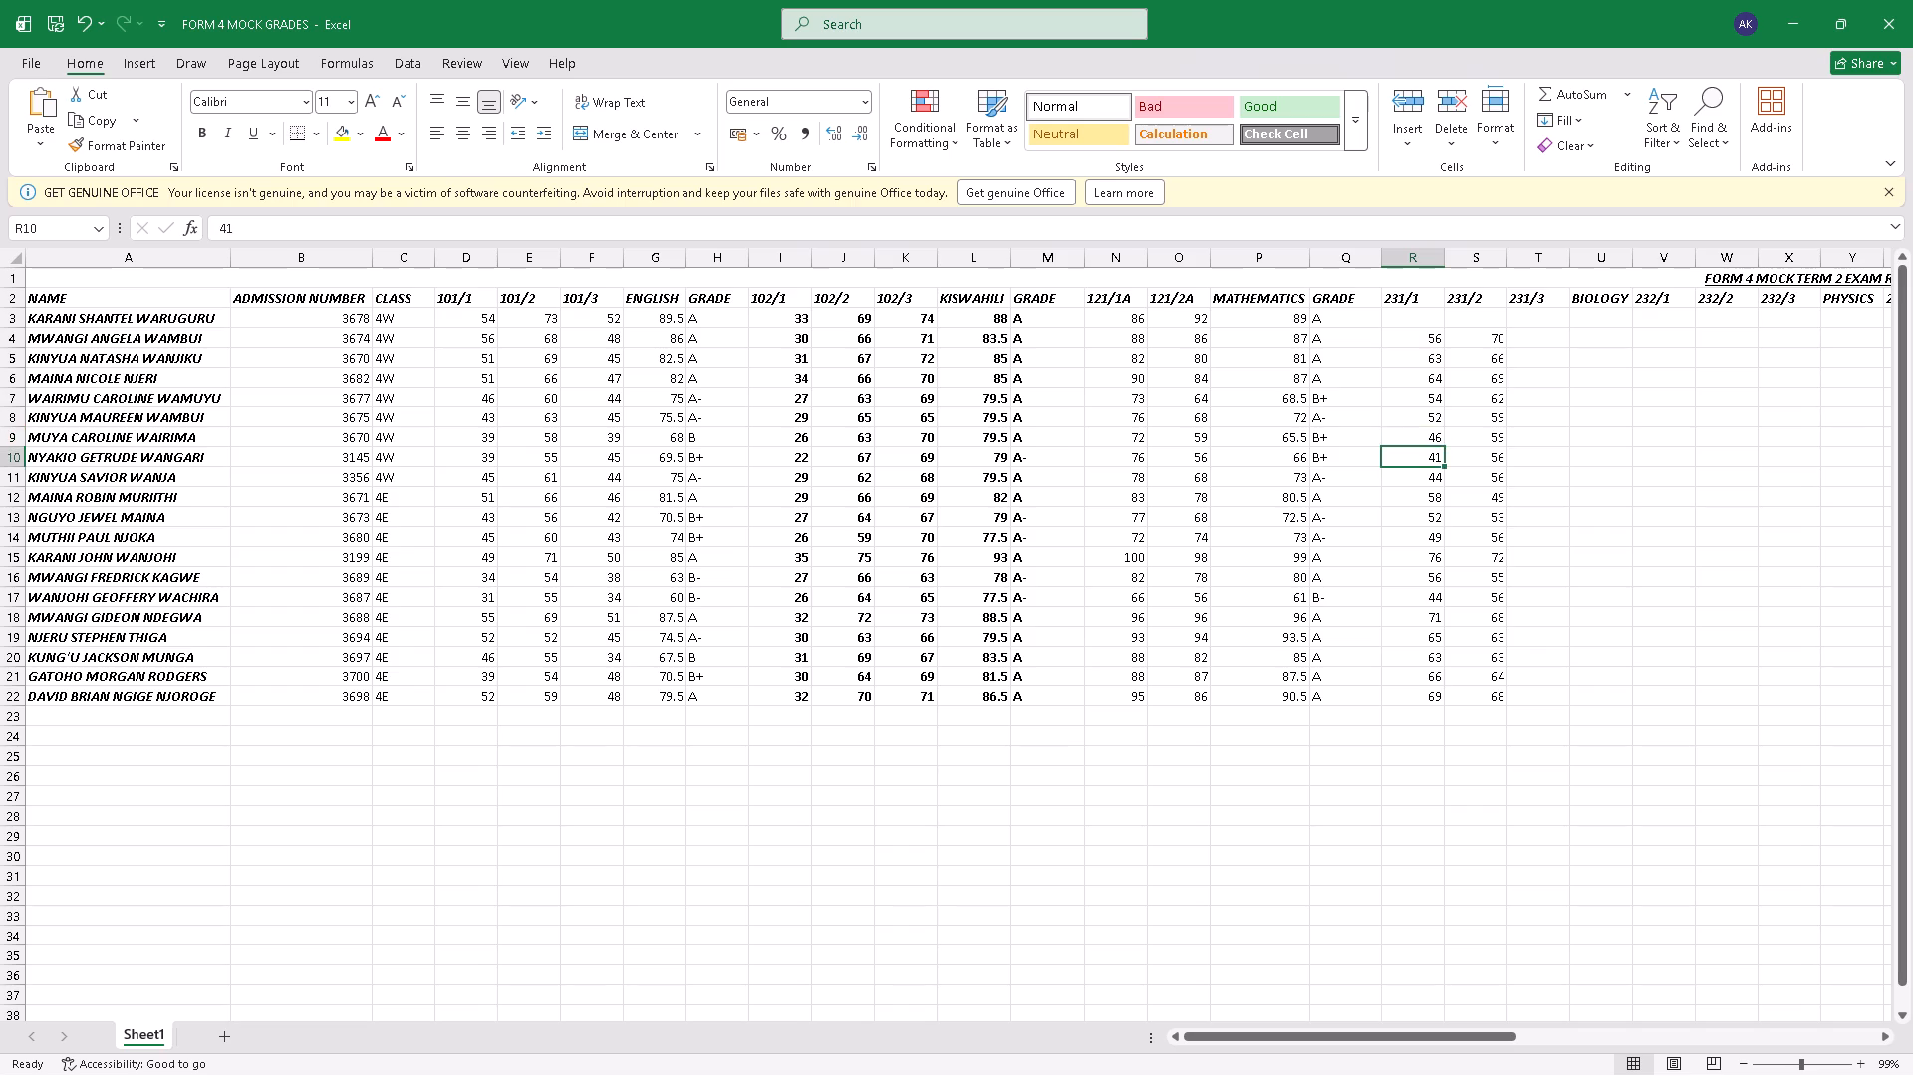
pyautogui.press('Down')
pyautogui.press('Down')
pyautogui.press('Down')
pyautogui.press('Down')
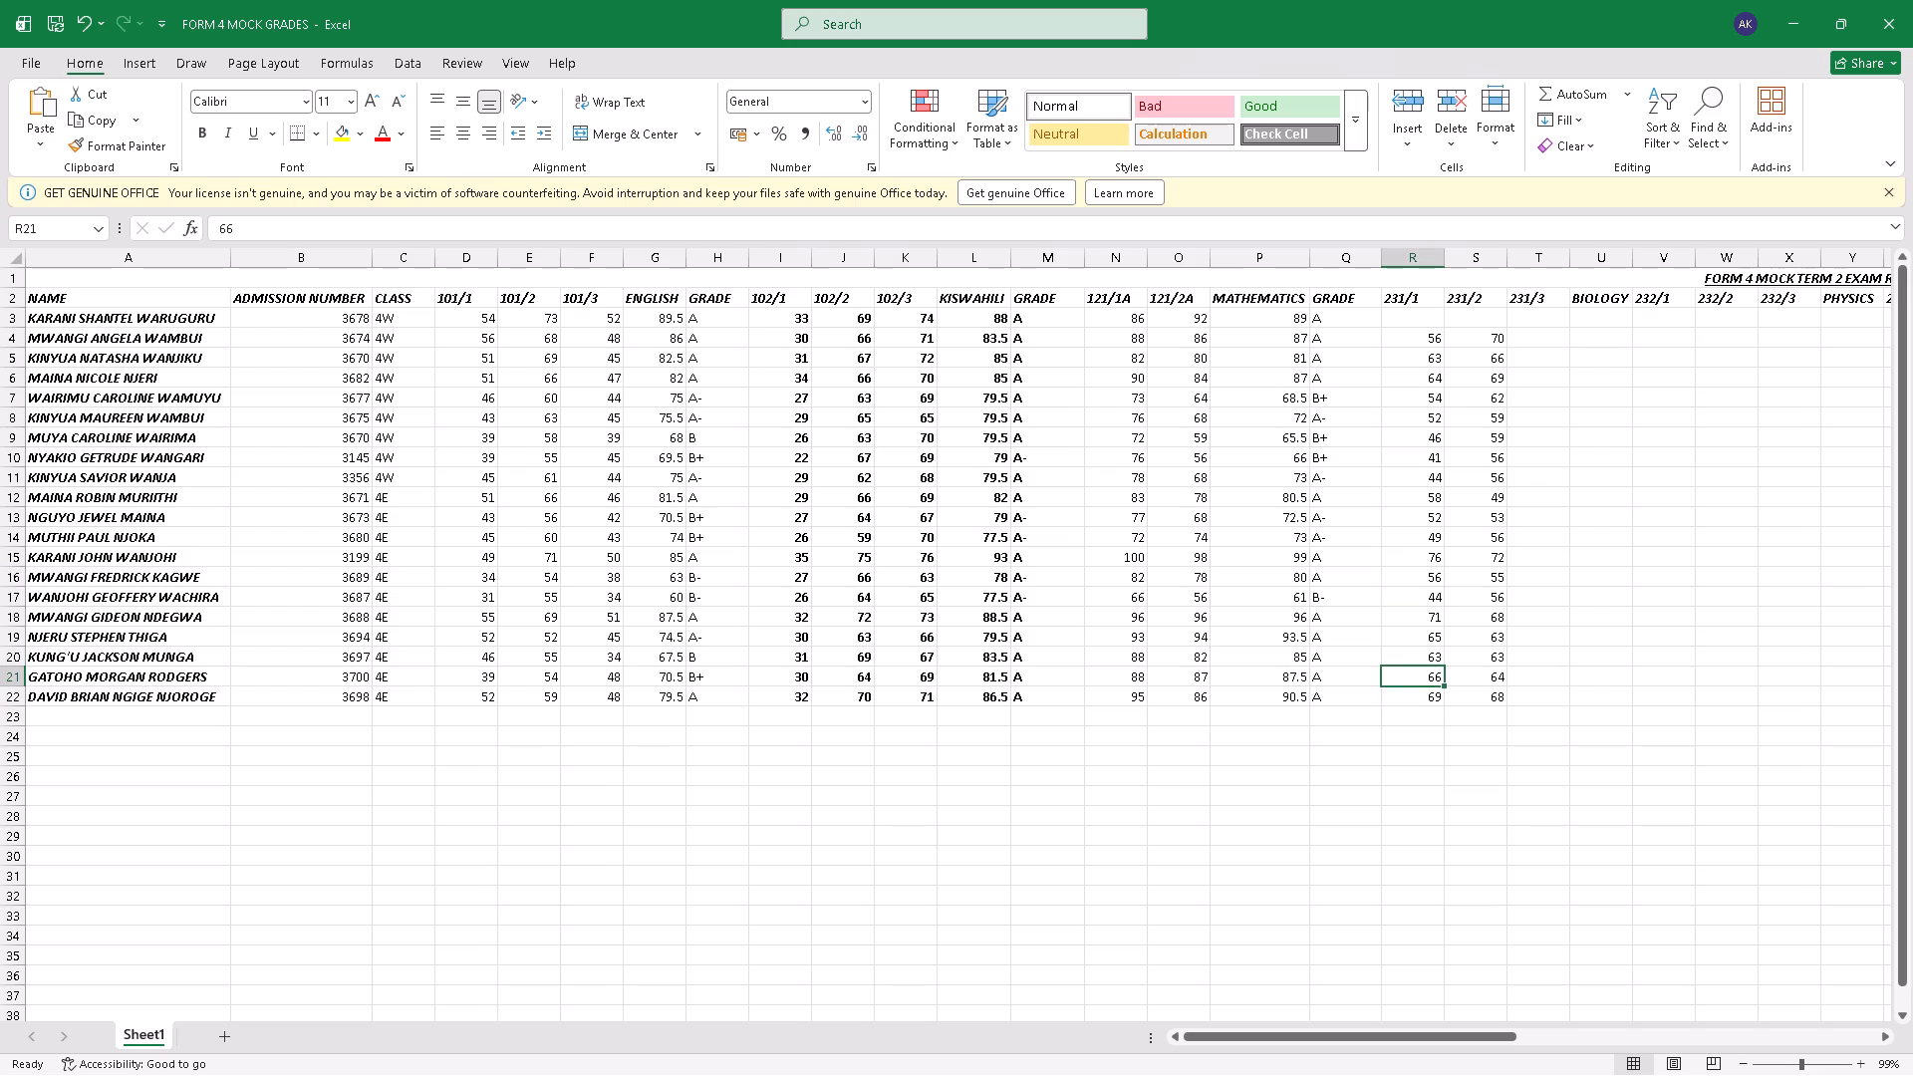
pyautogui.press('Down')
pyautogui.press('Up')
pyautogui.press('BackSpace')
pyautogui.press('Right')
pyautogui.press('Up')
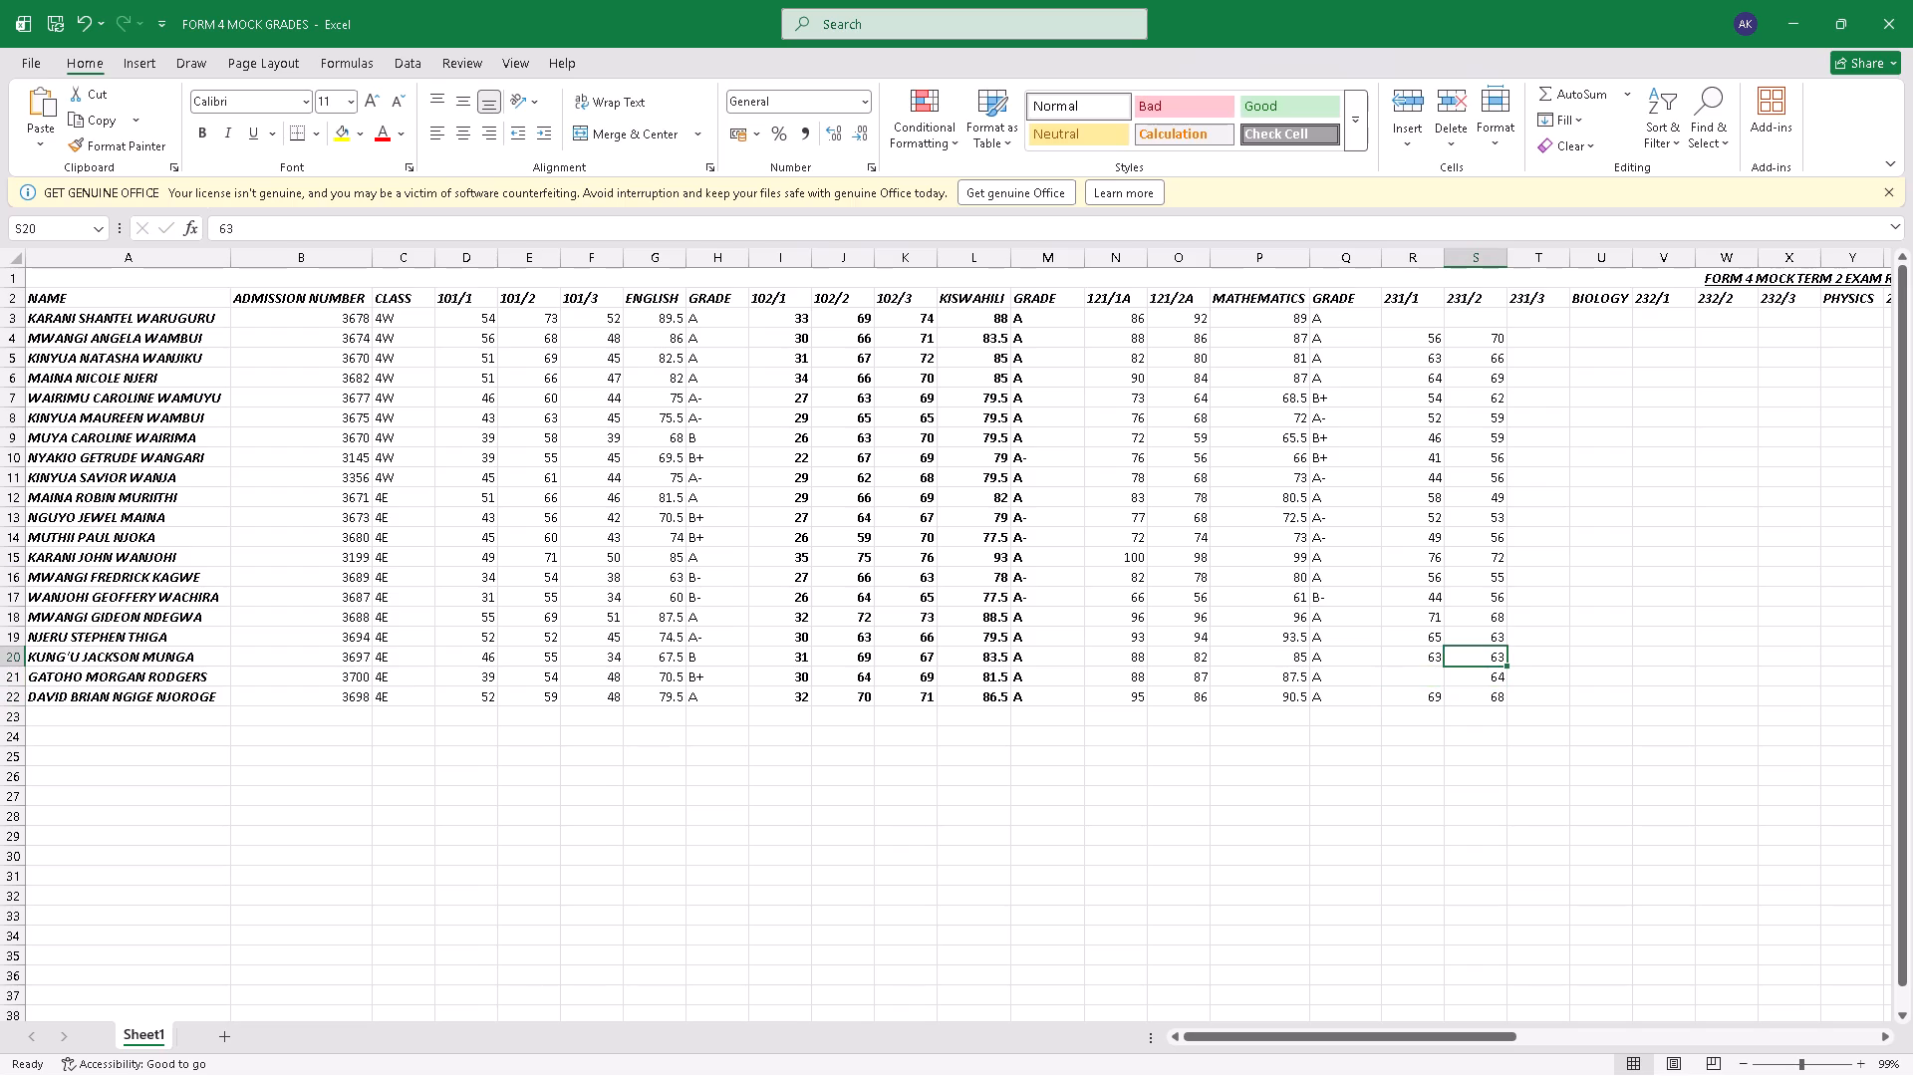
pyautogui.press('Down')
pyautogui.press('BackSpace')
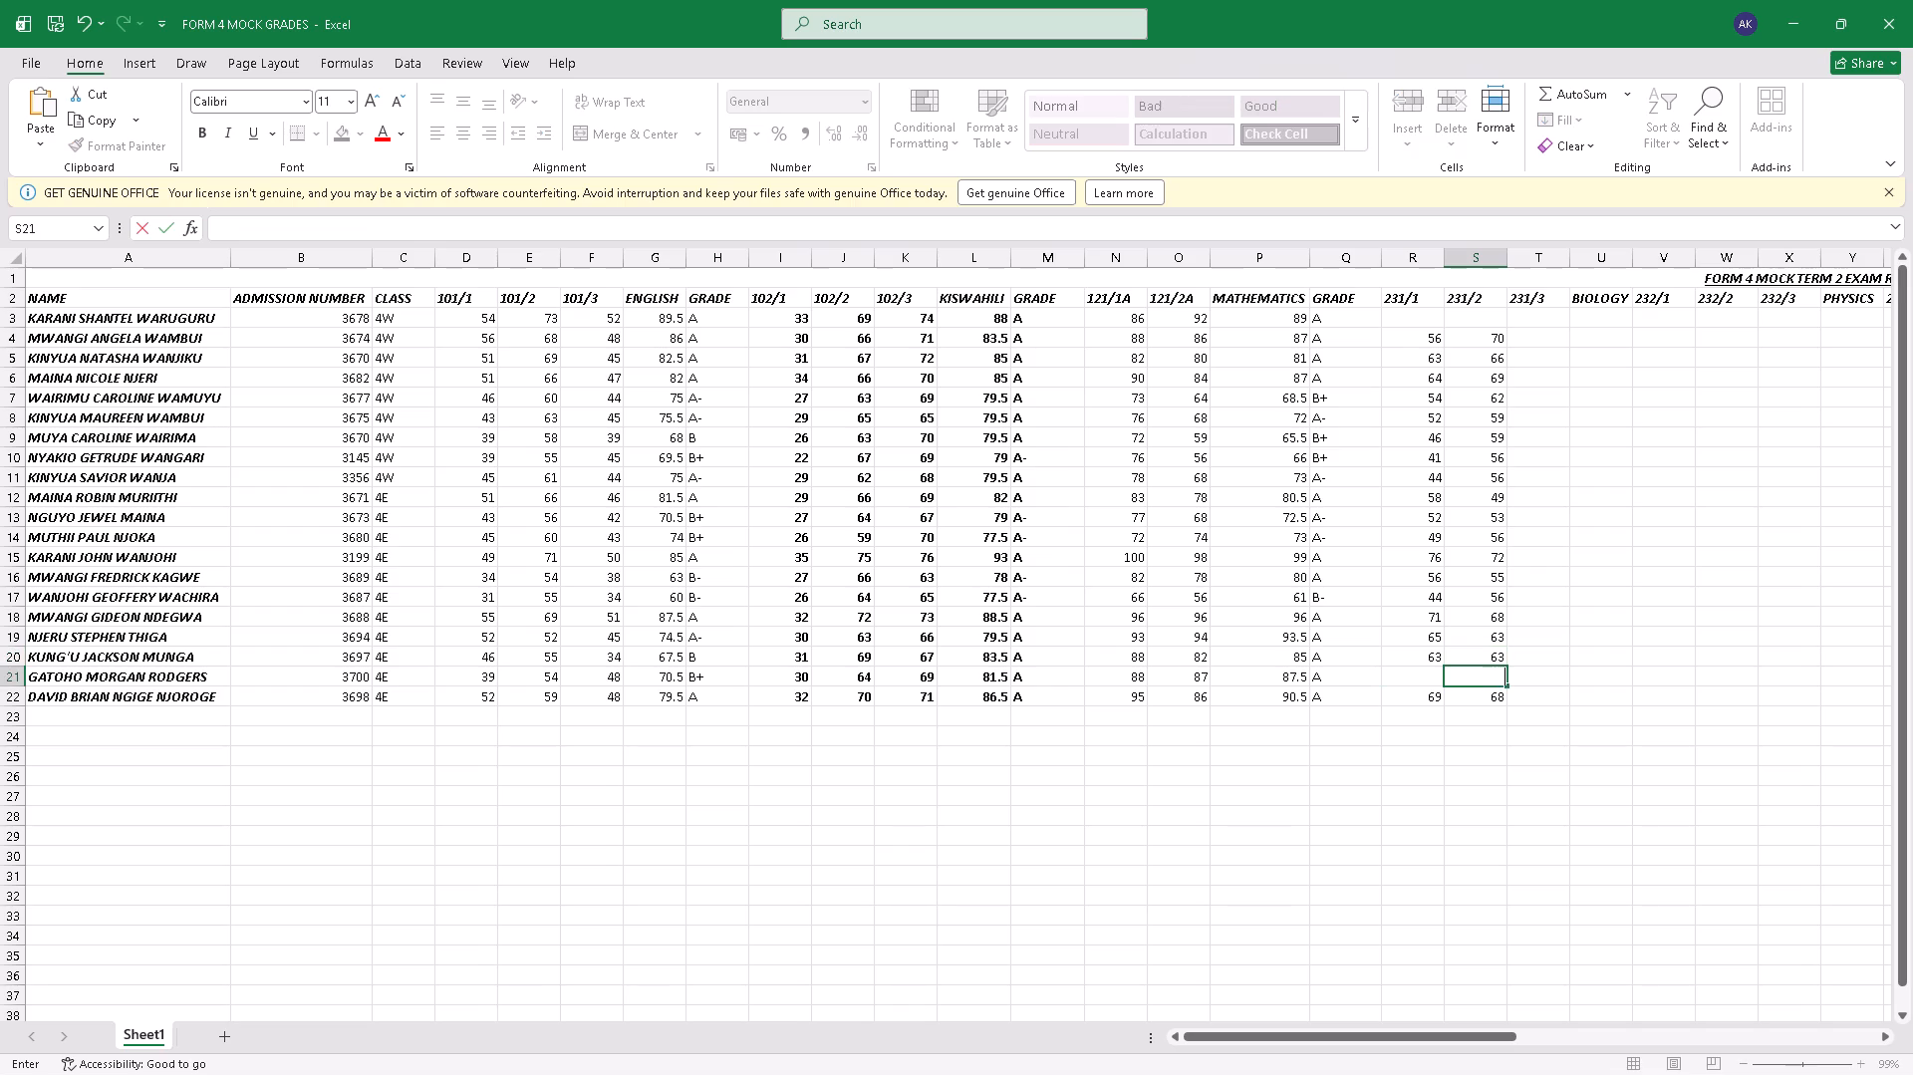
# Clear the 231/2 and 231/1 marks in cells S19 and R19.
pyautogui.press('Up')
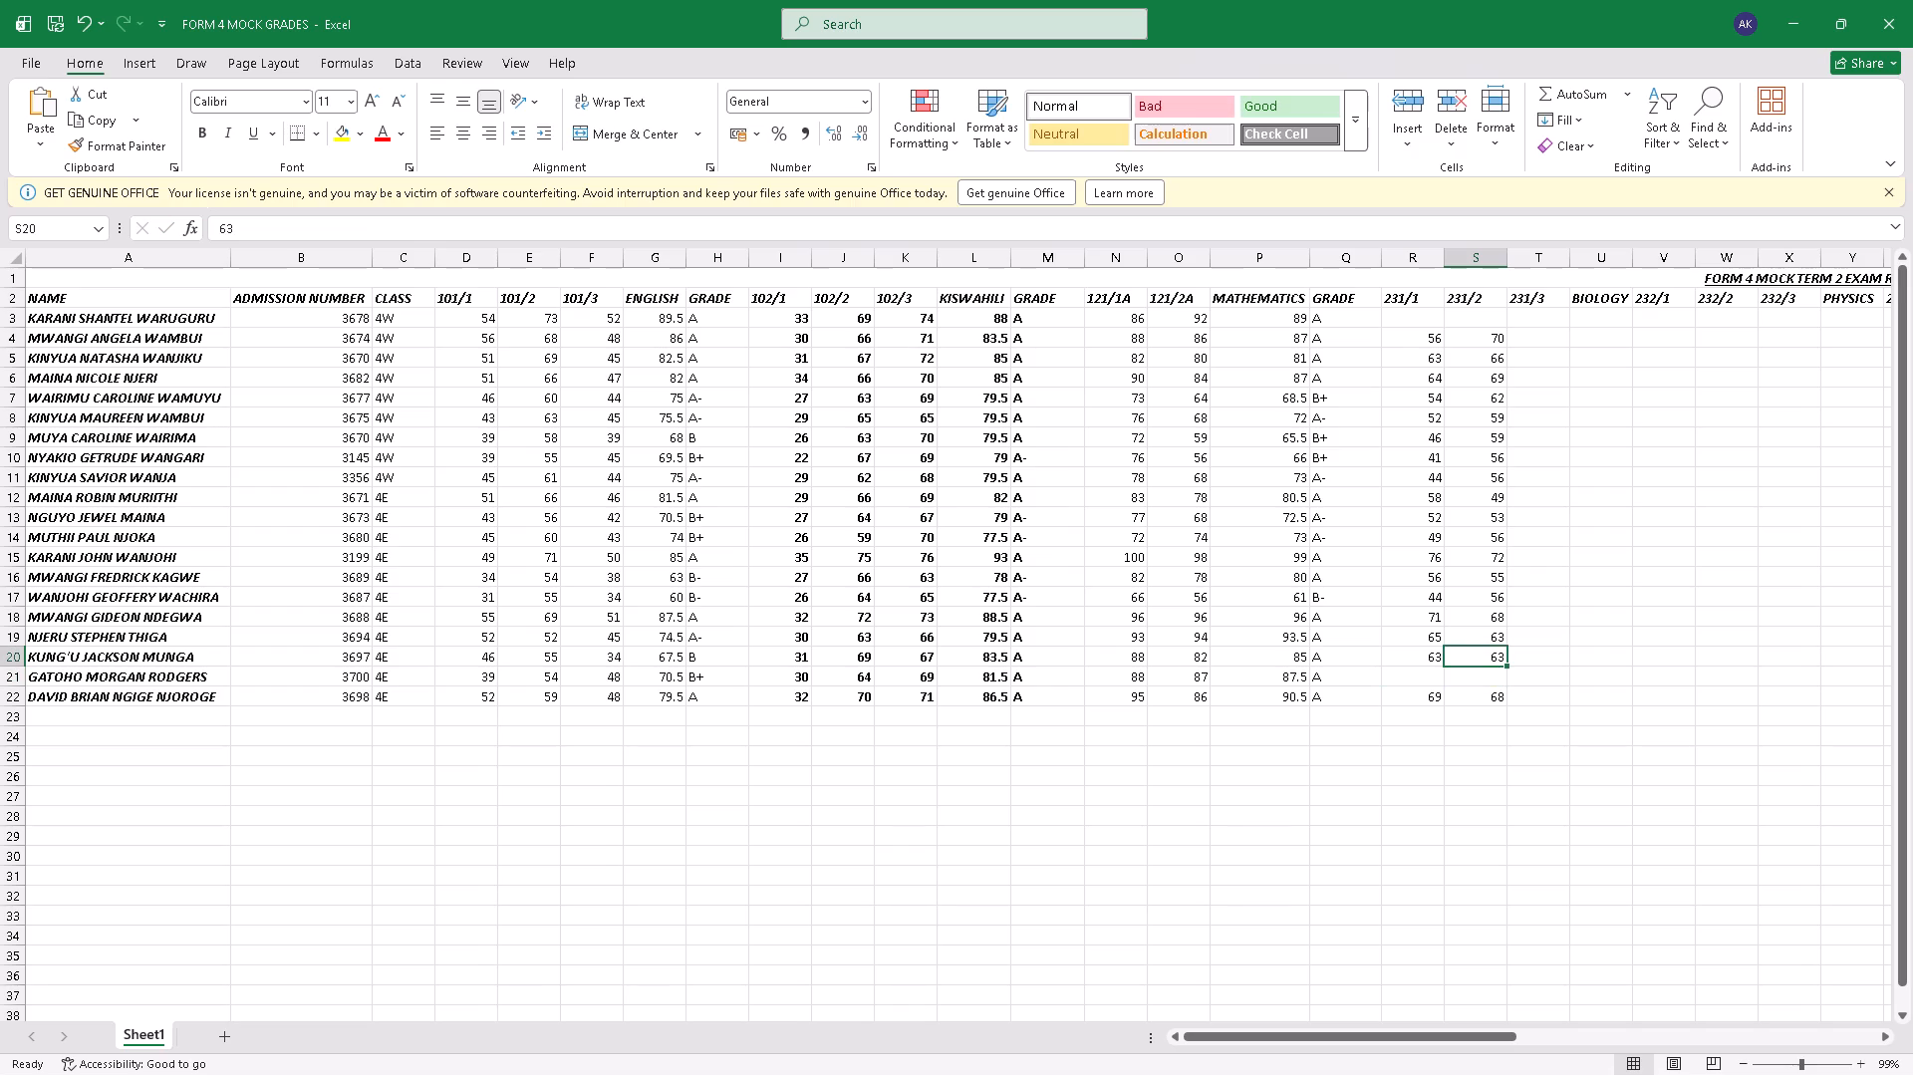
pyautogui.press('Up')
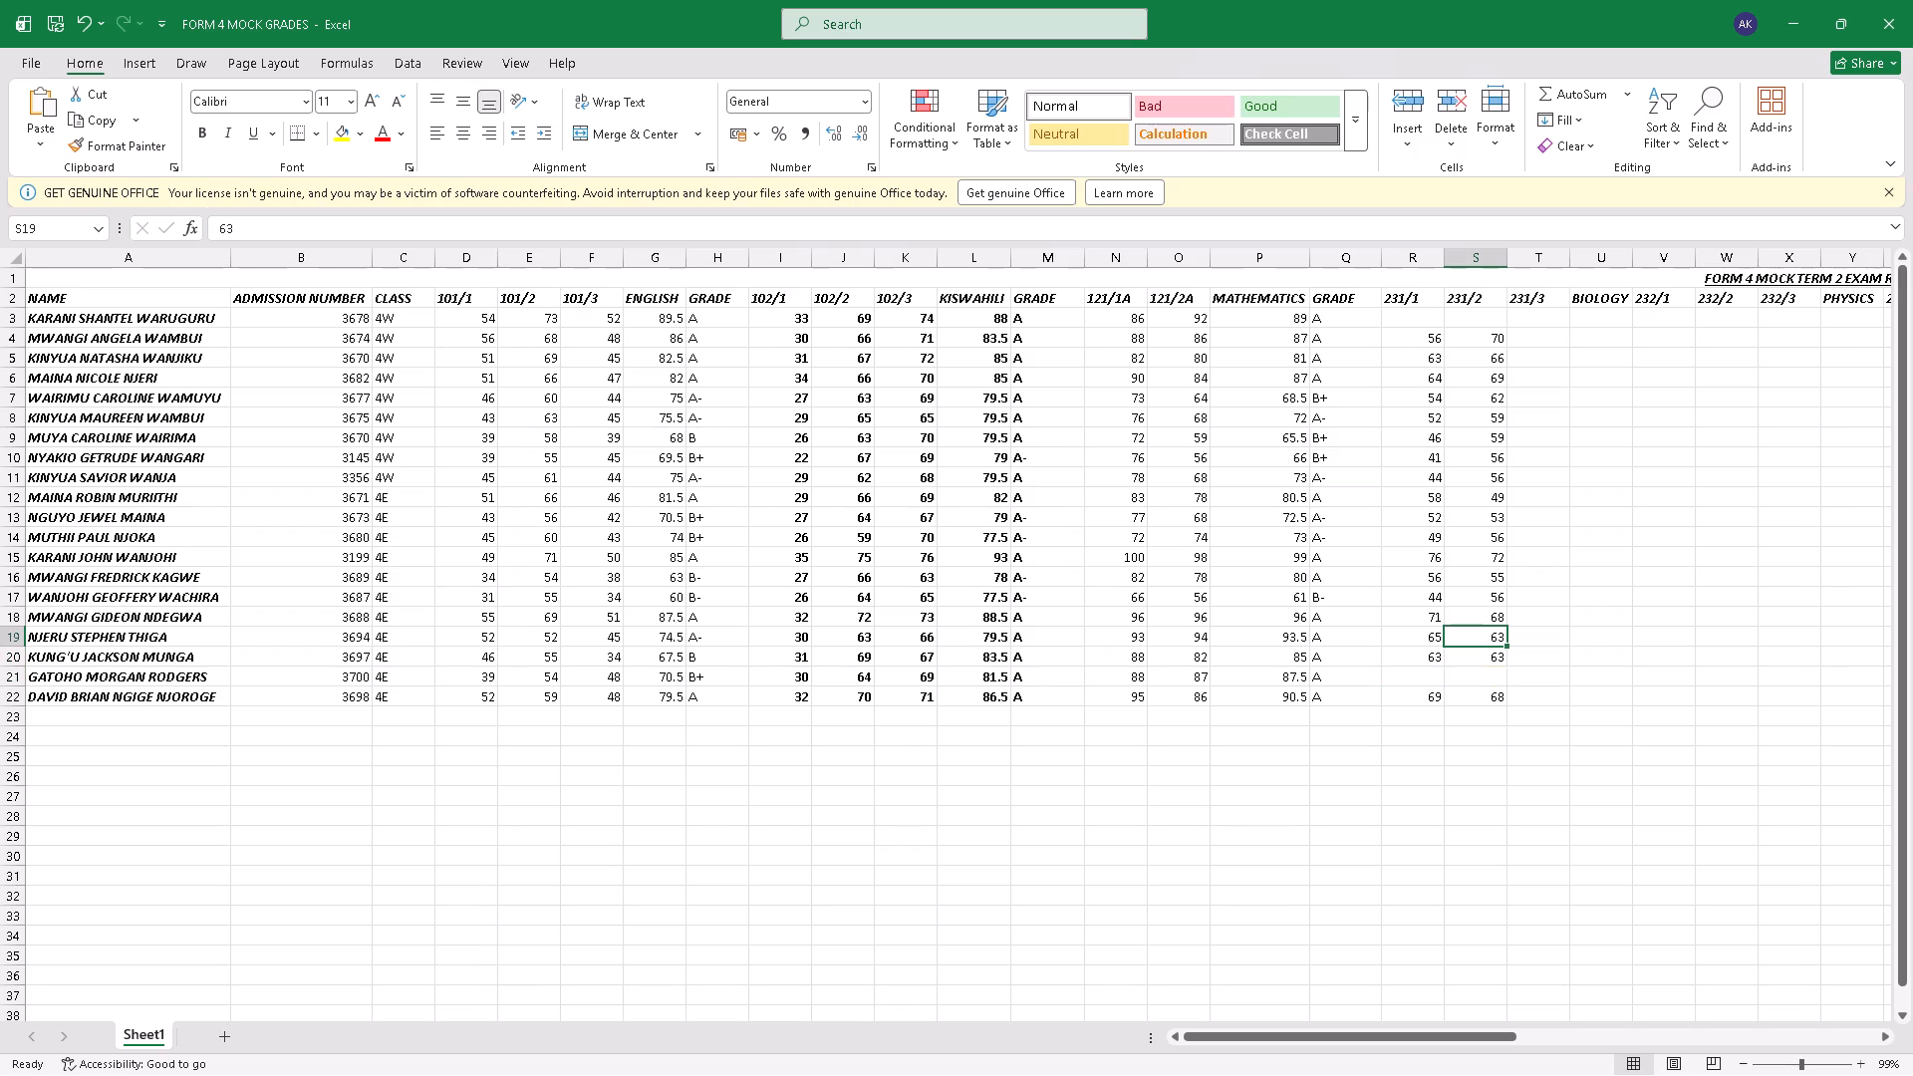
pyautogui.press('BackSpace')
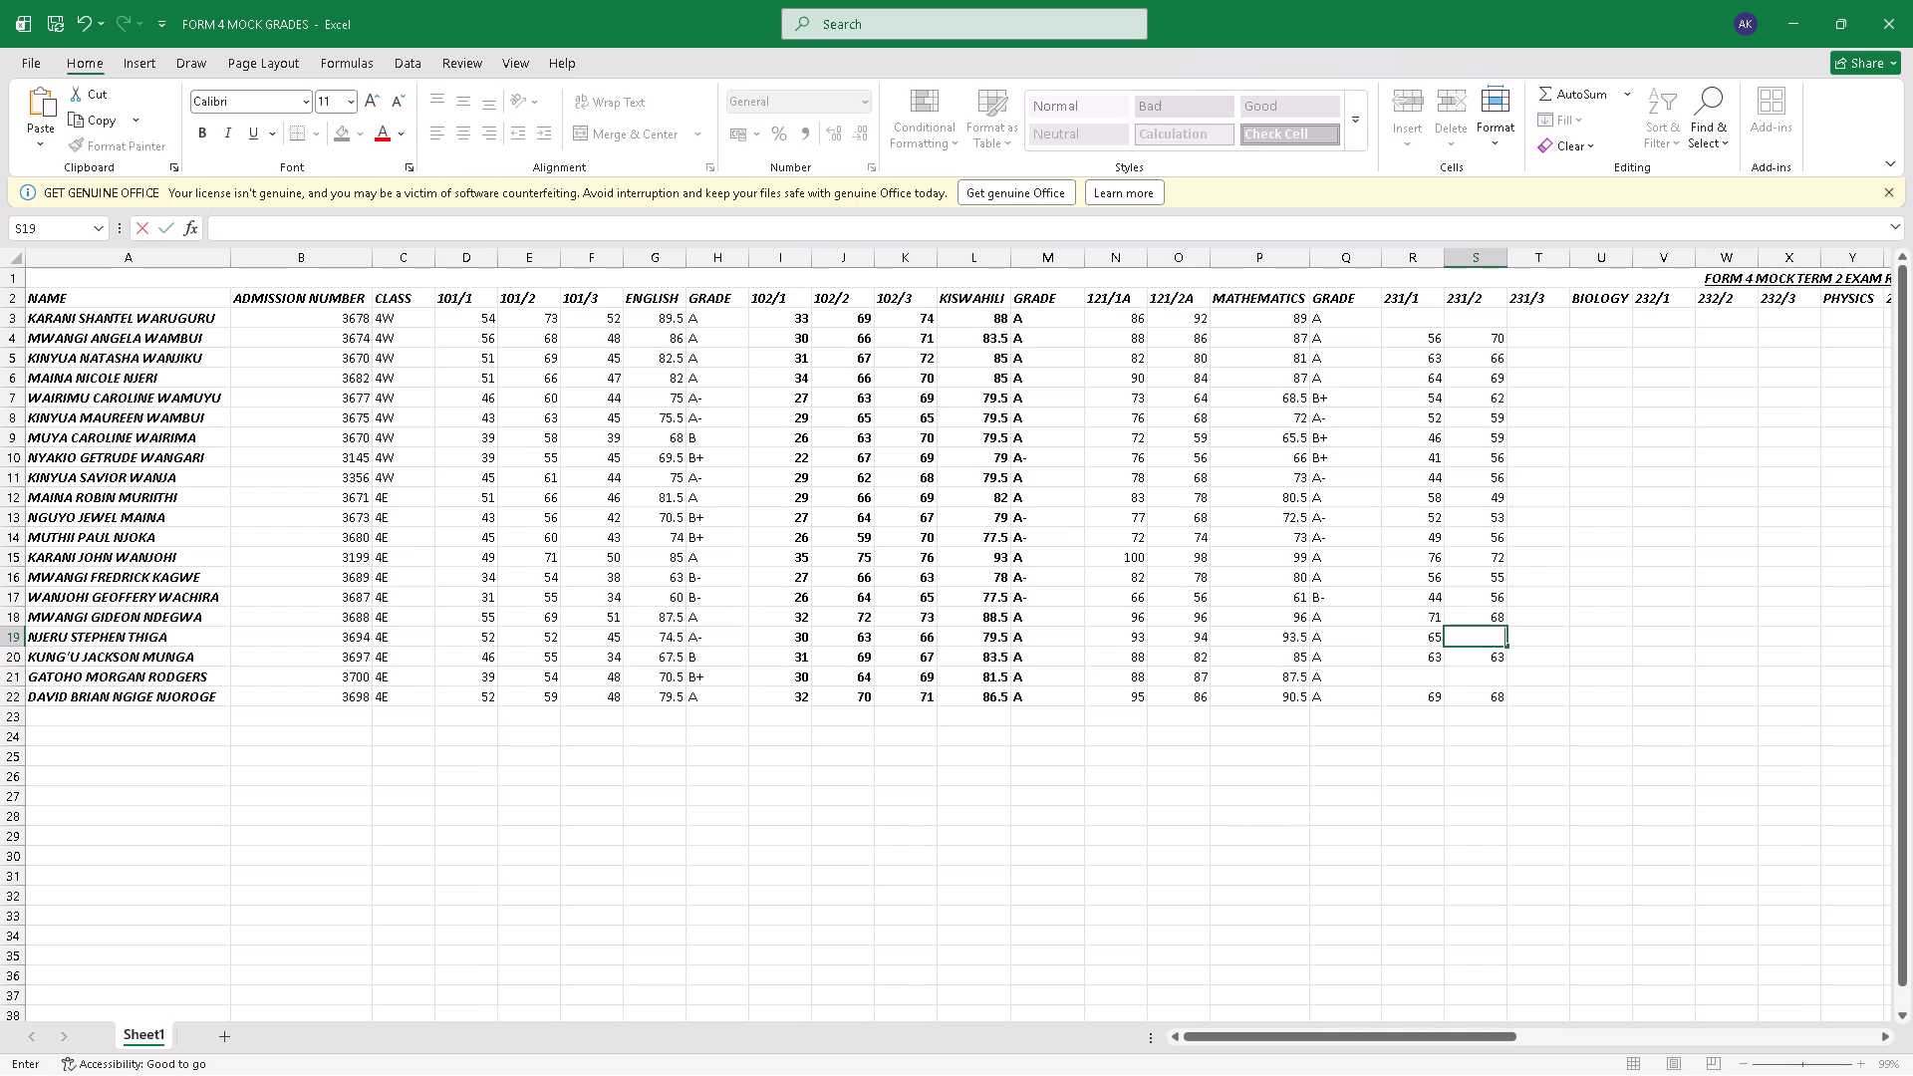
pyautogui.press('Left')
pyautogui.press('Up')
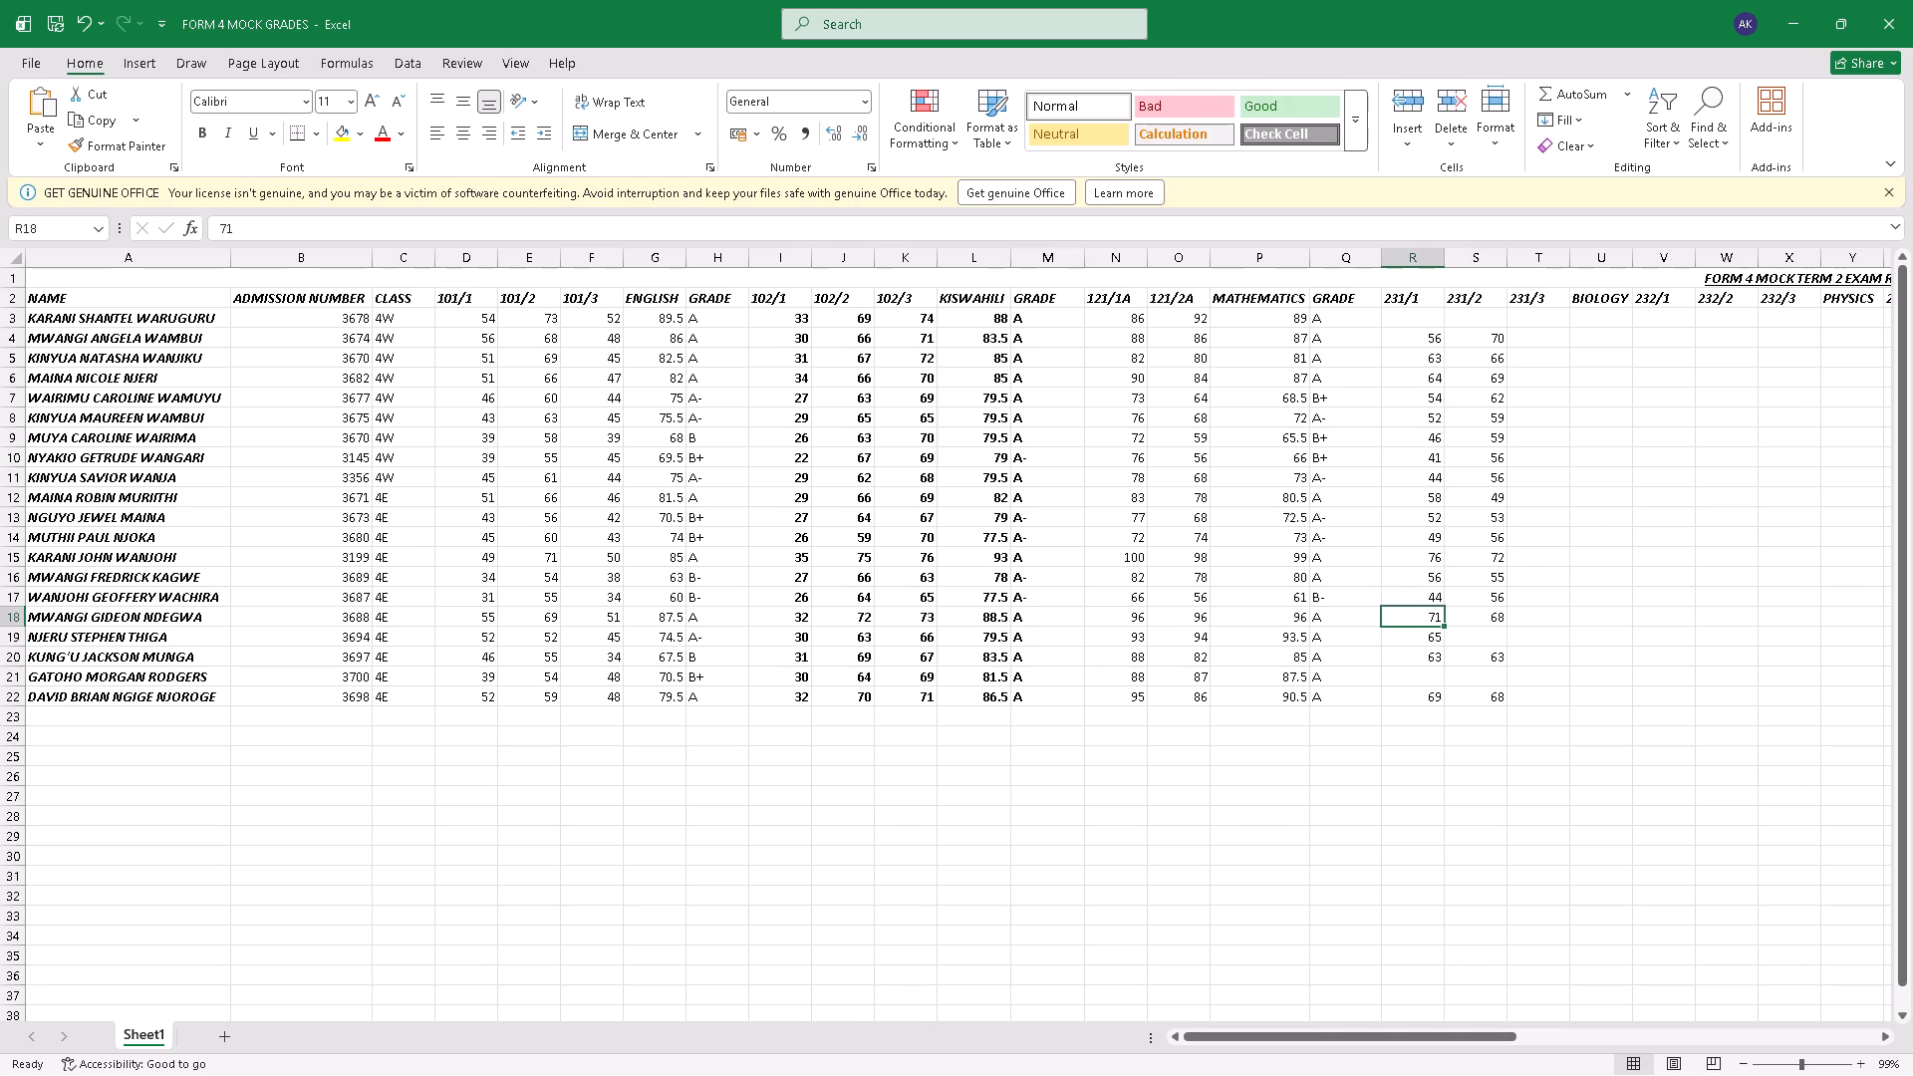
pyautogui.press('Down')
pyautogui.press('BackSpace')
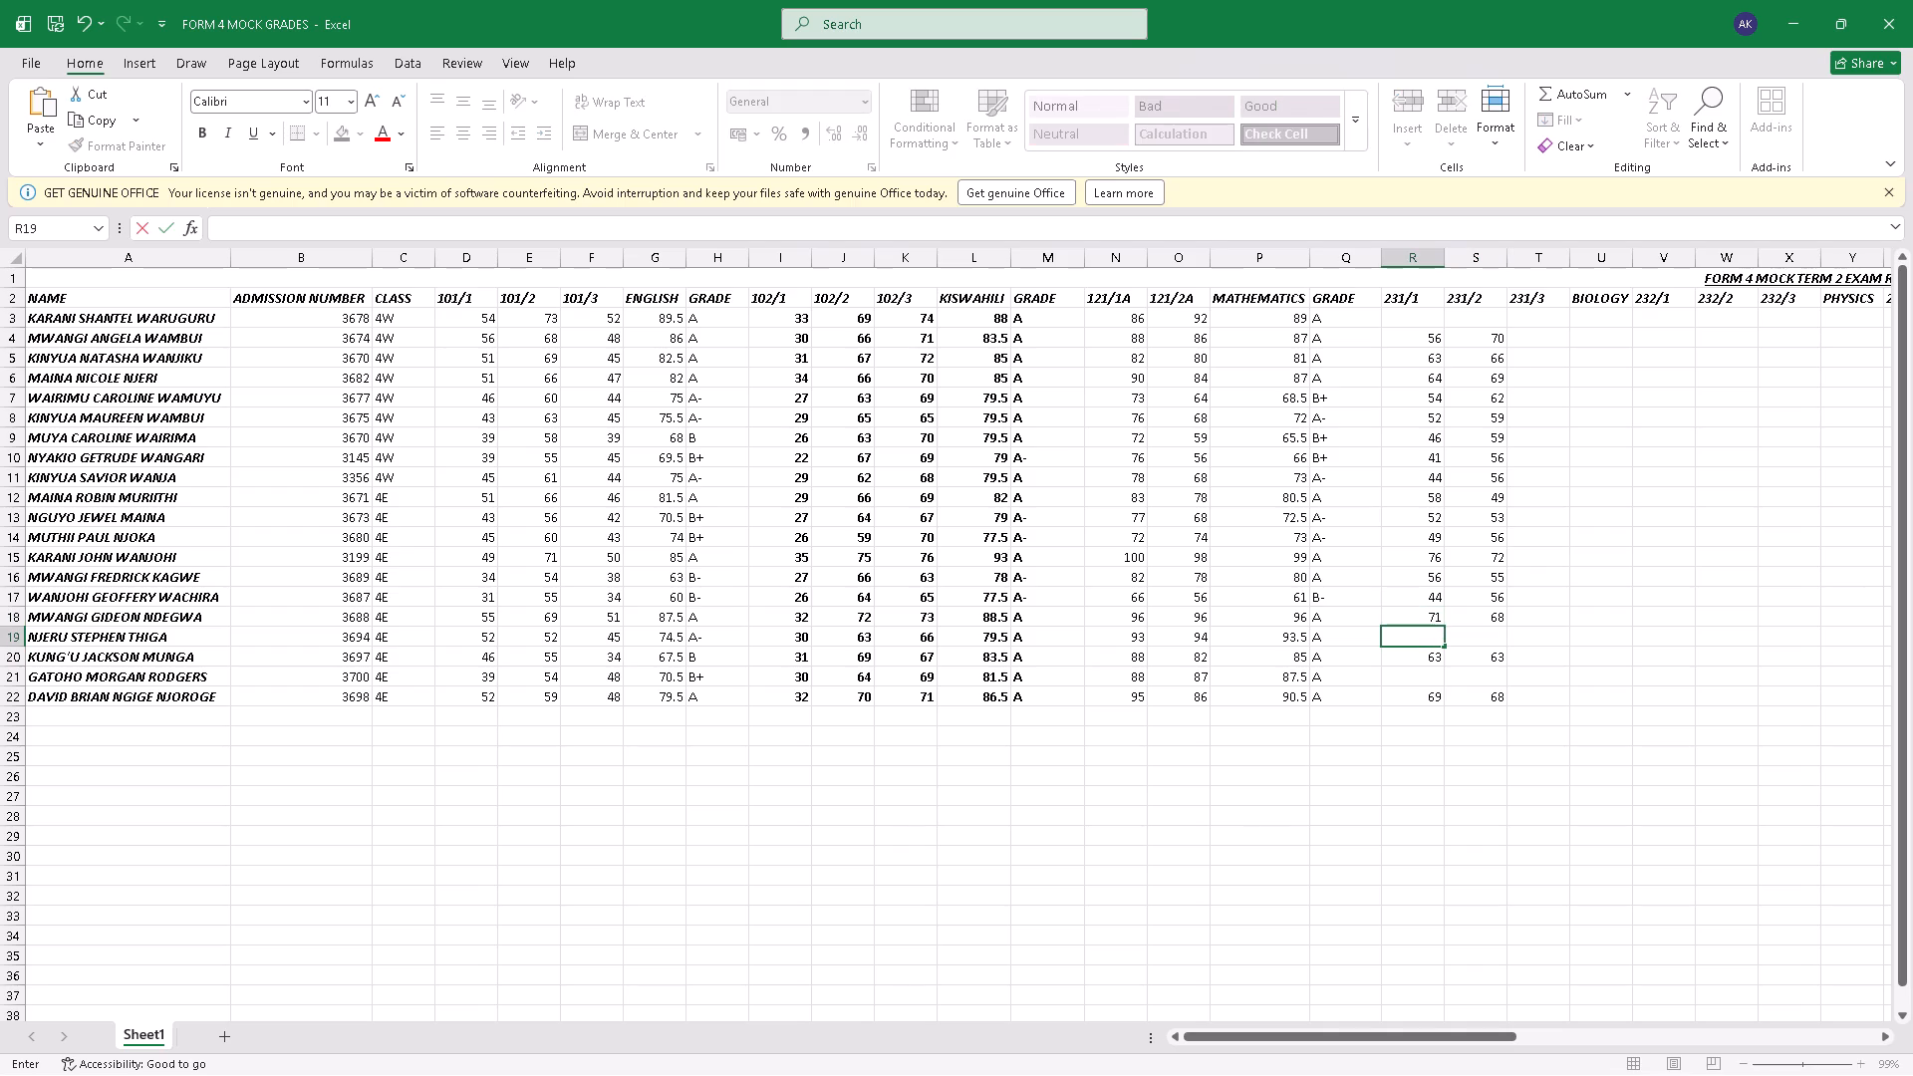
# Clear the 231/1 and 231/2 marks in cells R15 and S15.
pyautogui.press('Up')
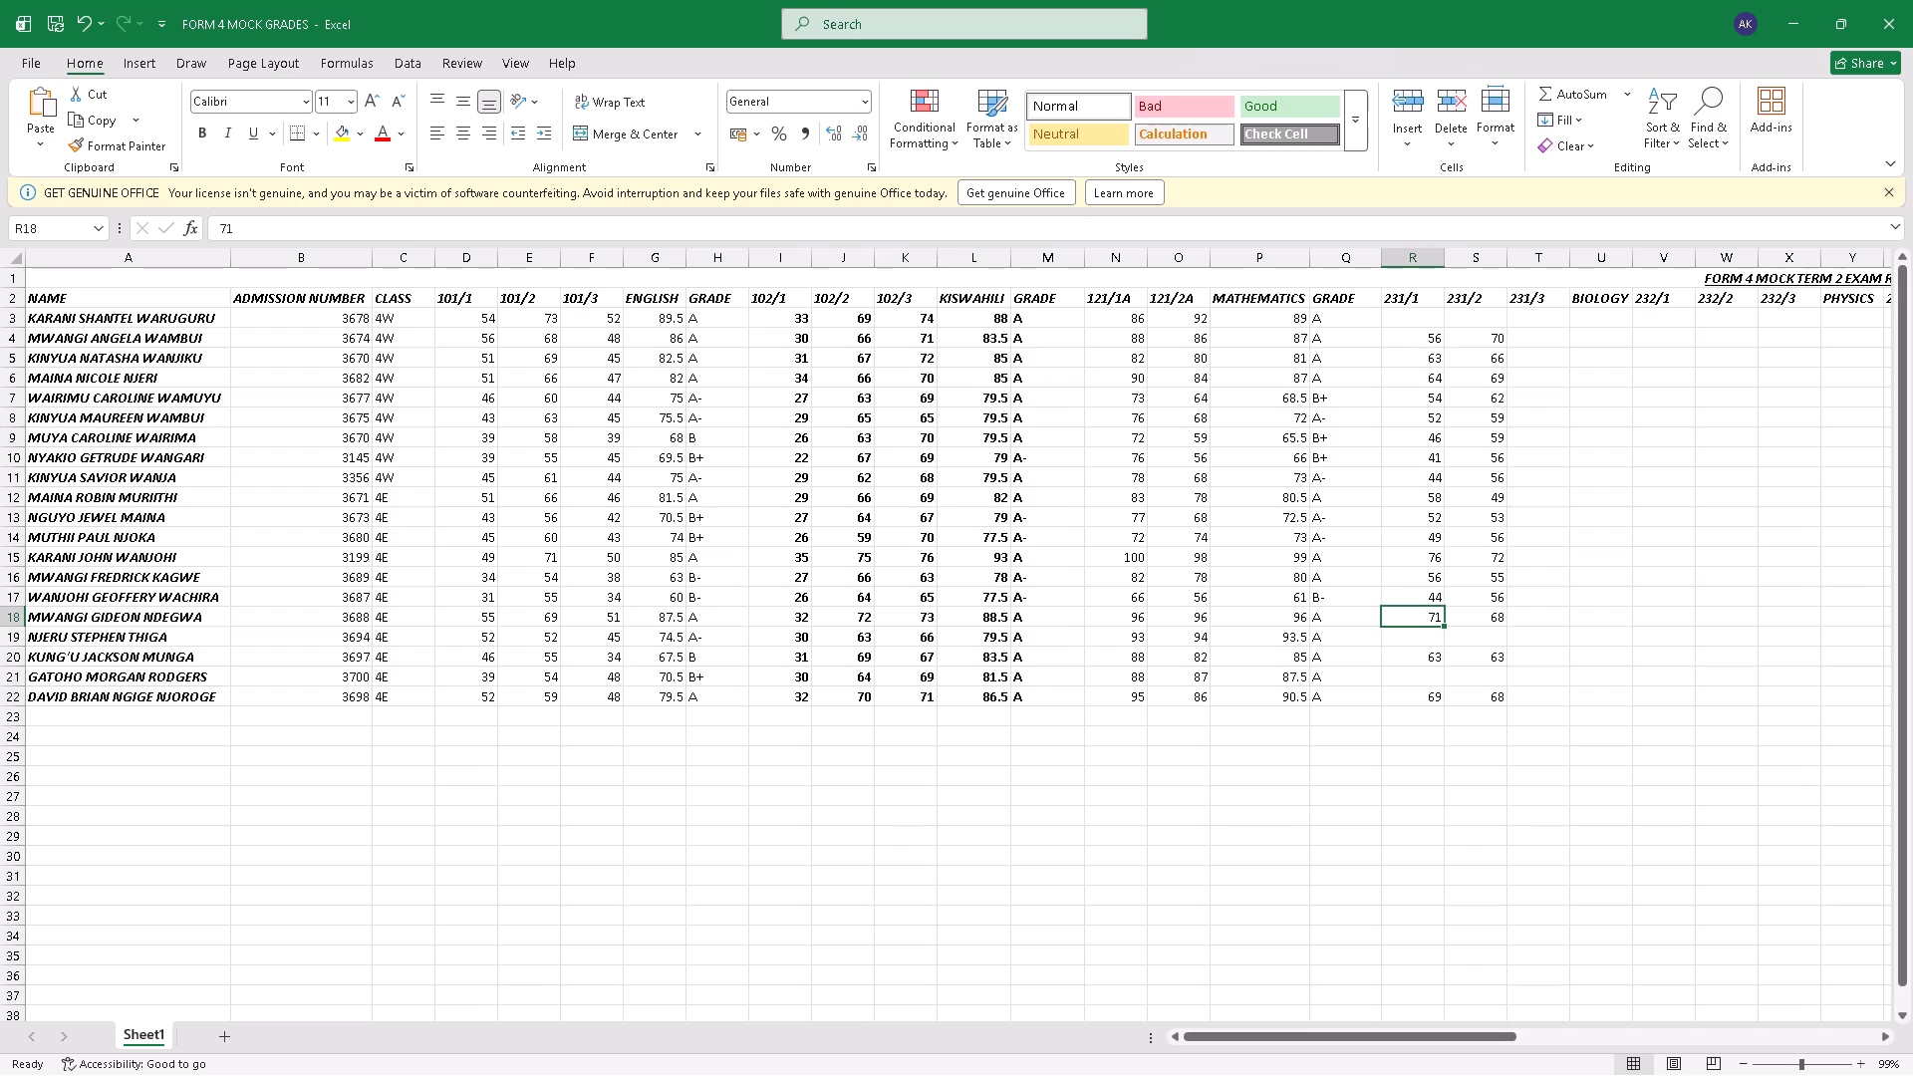
pyautogui.press('Up')
pyautogui.press('Up')
pyautogui.press('Up')
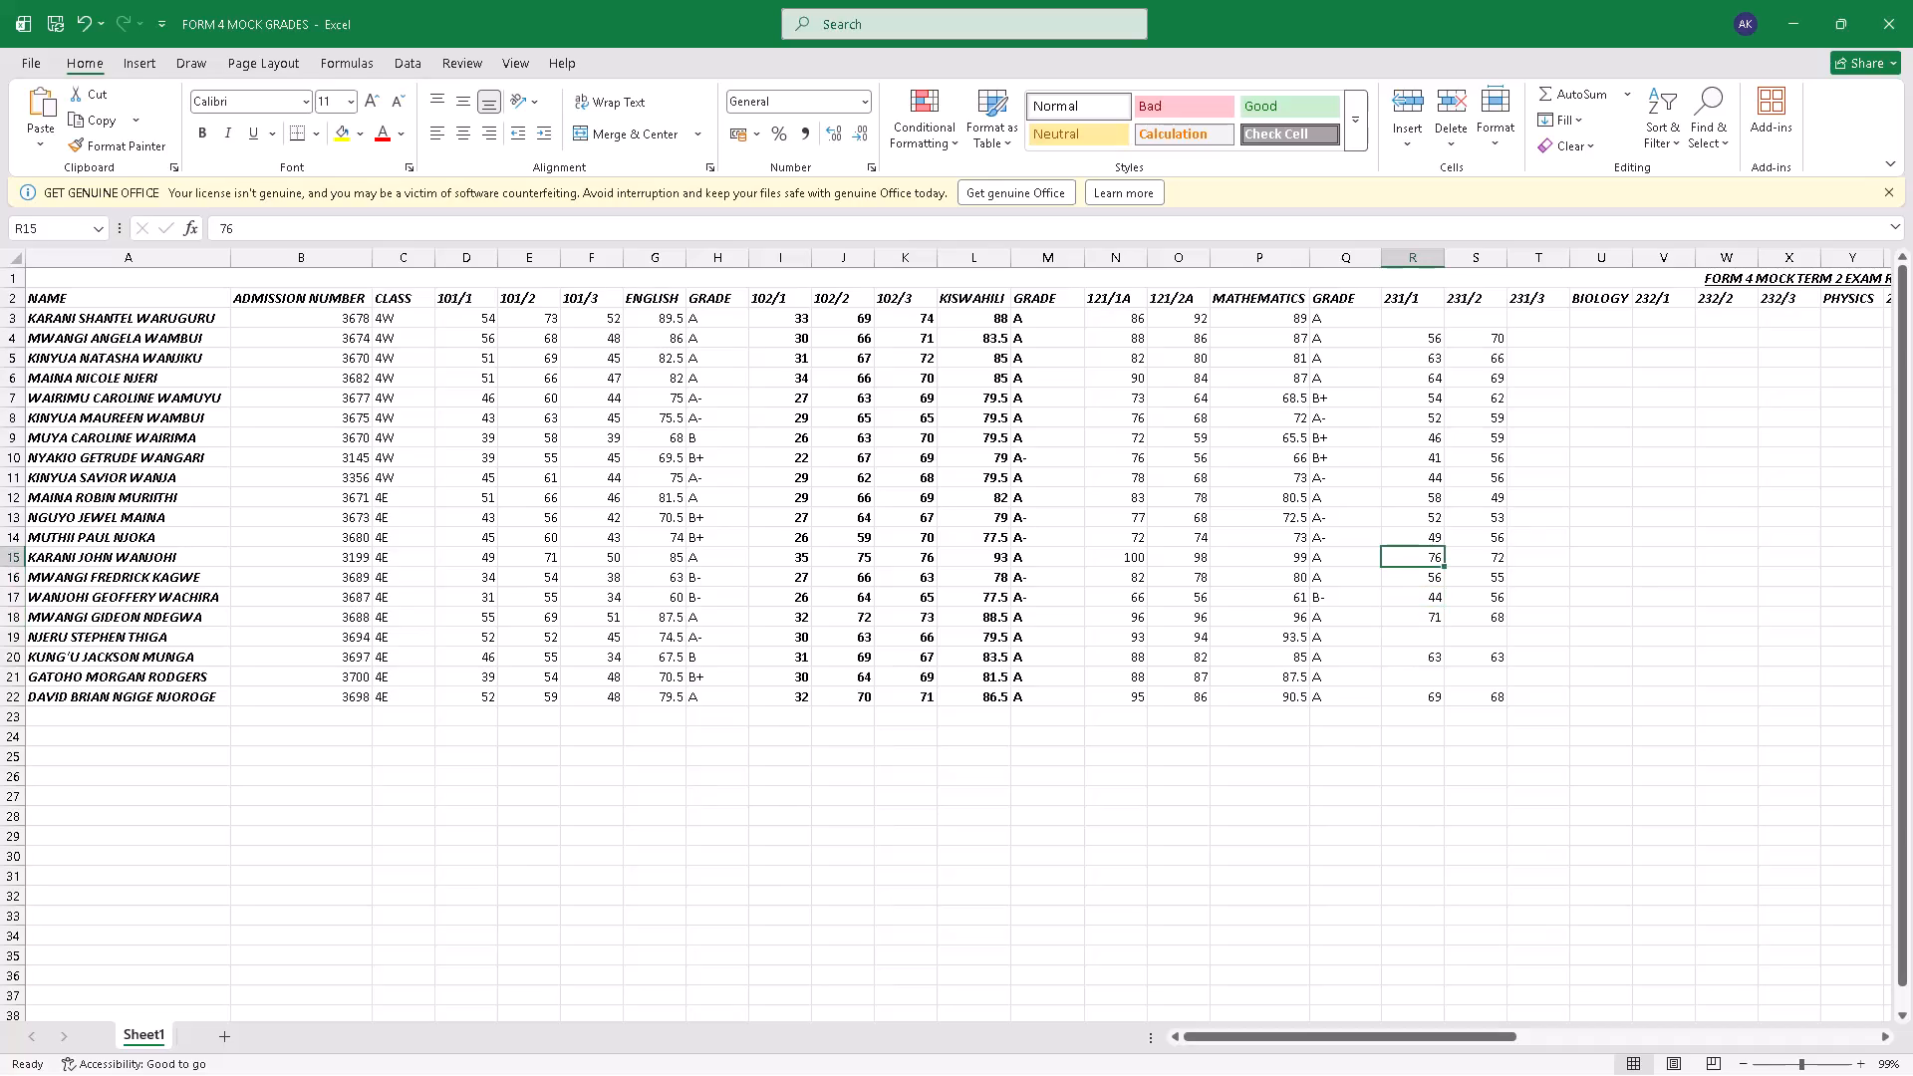
pyautogui.press('BackSpace')
pyautogui.press('Right')
pyautogui.press('Up')
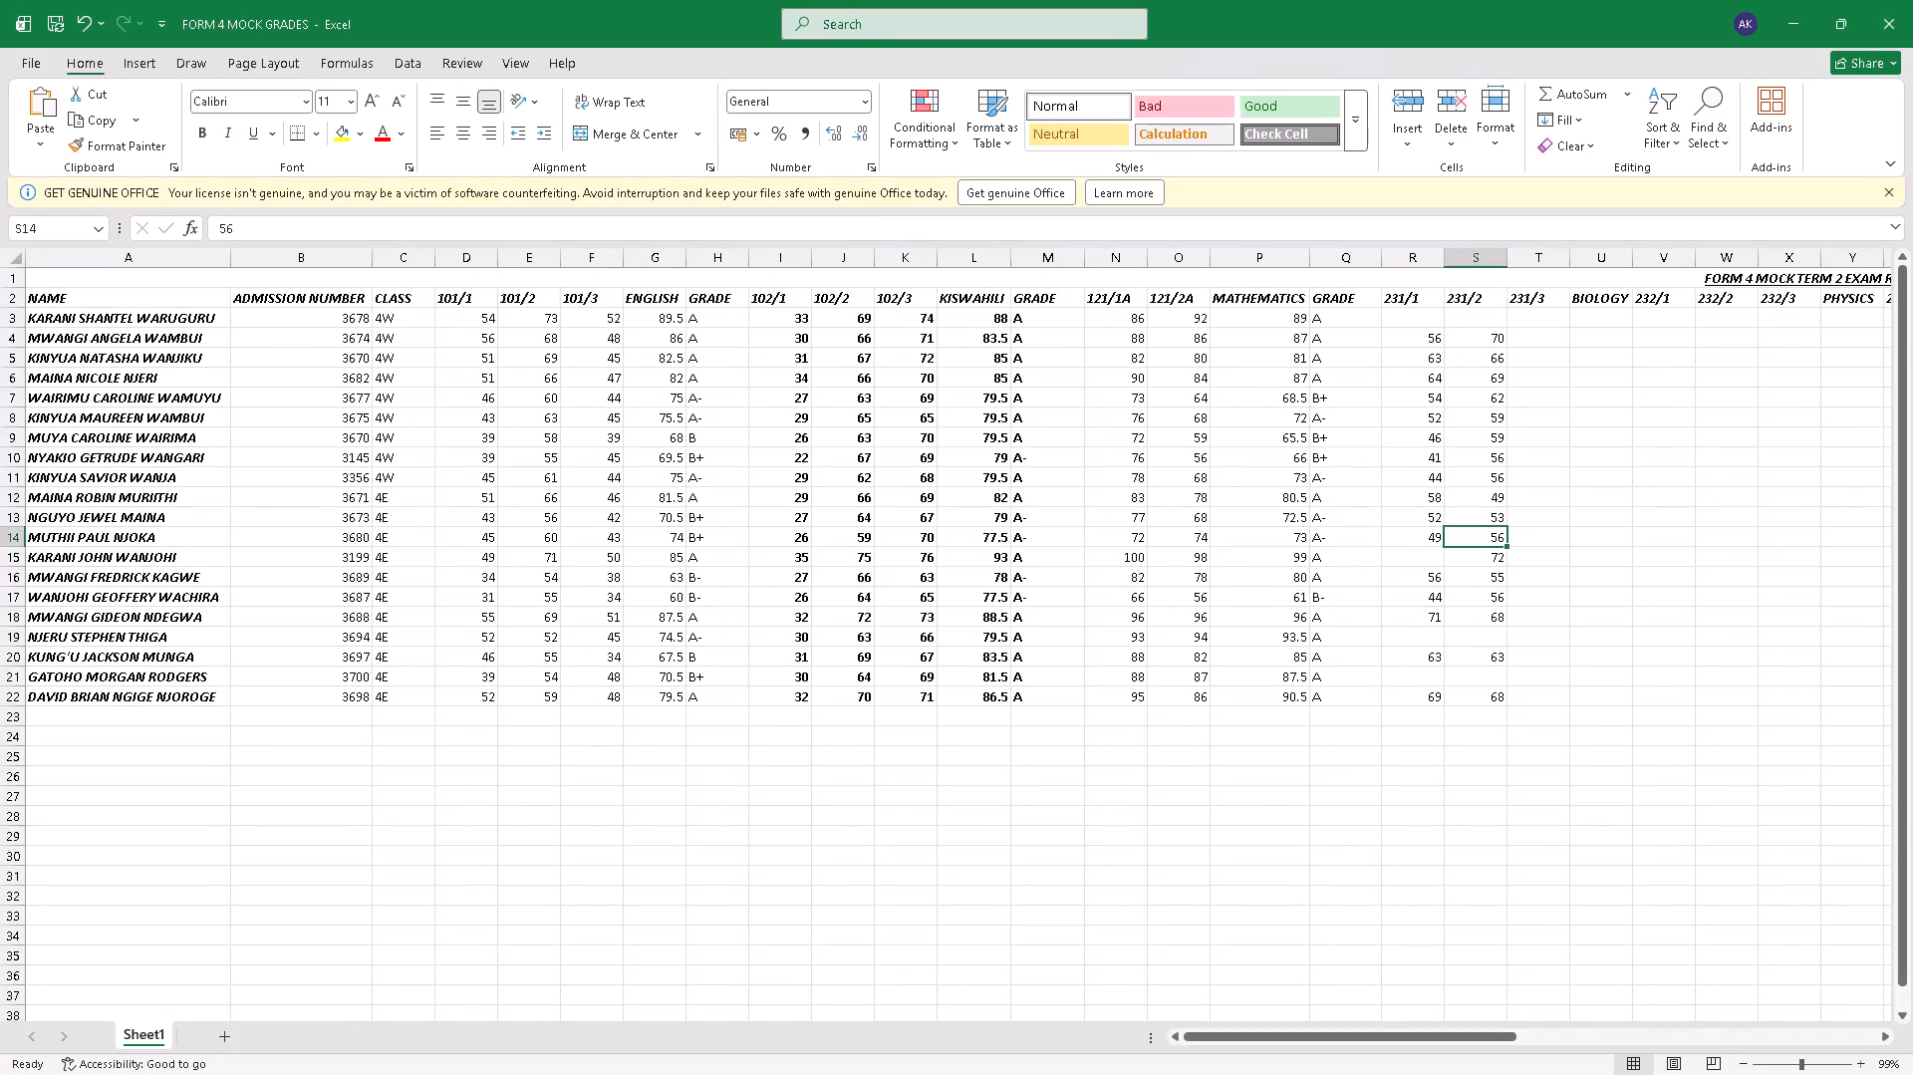
pyautogui.press('Down')
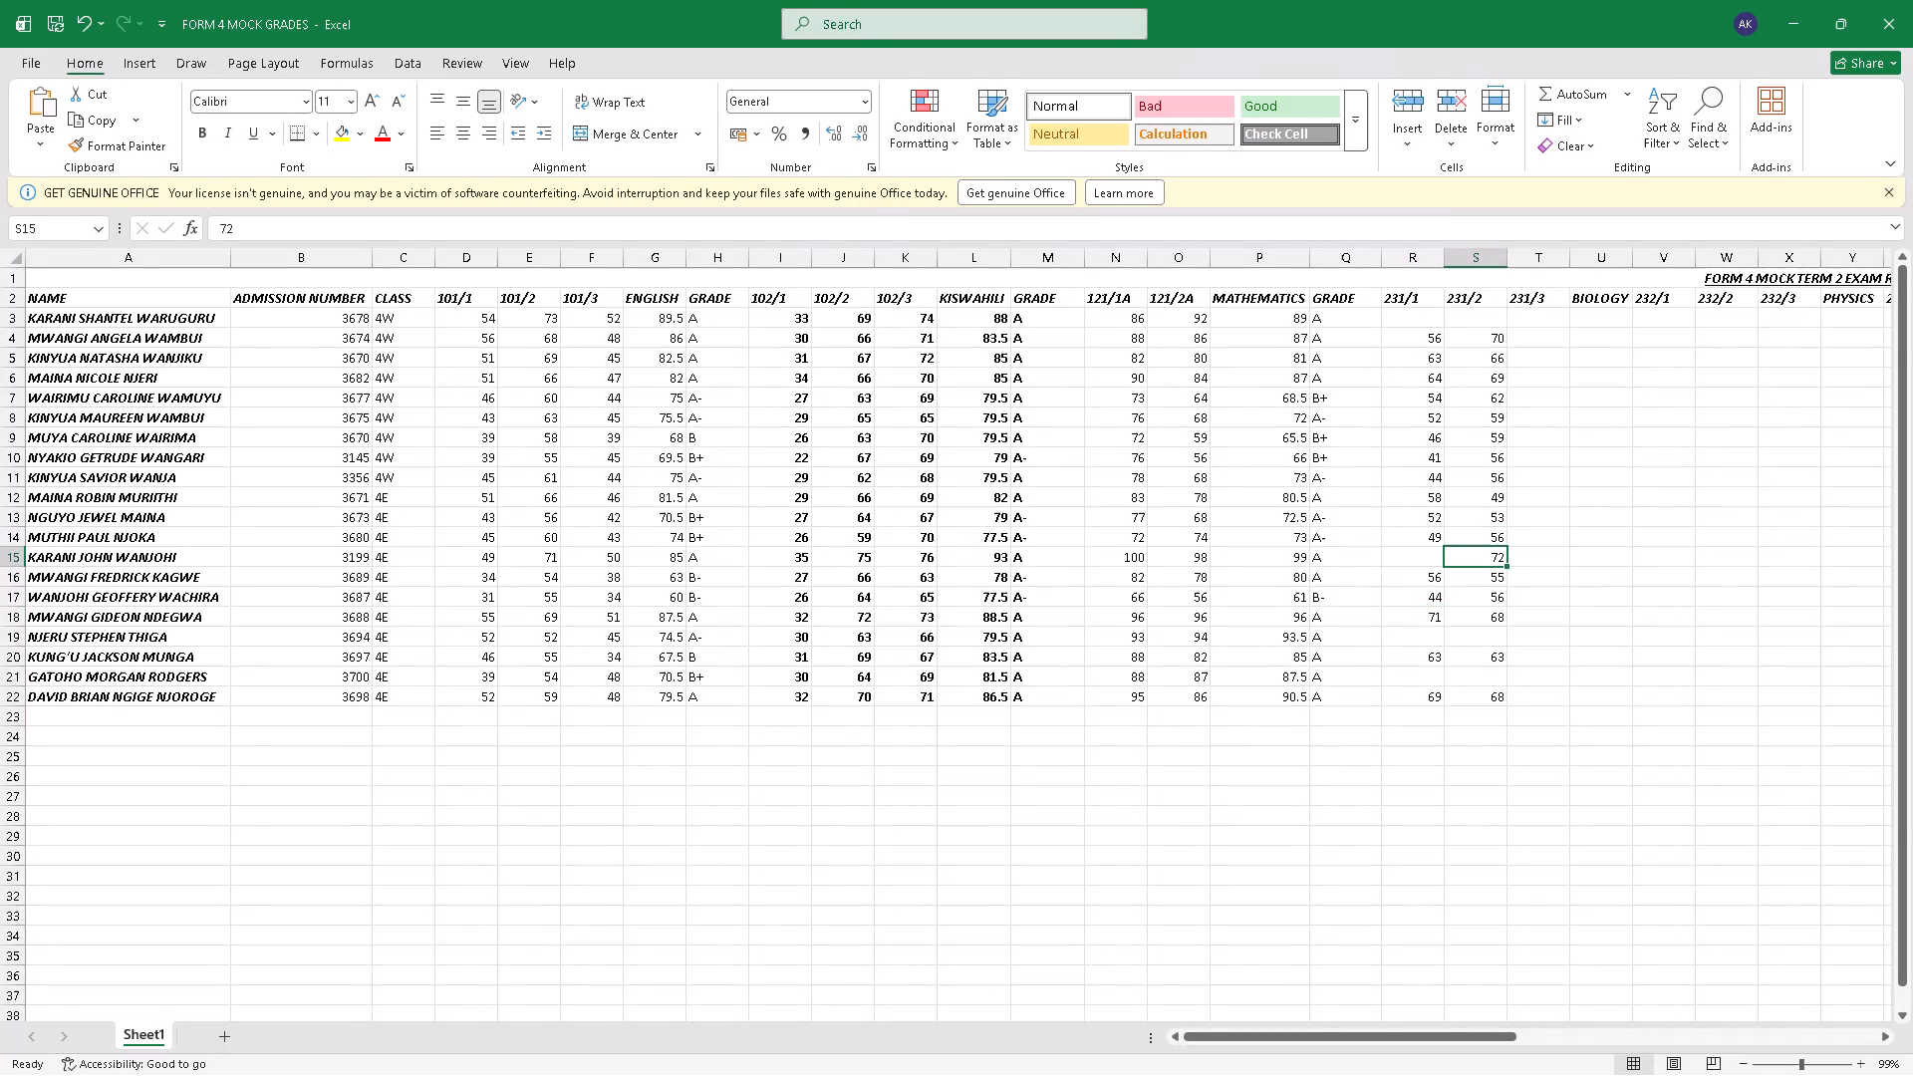
pyautogui.press('BackSpace')
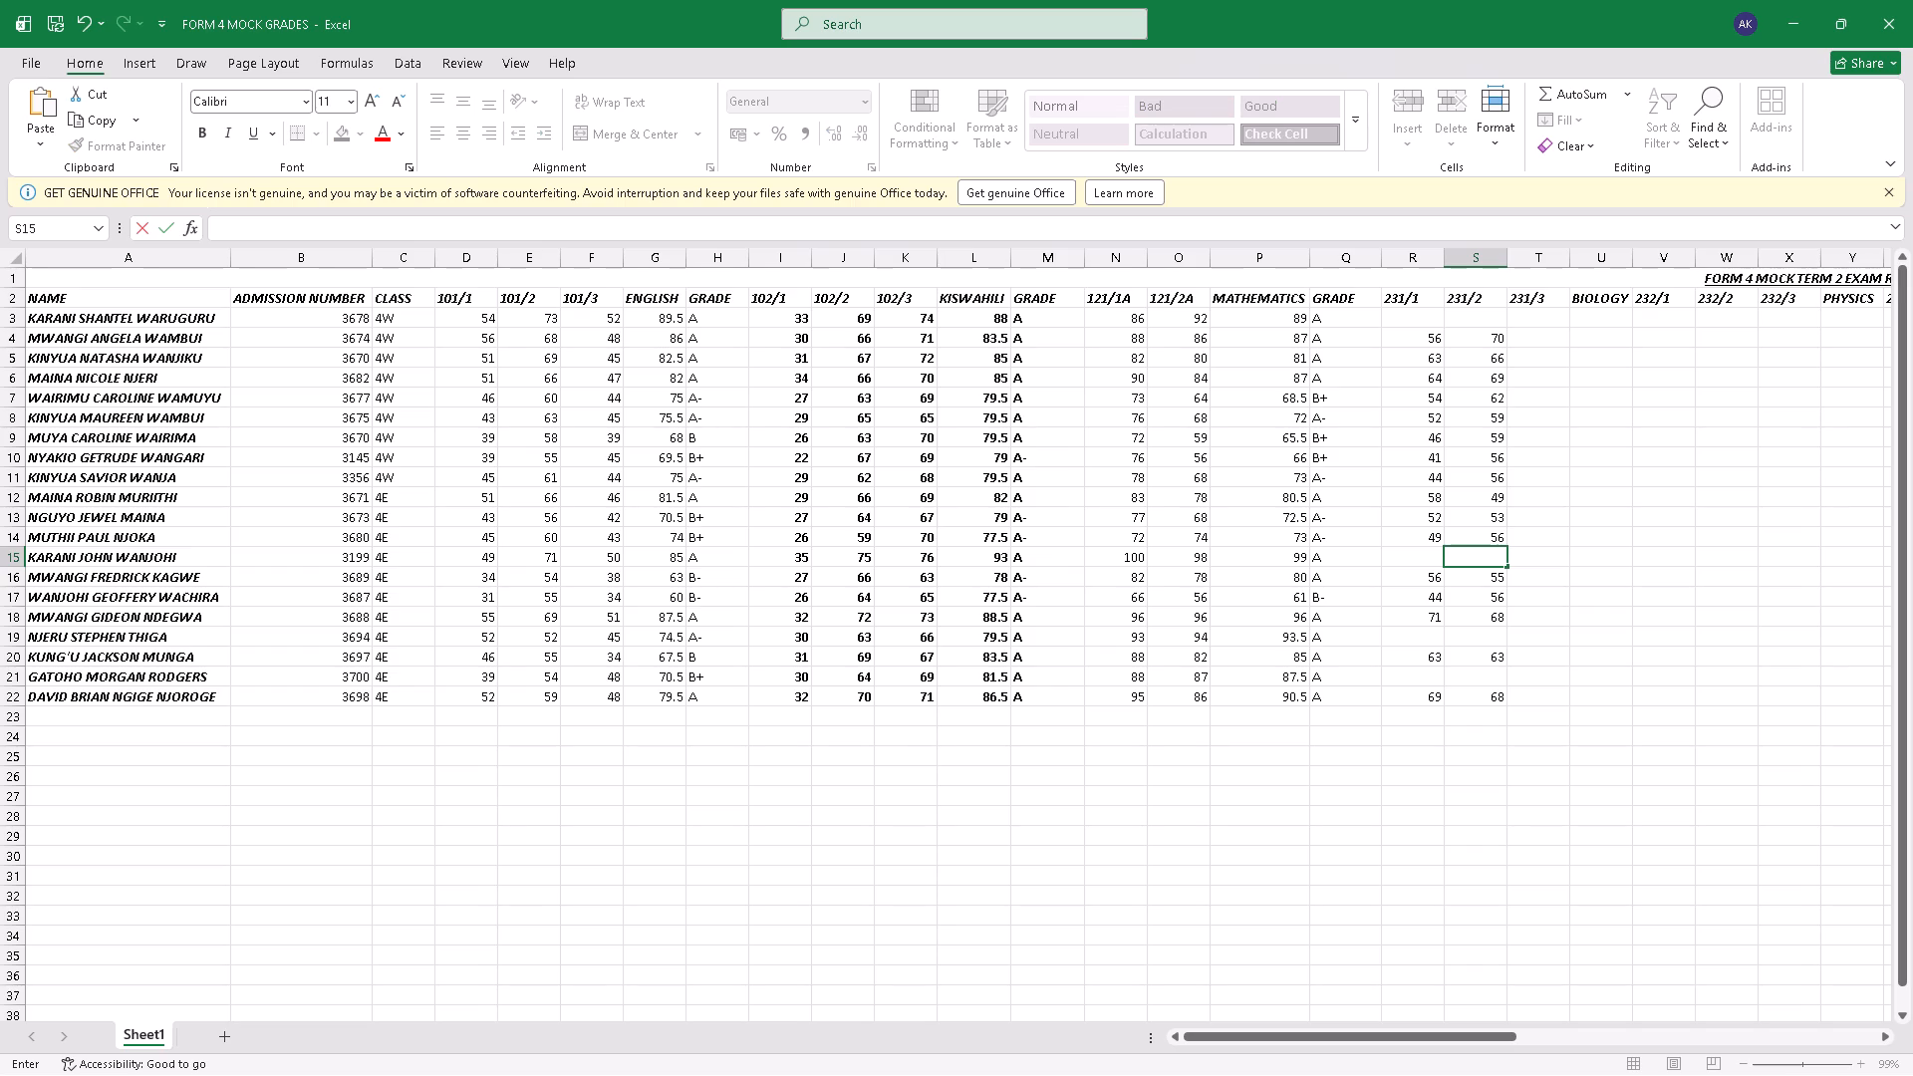
# Enter the 231/3 marks 35, 34 and 35 from cell T4 down to T6.
pyautogui.press('Up')
pyautogui.press('Up')
pyautogui.press('Up')
pyautogui.press('Up')
pyautogui.press('Up')
pyautogui.press('Up')
pyautogui.press('Up')
pyautogui.press('Up')
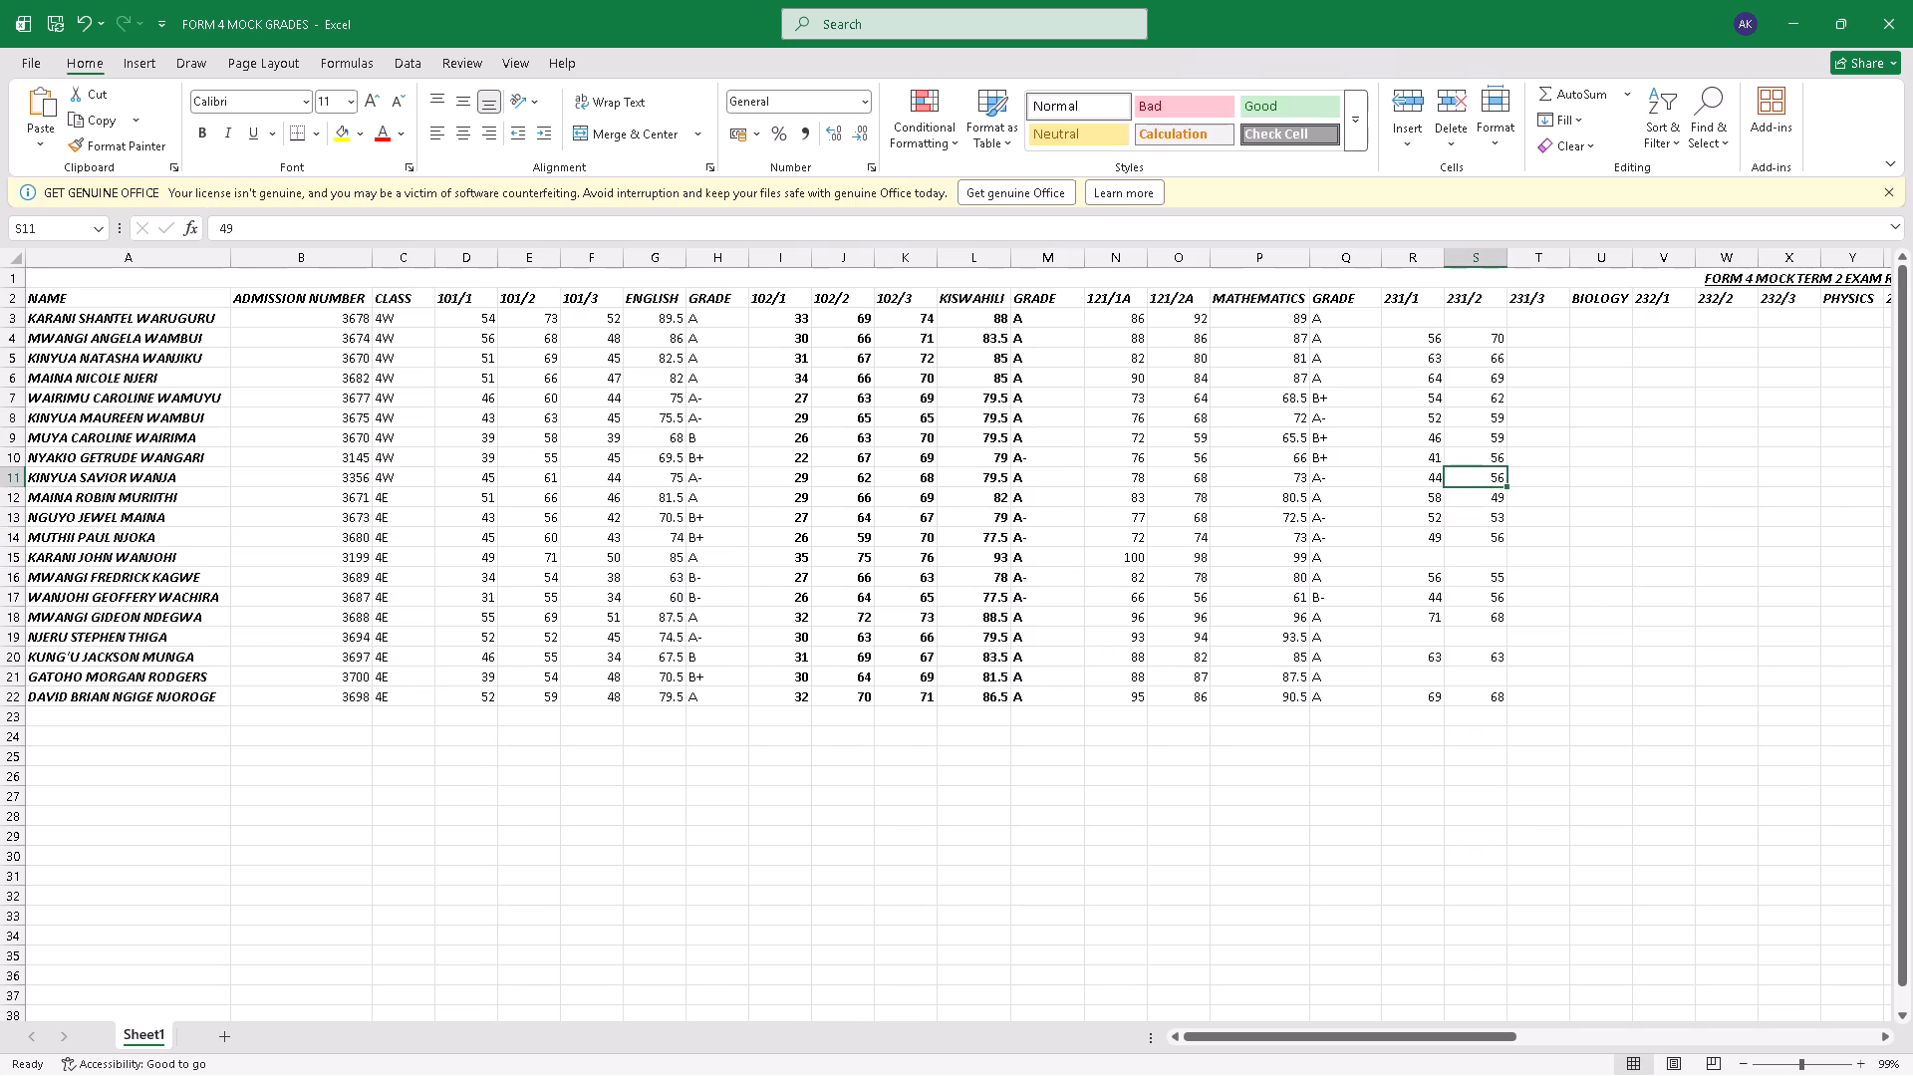
pyautogui.press('Right')
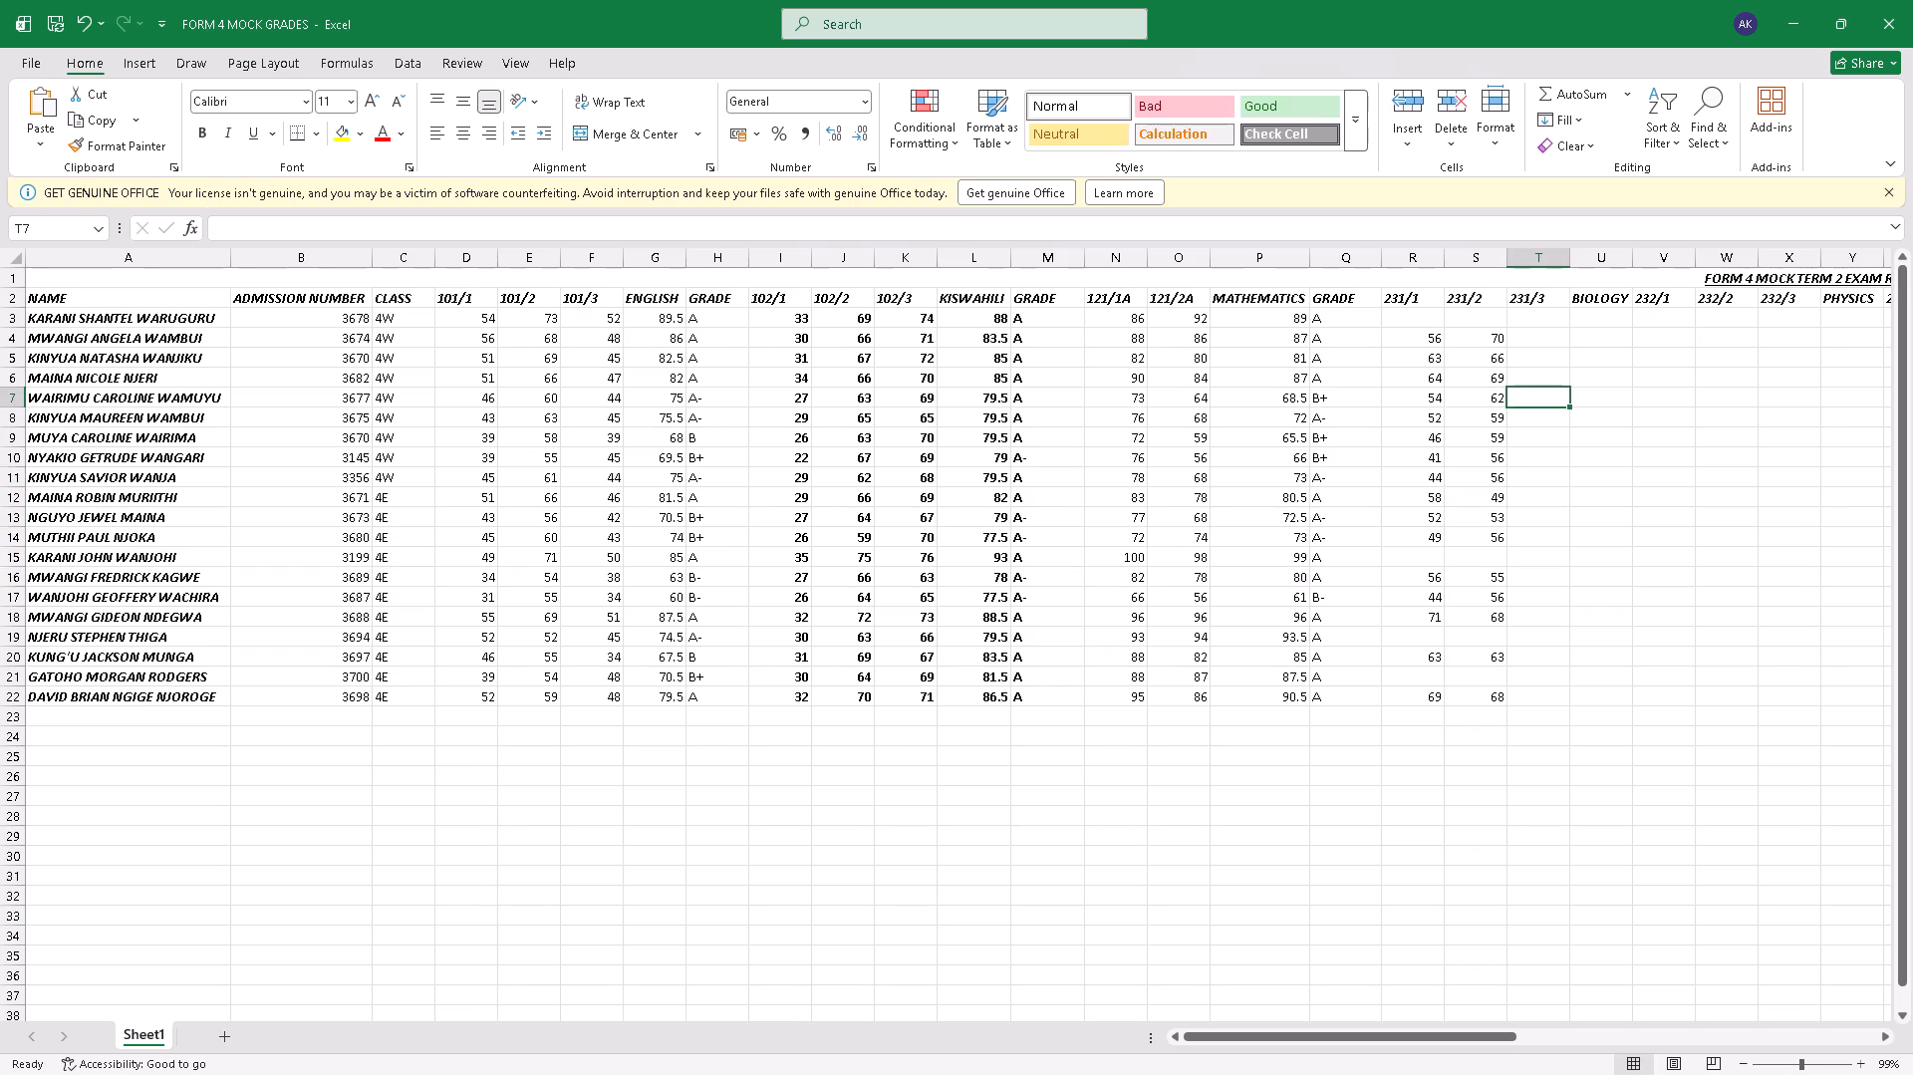
pyautogui.press('Up')
pyautogui.press('Up')
pyautogui.press('Up')
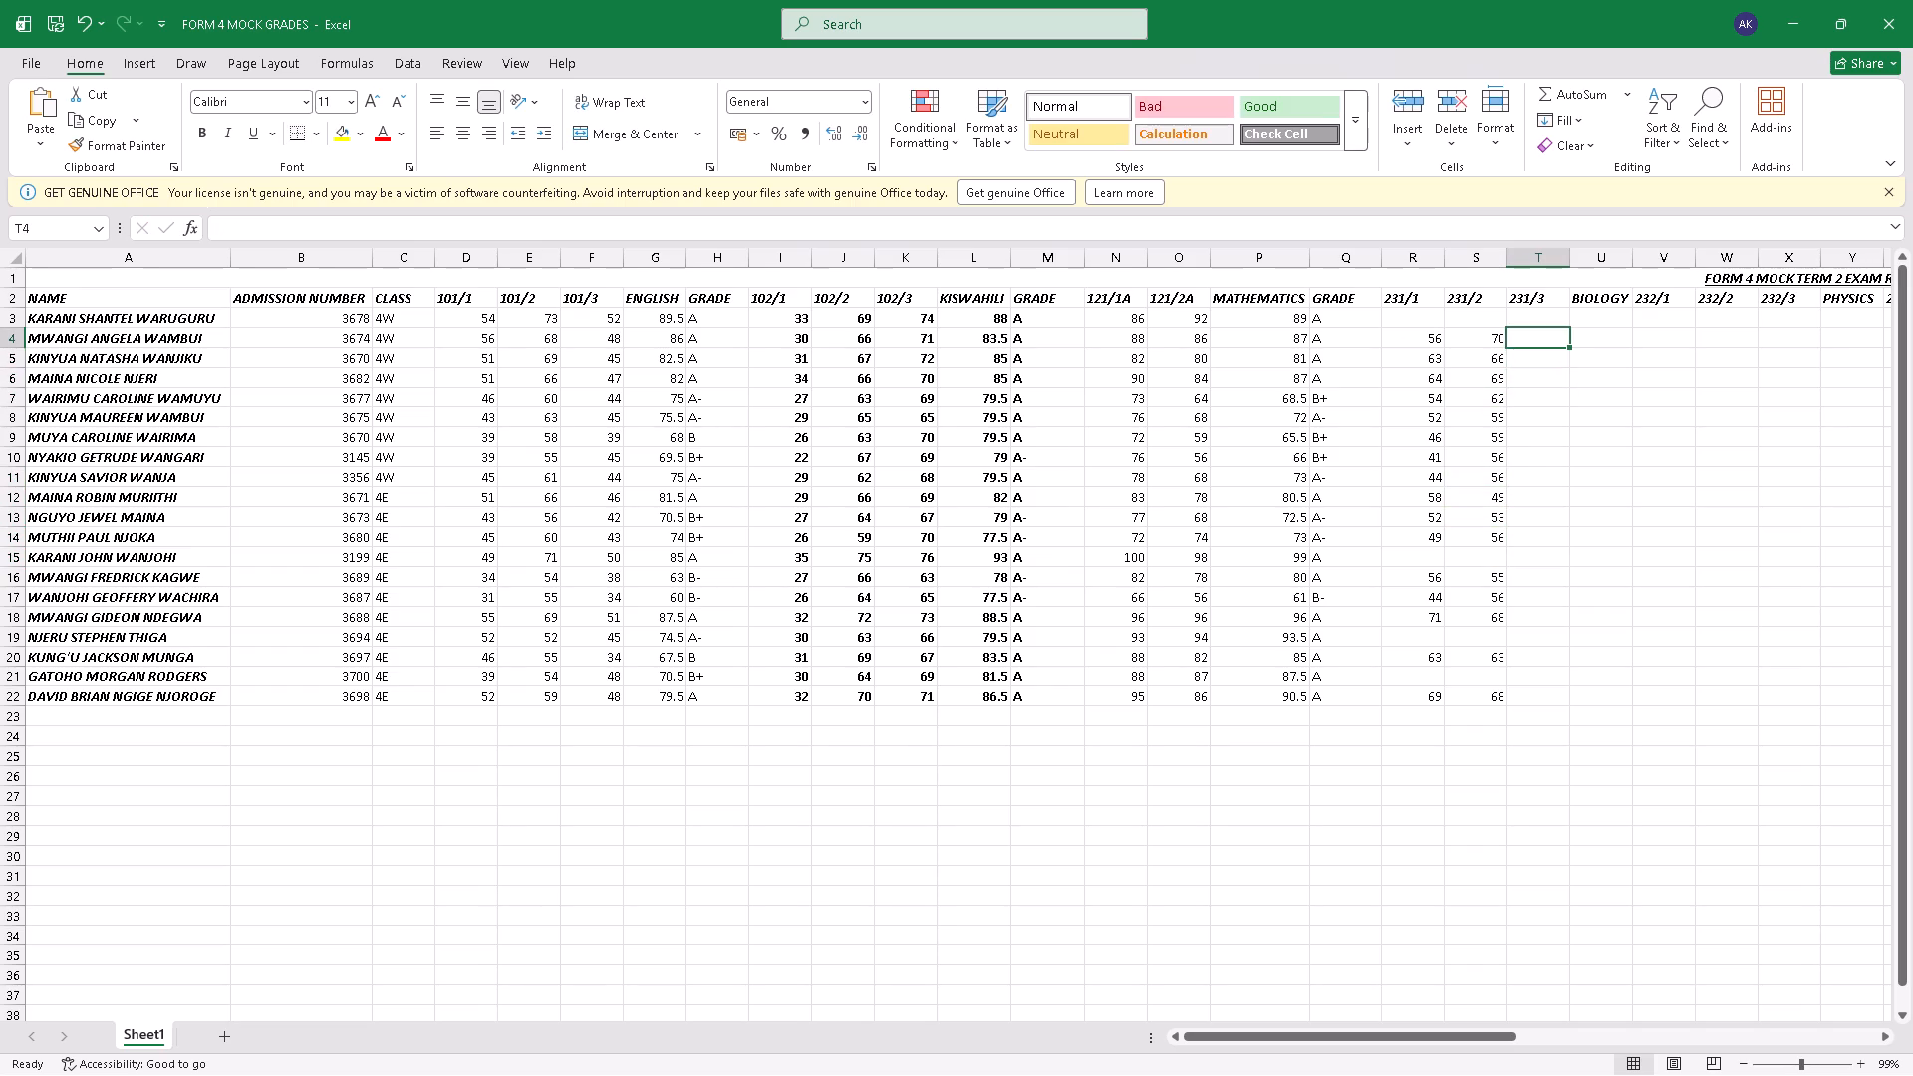
pyautogui.write('35')
pyautogui.press('Down')
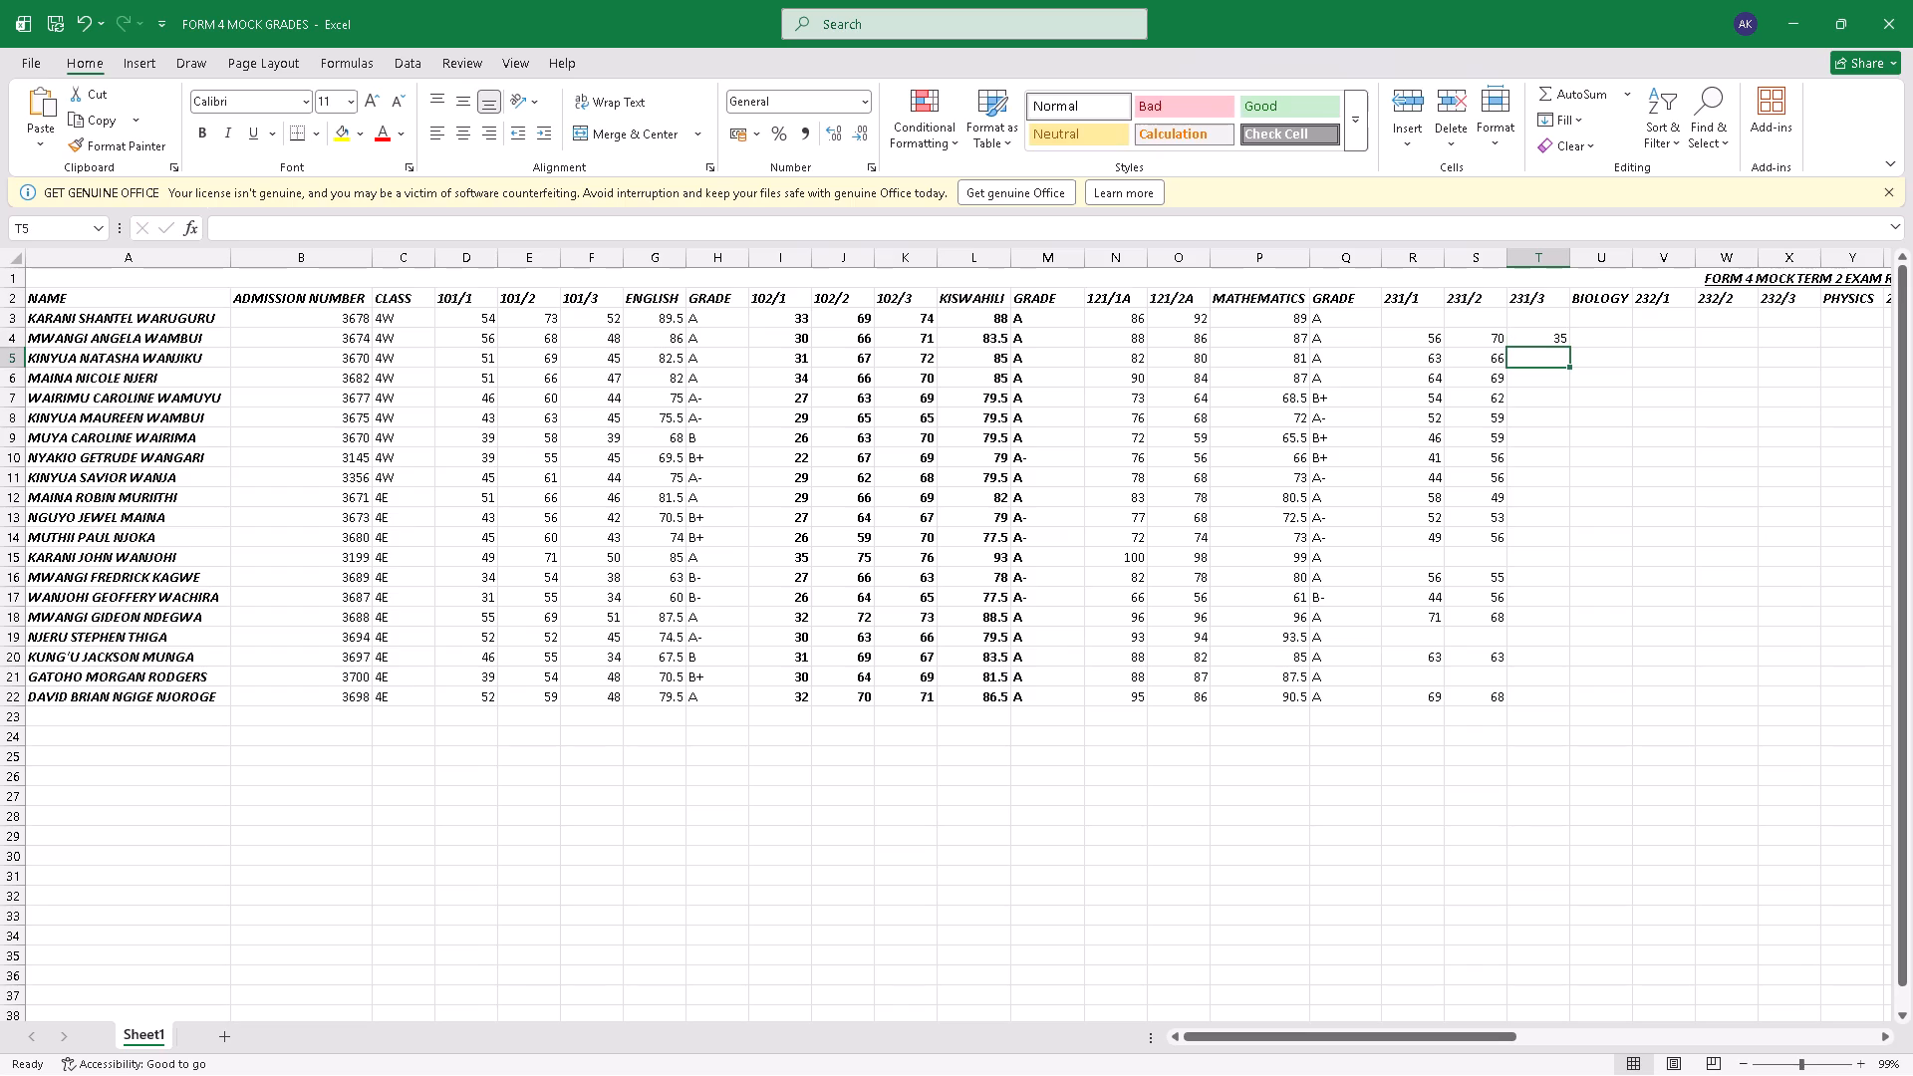
pyautogui.press('4')
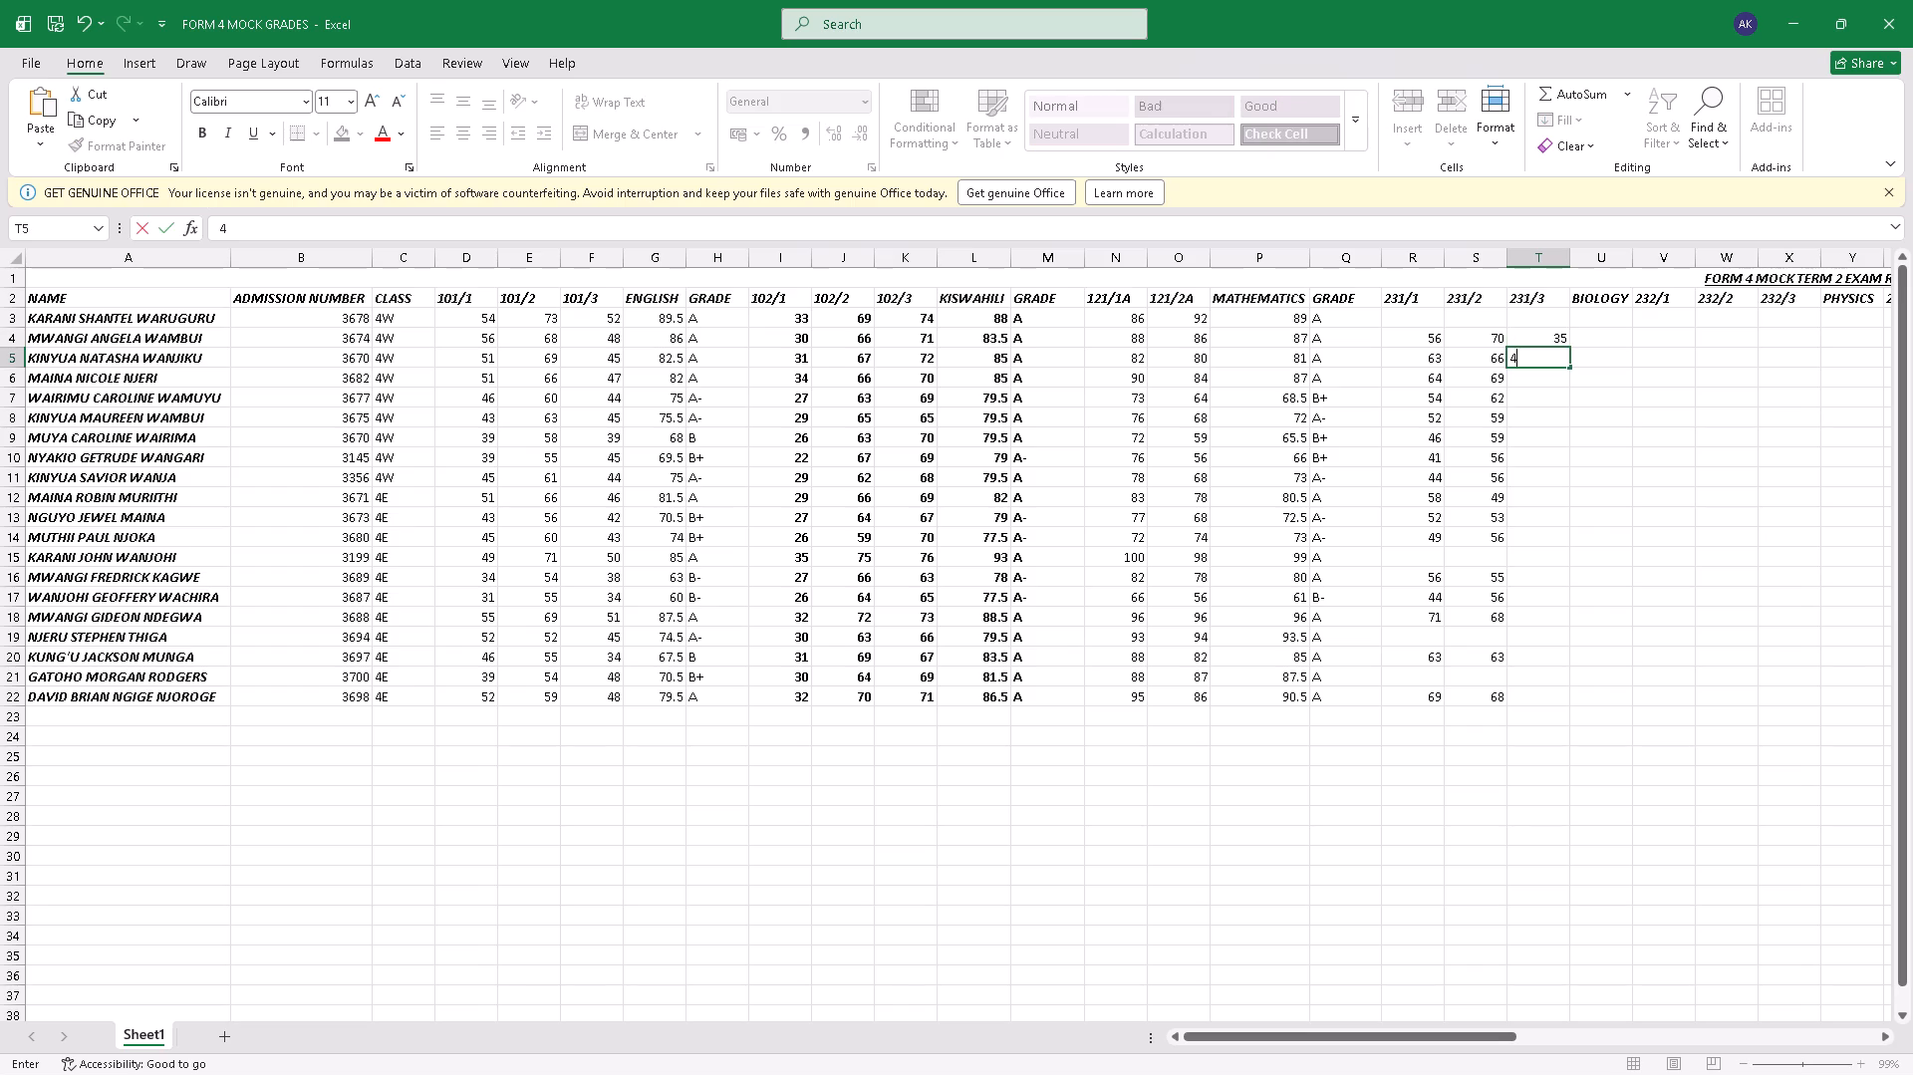
pyautogui.press('BackSpace')
pyautogui.write('34')
pyautogui.press('Down')
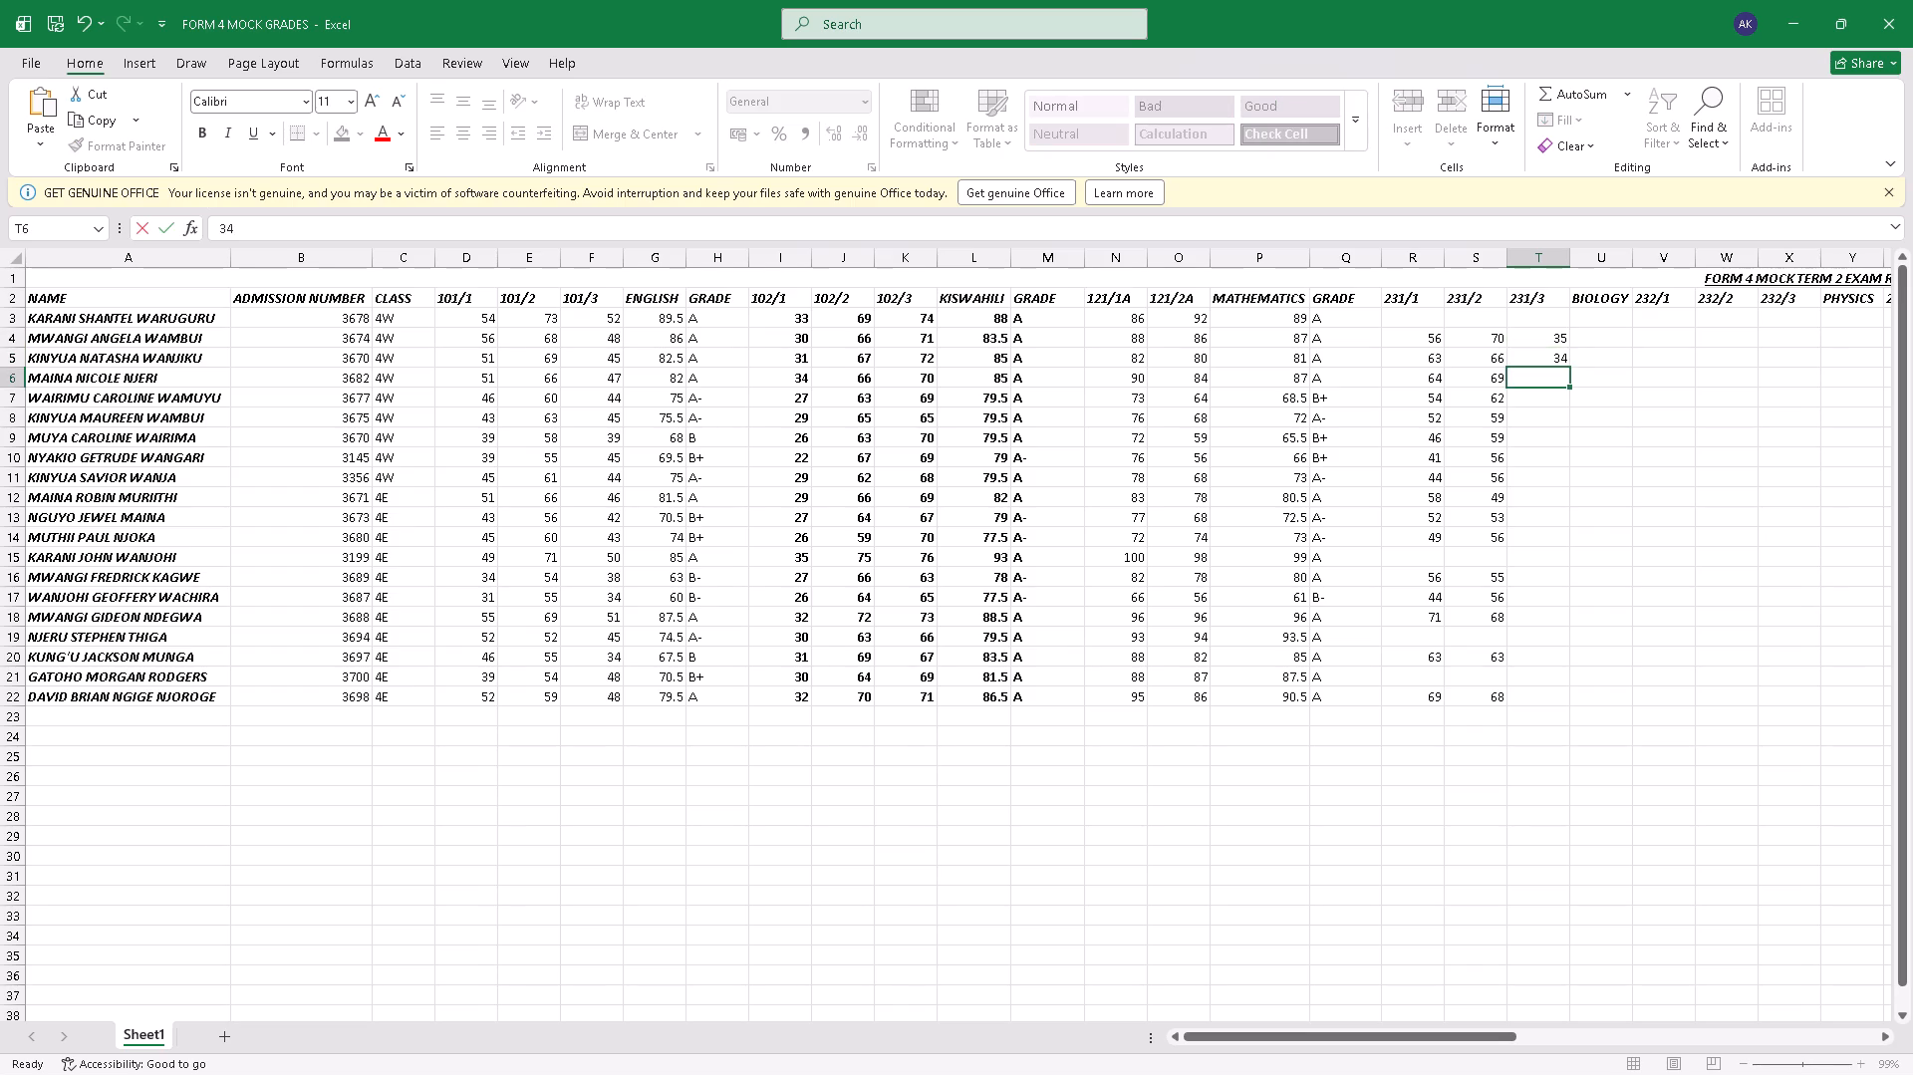
pyautogui.press('3')
pyautogui.press('5')
pyautogui.press('Down')
# Enter the 231/3 marks 33, 31, 29, 30 and 30 from cell T7 down to T11 for the remaining 4W students.
pyautogui.write('33')
pyautogui.press('Down')
pyautogui.press('3')
pyautogui.press('1')
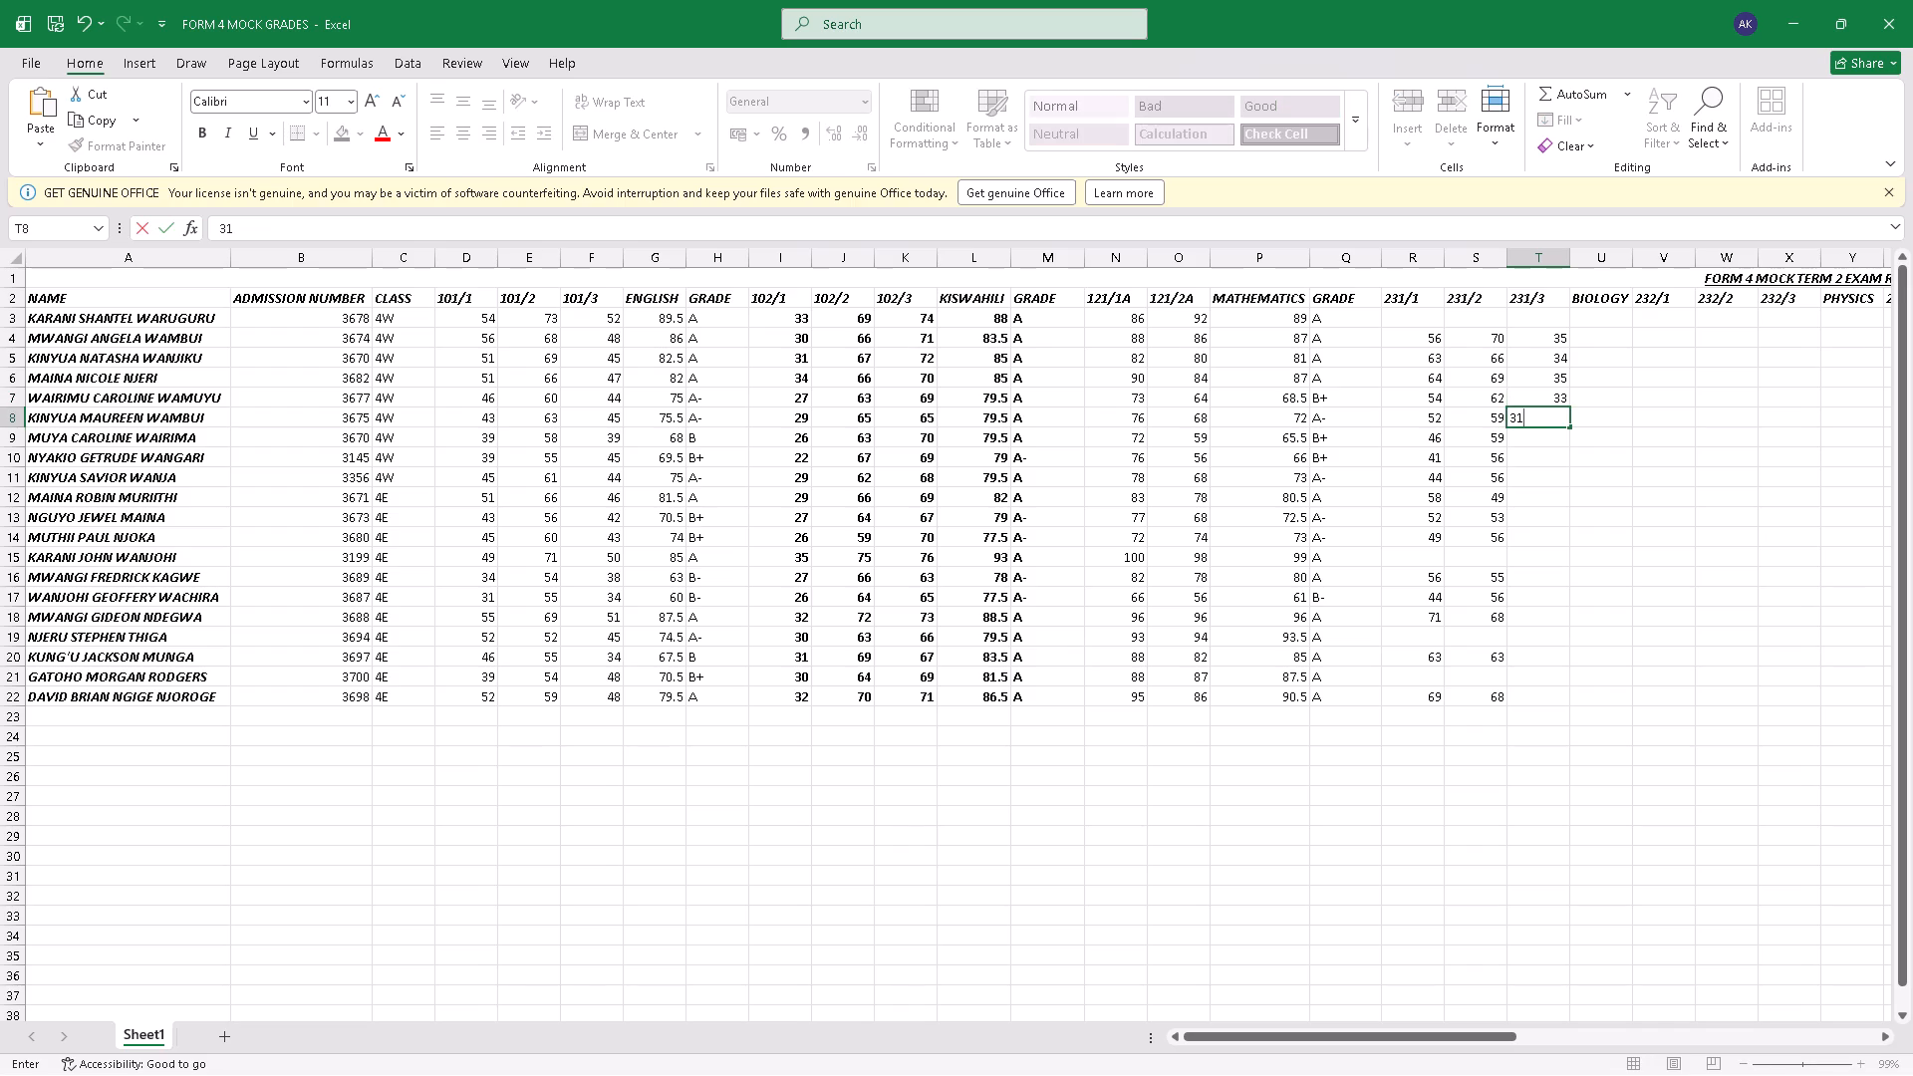
pyautogui.press('Down')
pyautogui.write('29')
pyautogui.press('Down')
pyautogui.write('30')
pyautogui.press('Down')
pyautogui.write('30')
pyautogui.press('Down')
# Enter the 231/3 marks 28, 33 and 31 from cell T12 down to T14 for the first three 4E students.
pyautogui.press('2')
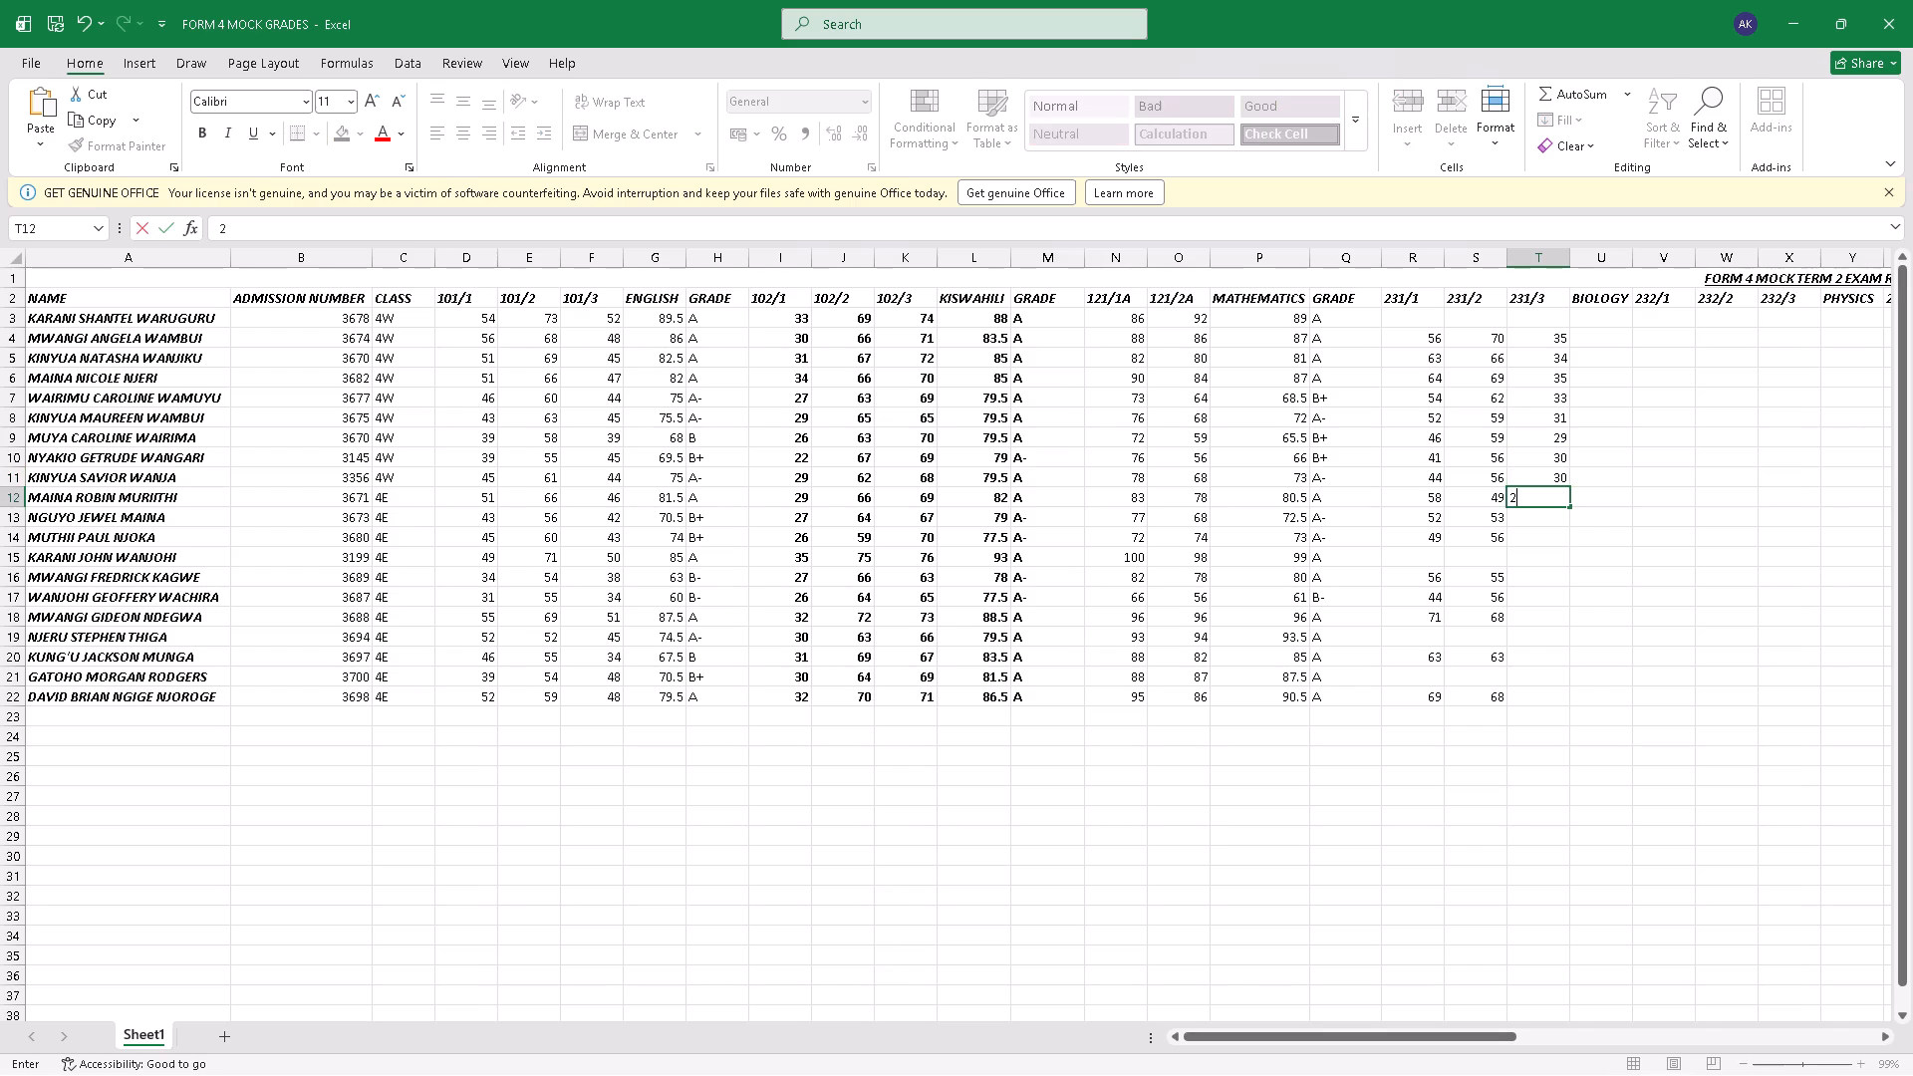
pyautogui.press('8')
pyautogui.press('Down')
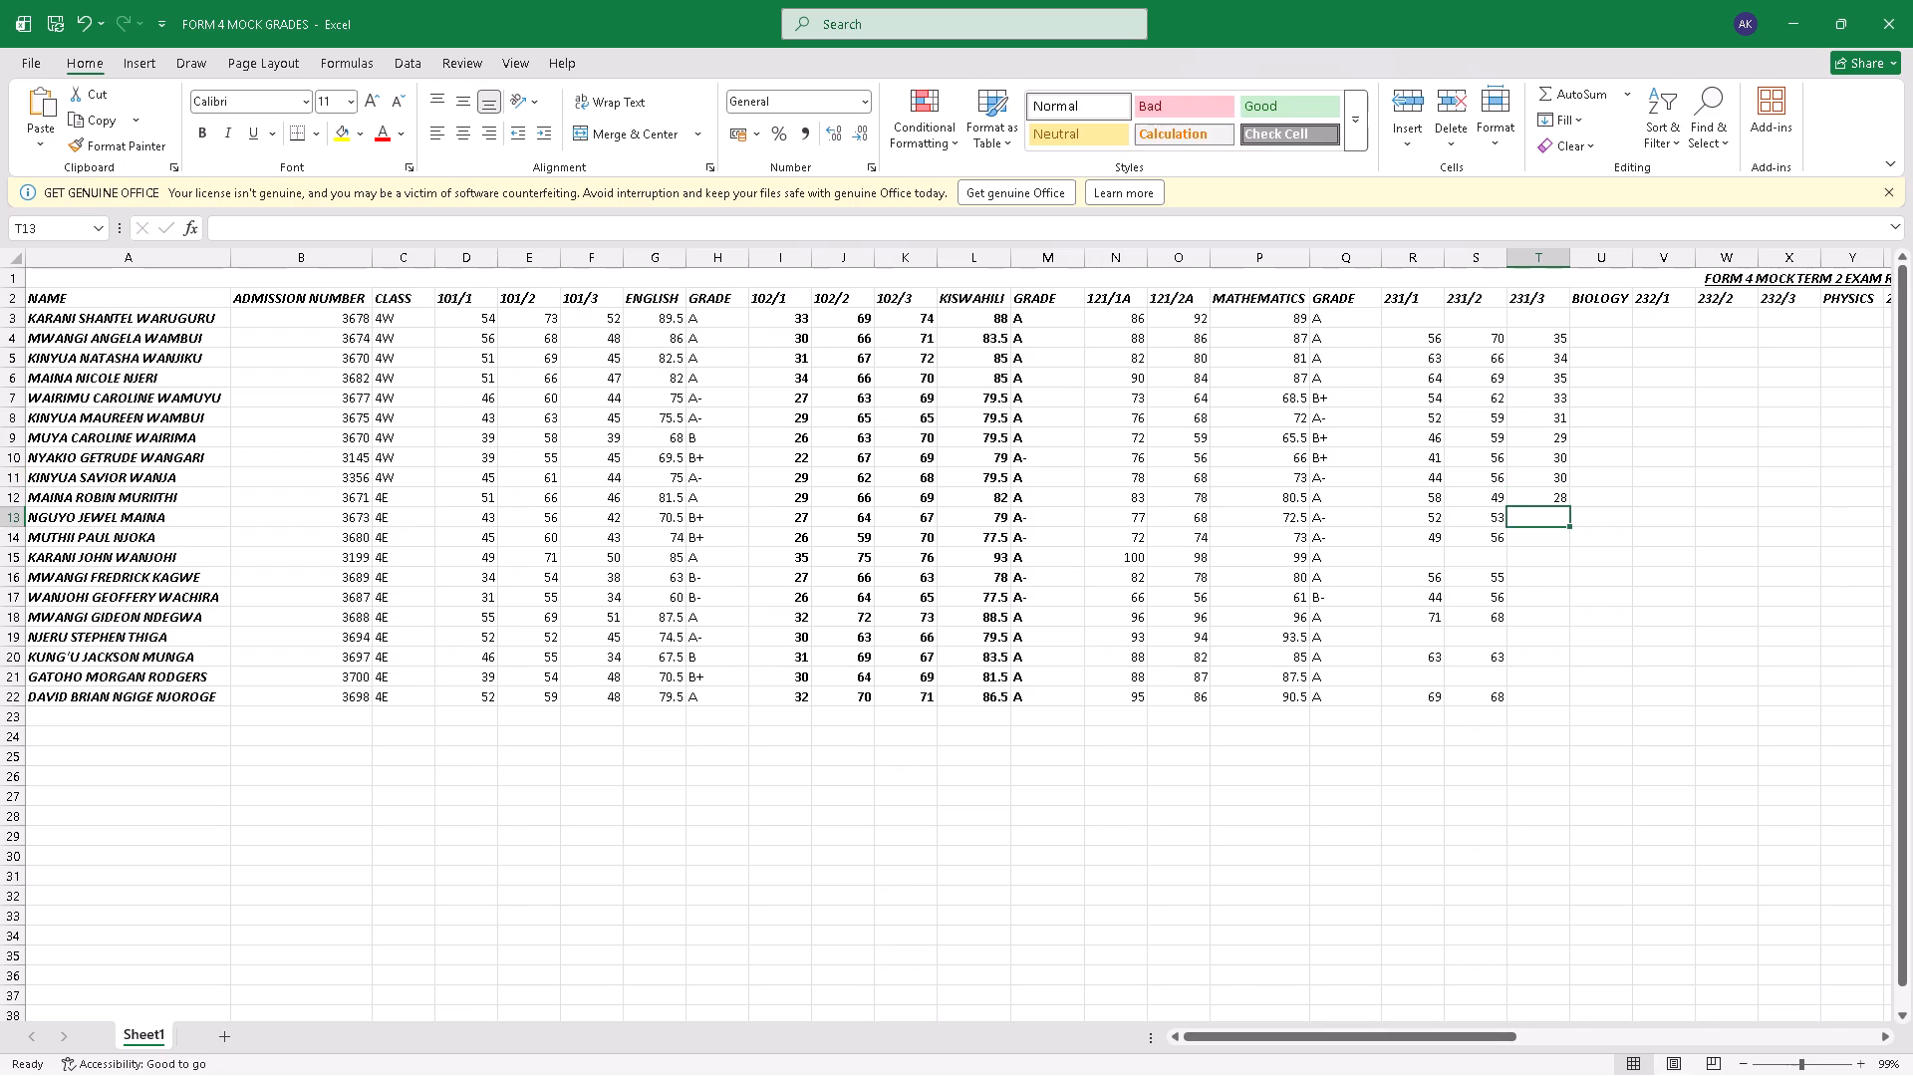
pyautogui.press('3')
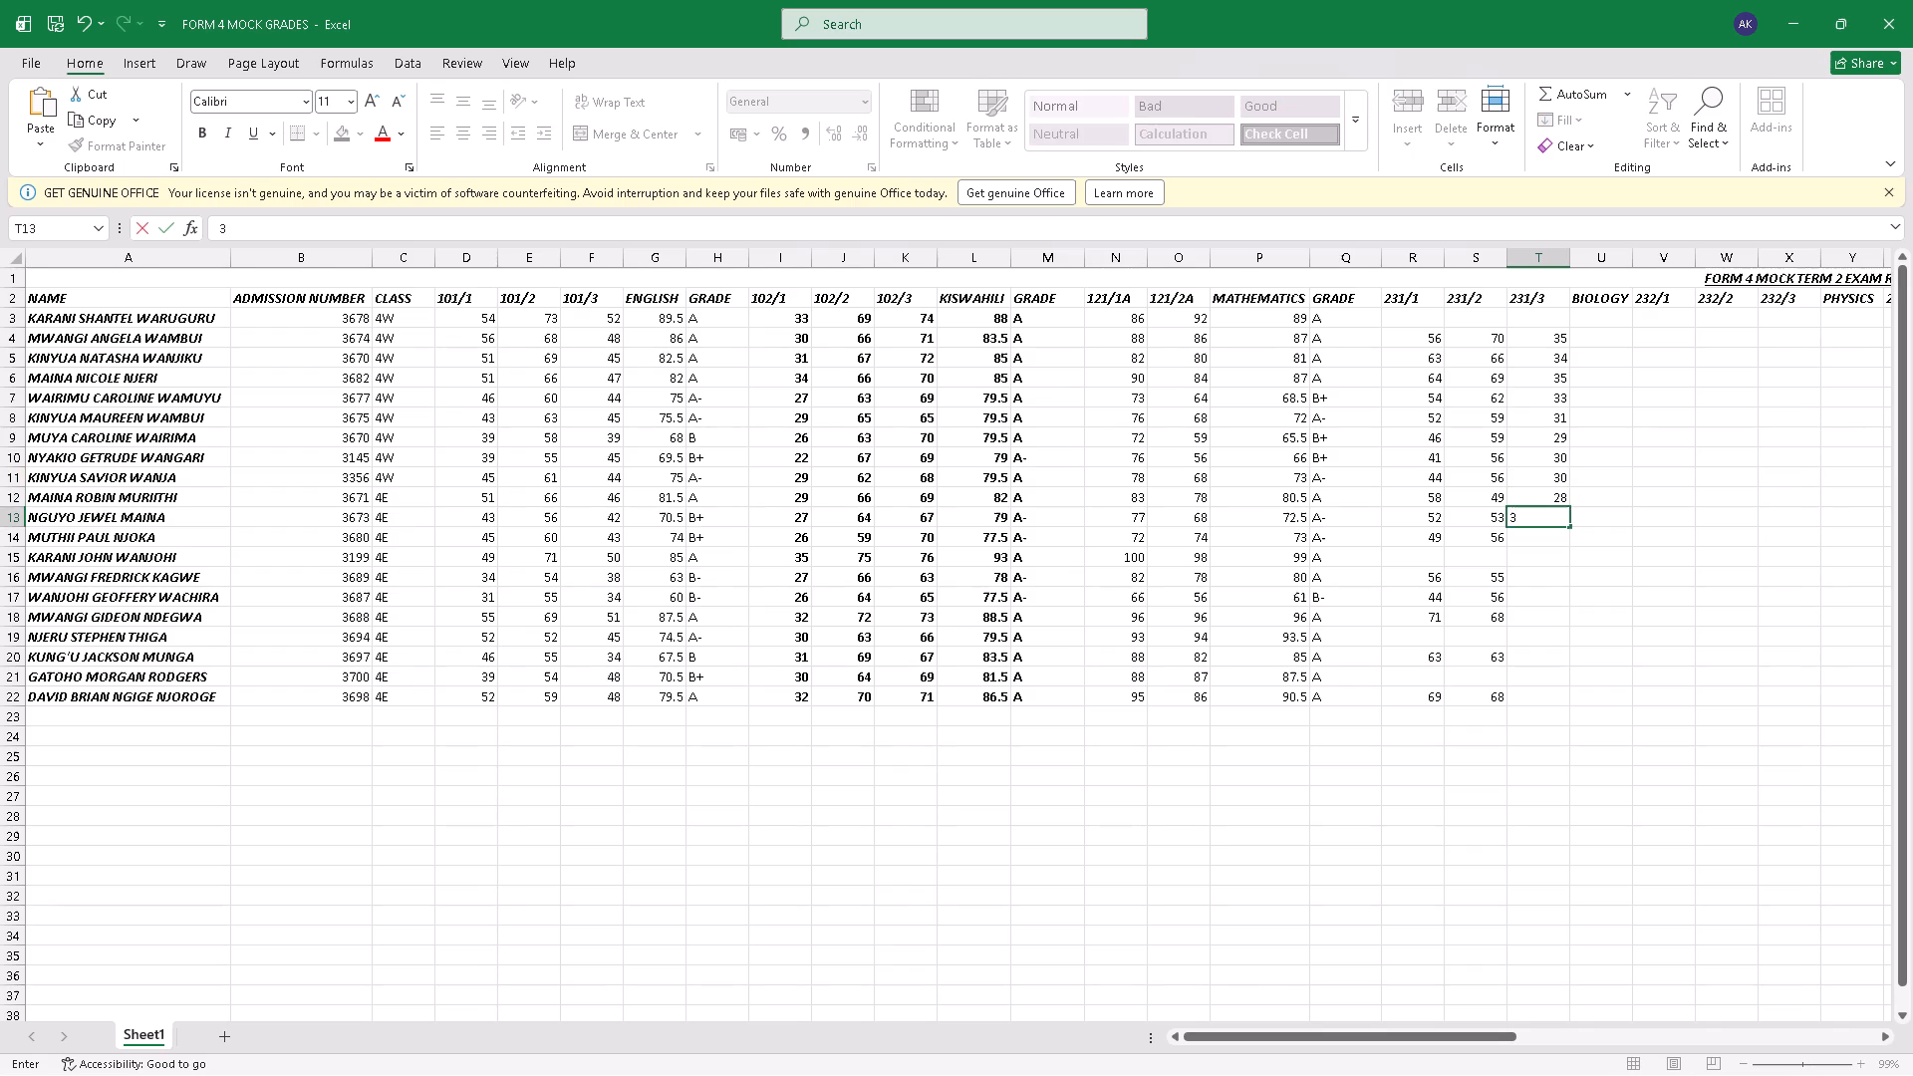
pyautogui.press('3')
pyautogui.press('Down')
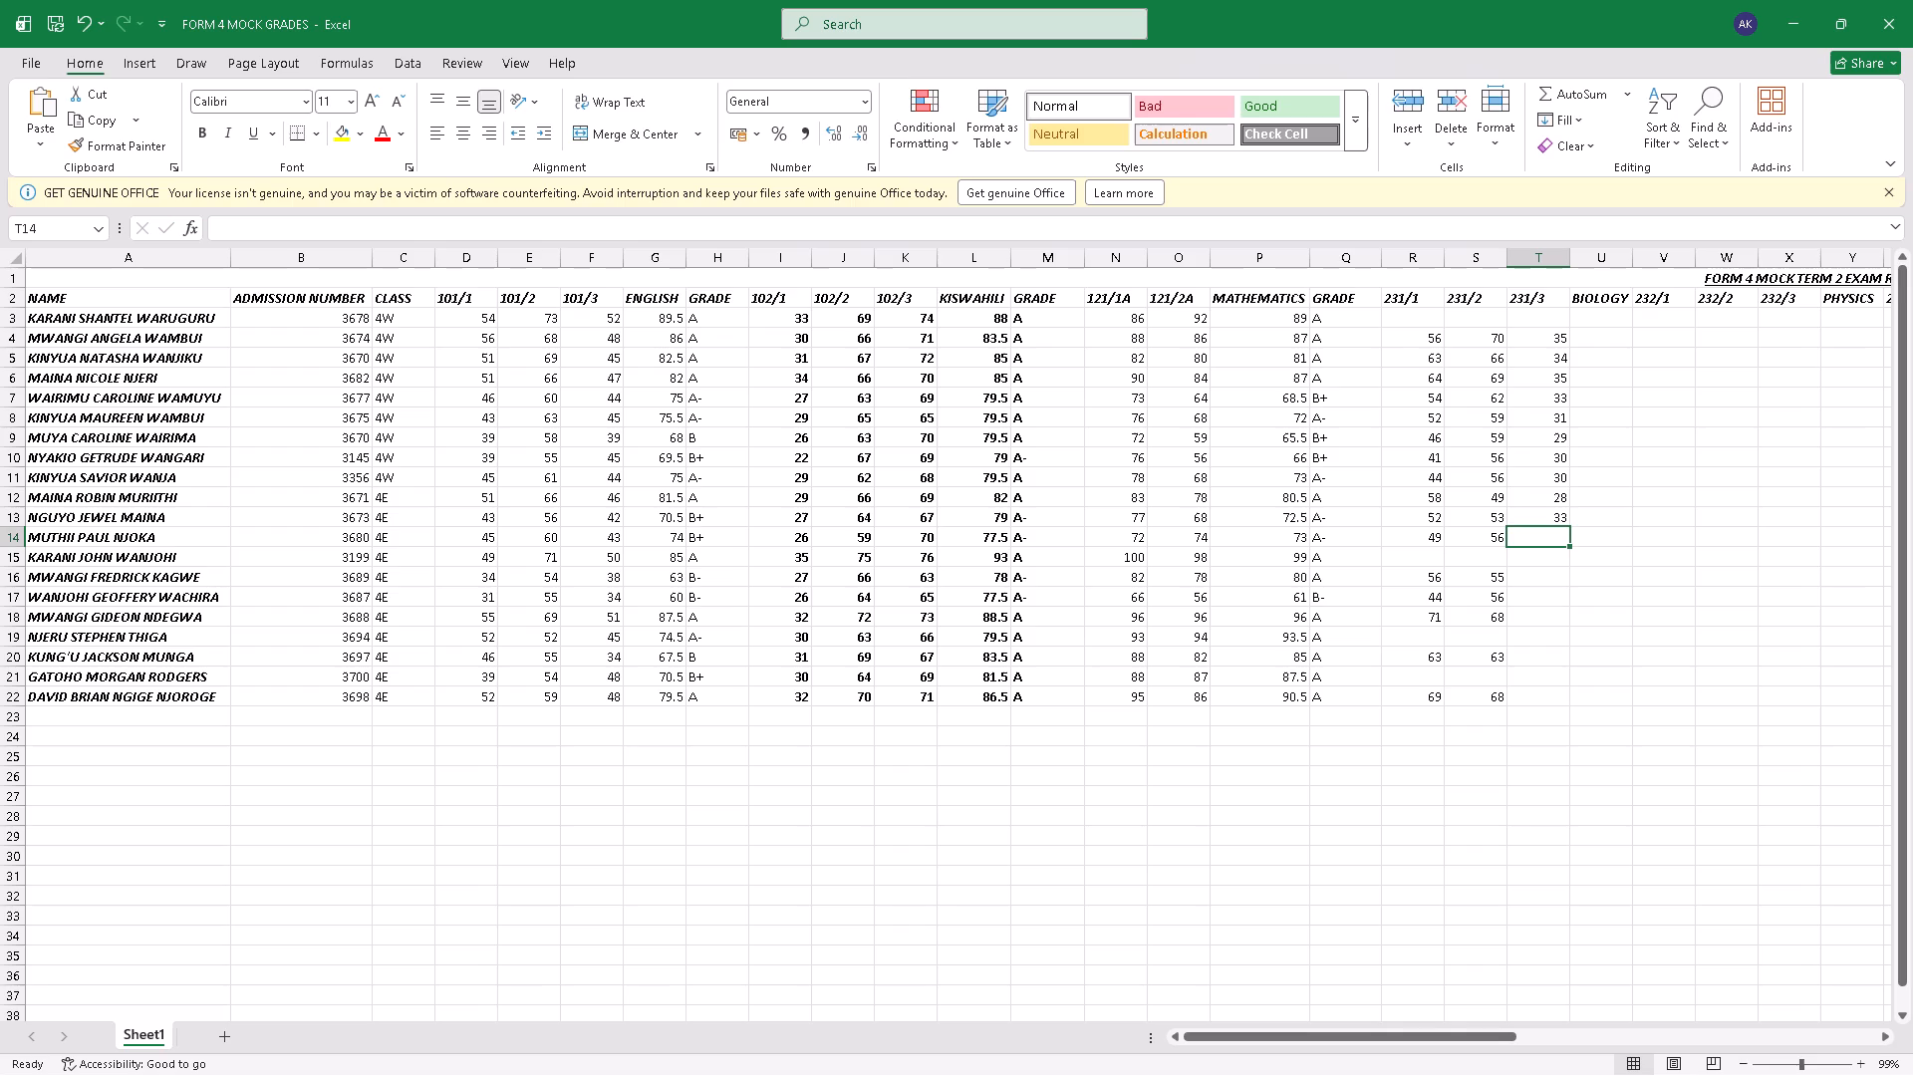
pyautogui.press('3')
pyautogui.press('1')
pyautogui.press('Down')
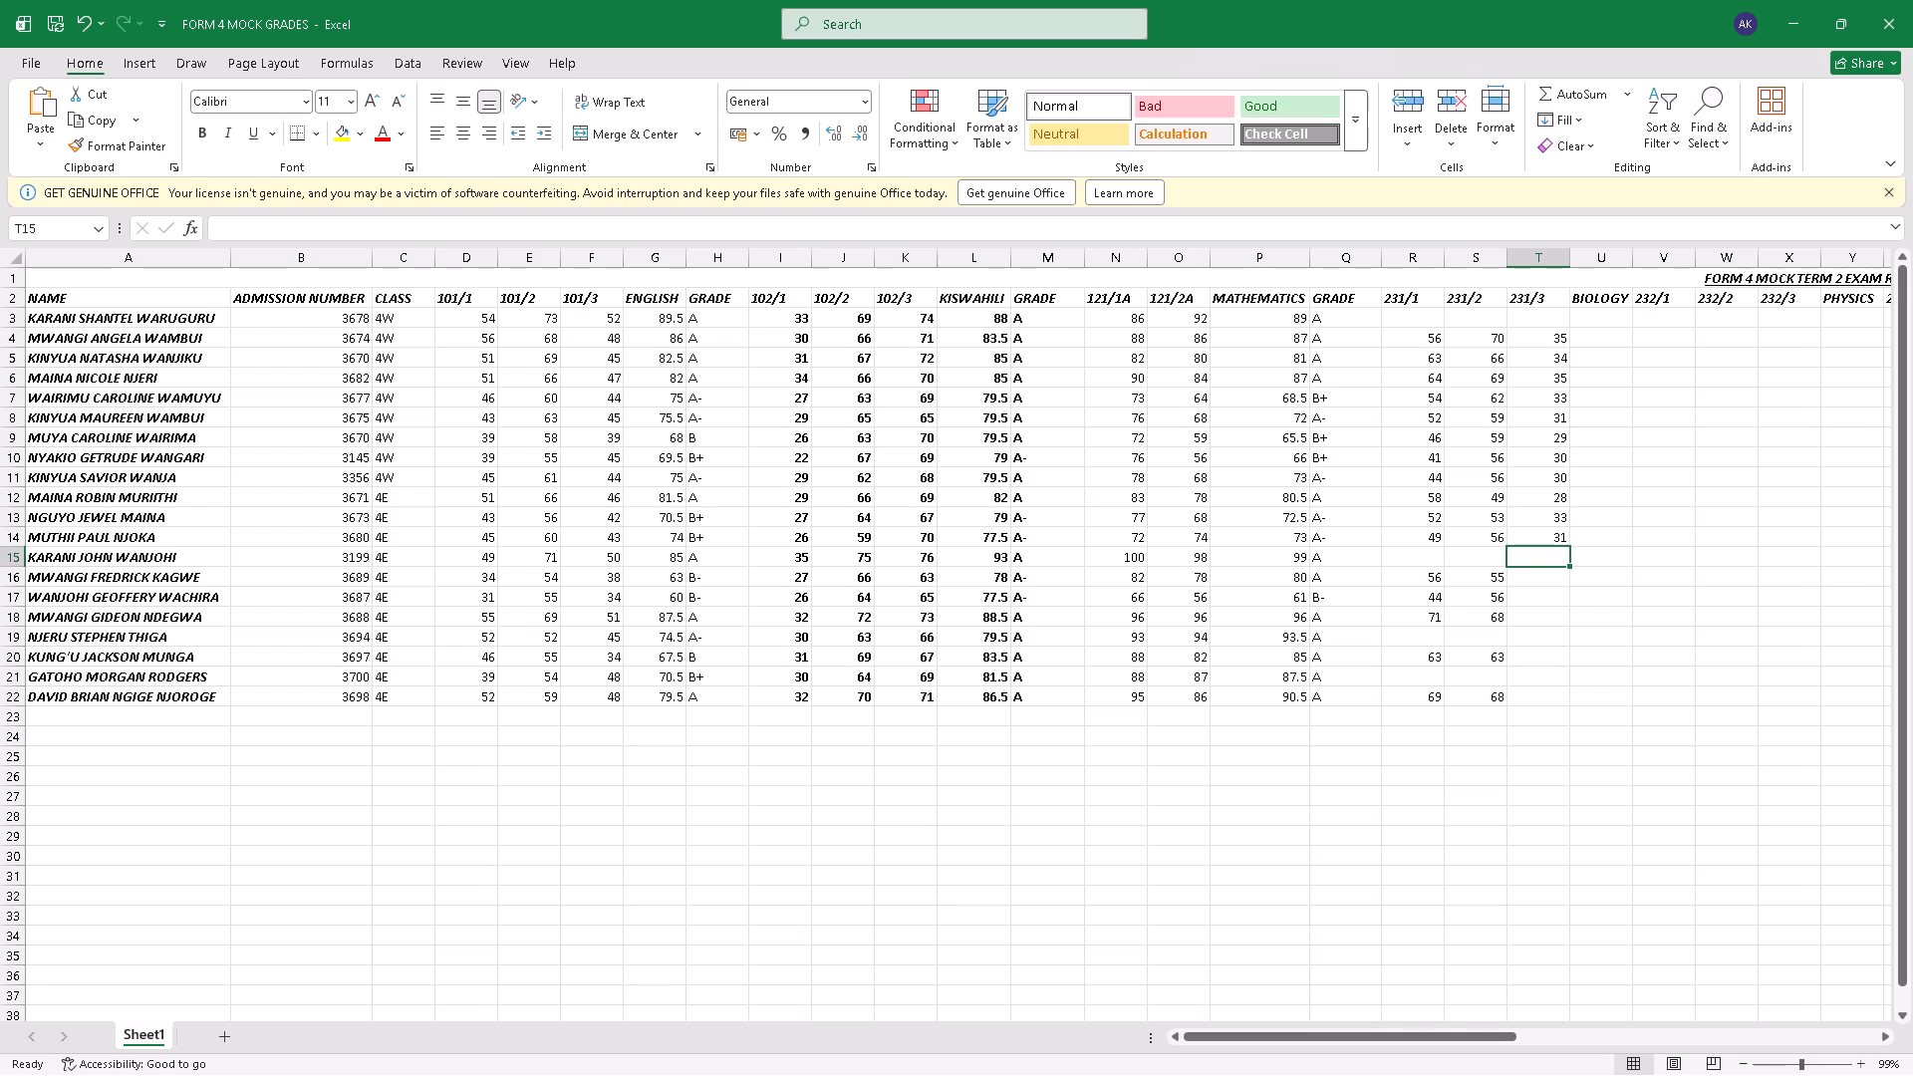
# Leave T15 blank and enter the 231/3 marks 28, 26 and 37 from cell T16 down to T18.
pyautogui.press('Down')
pyautogui.write('28')
pyautogui.press('Down')
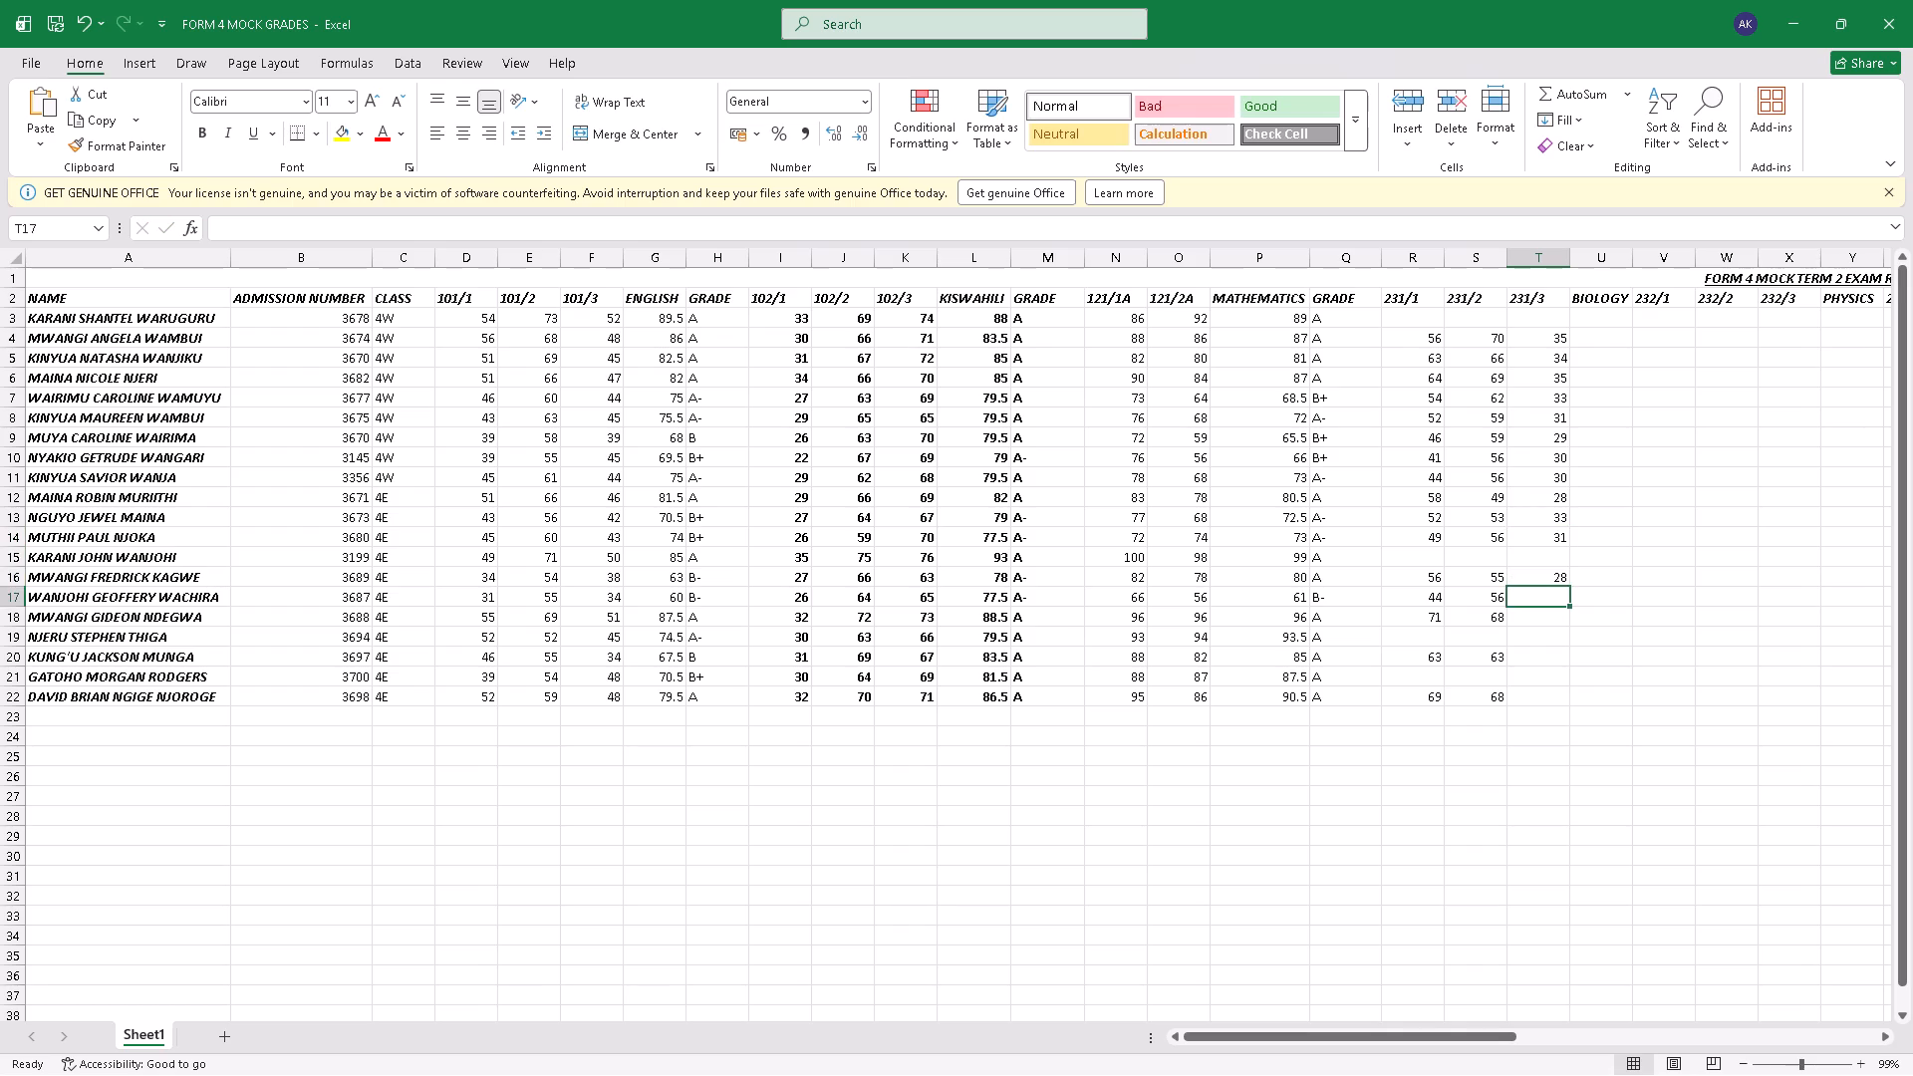
pyautogui.write('26')
pyautogui.press('Down')
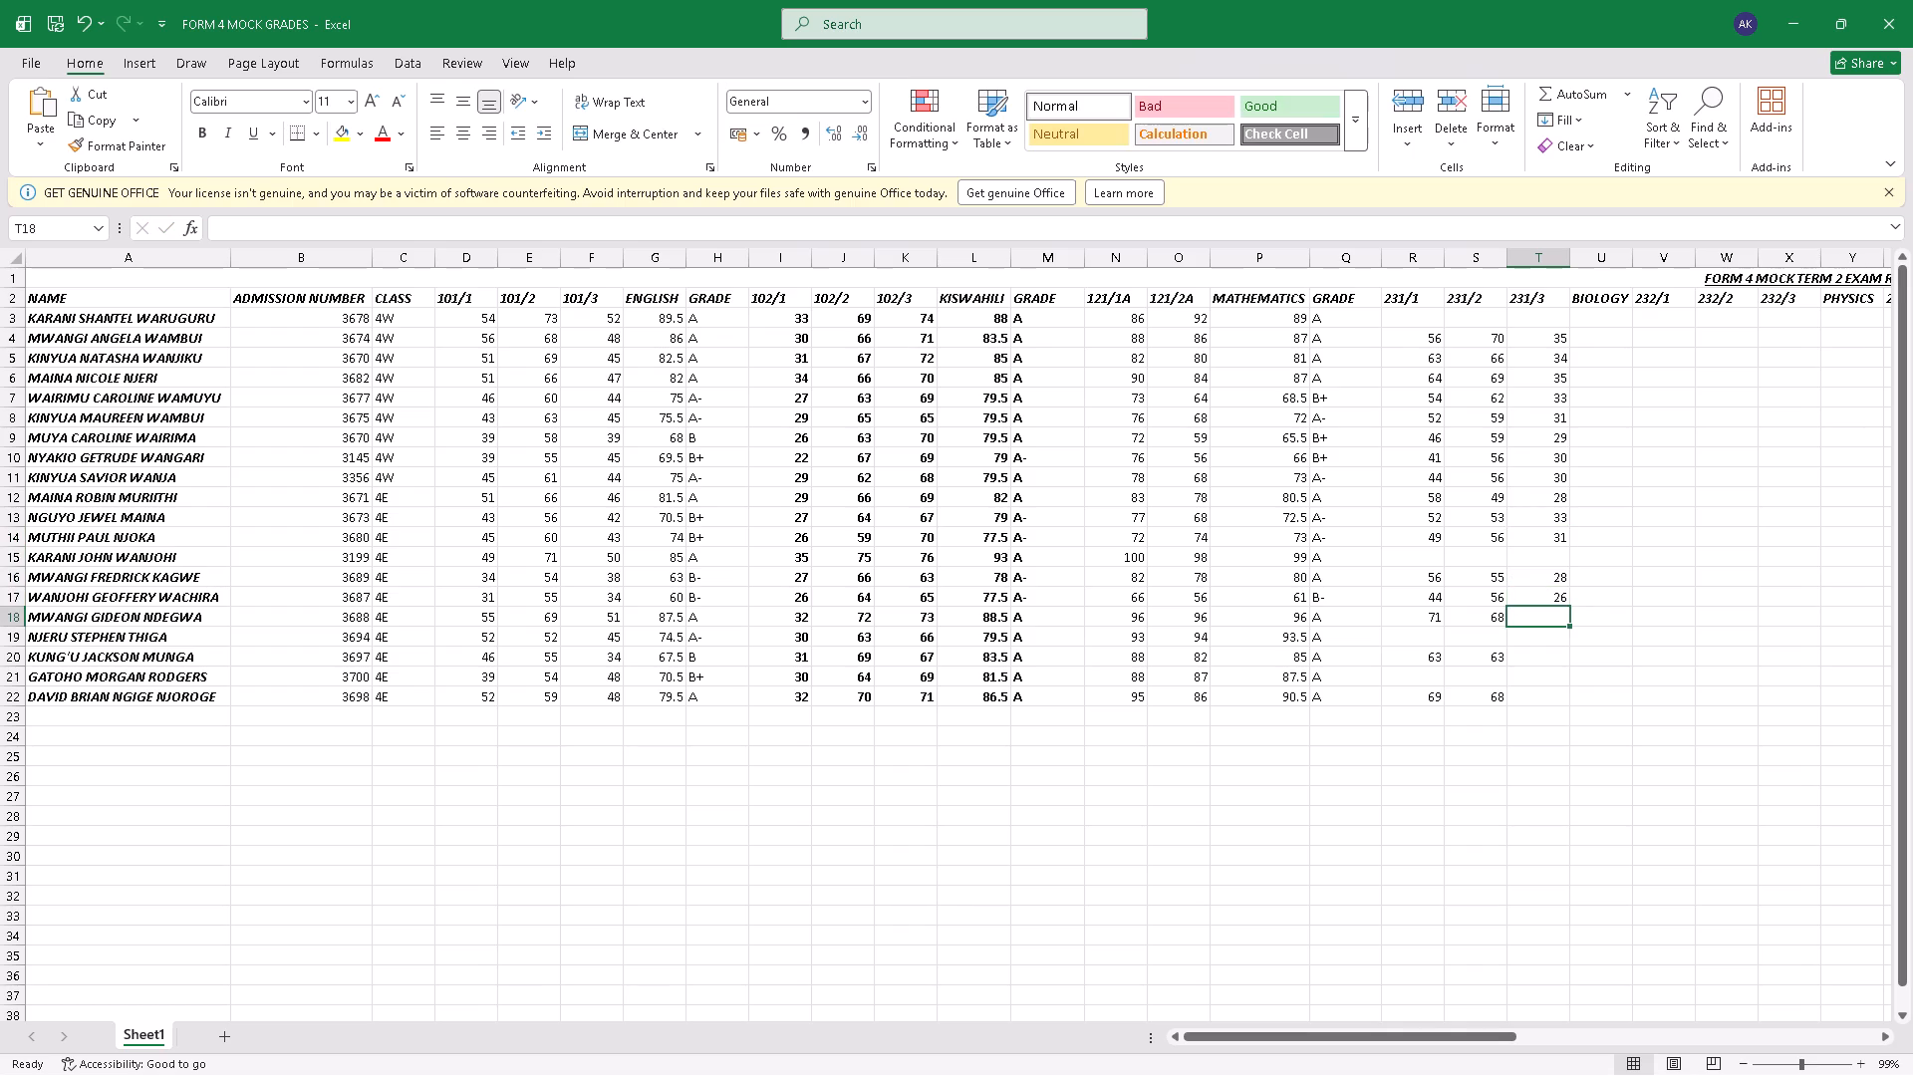
pyautogui.press('2')
pyautogui.press('7')
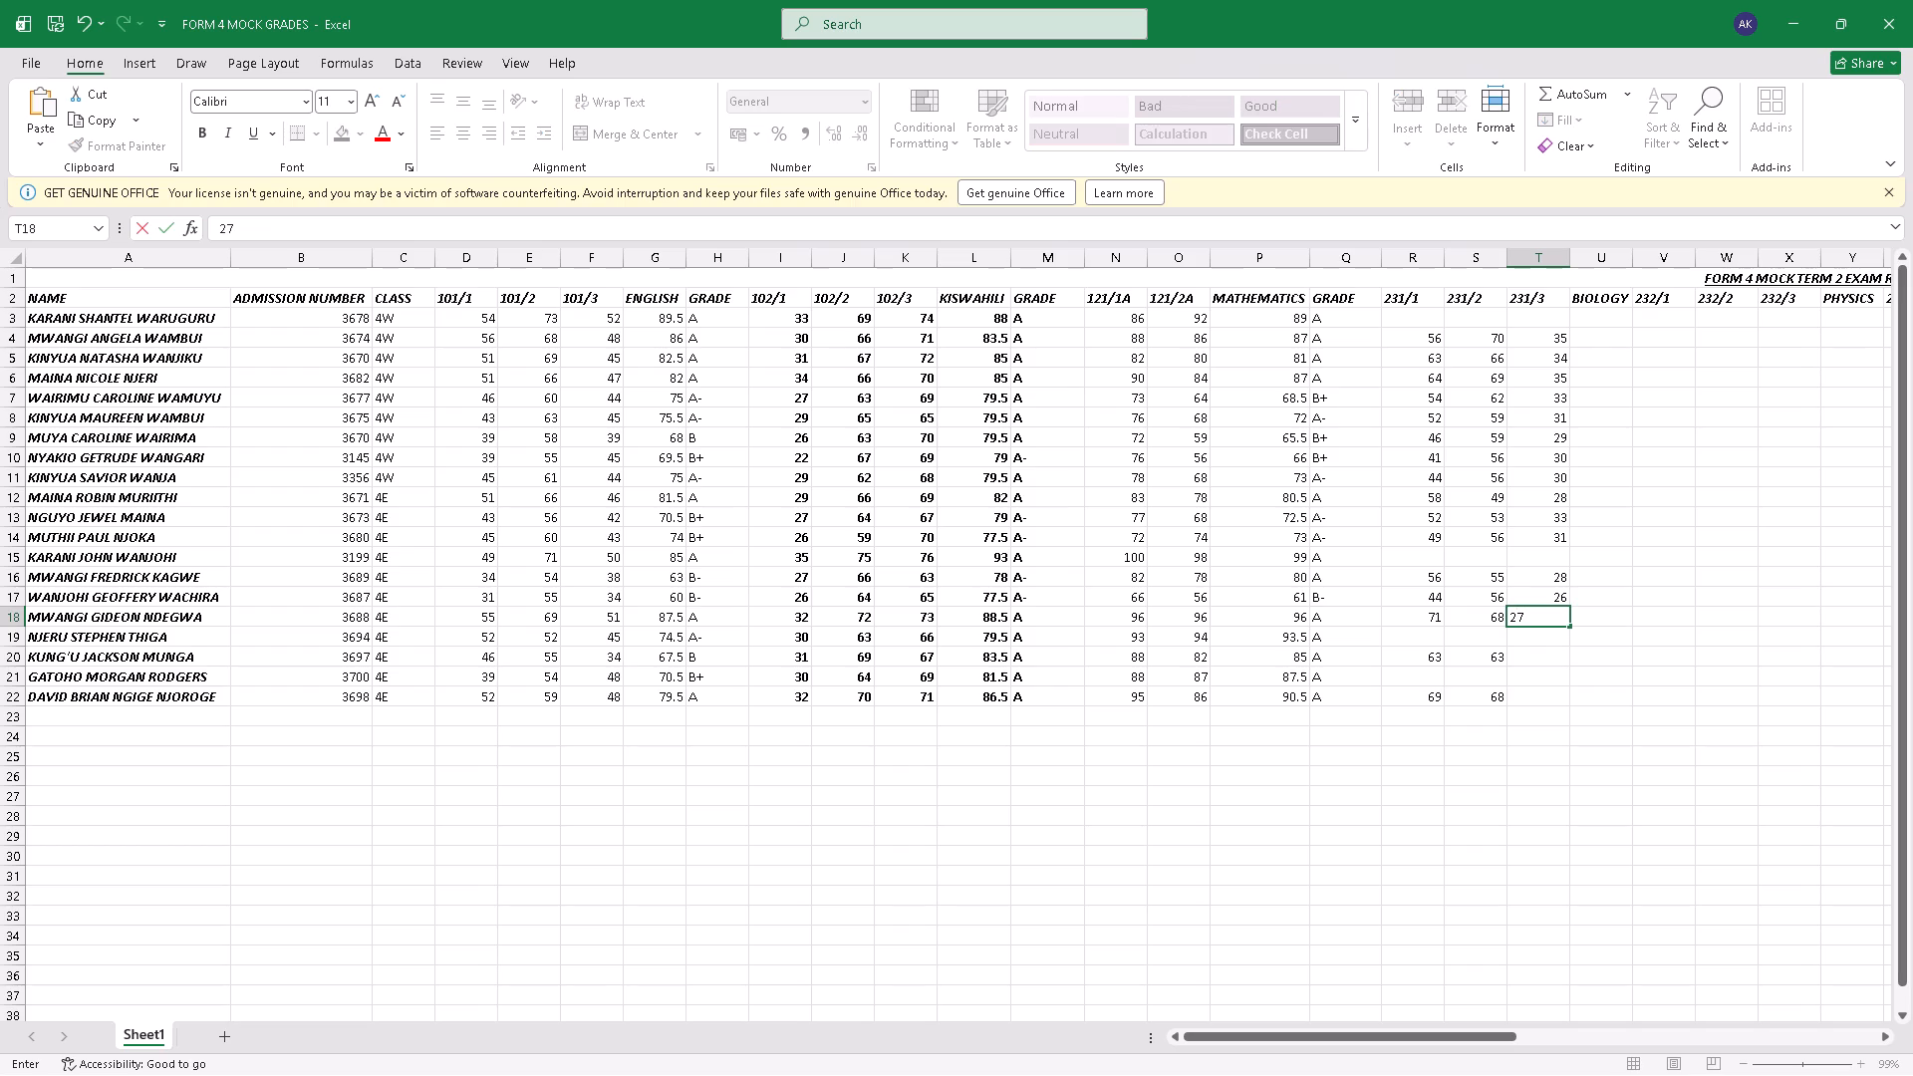
pyautogui.press('BackSpace')
pyautogui.press('BackSpace')
pyautogui.press('3')
pyautogui.press('7')
pyautogui.press('Down')
# Enter the 231/3 marks 36 in cell T20 and 37 in T22, leaving T19 and T21 blank.
pyautogui.press('Down')
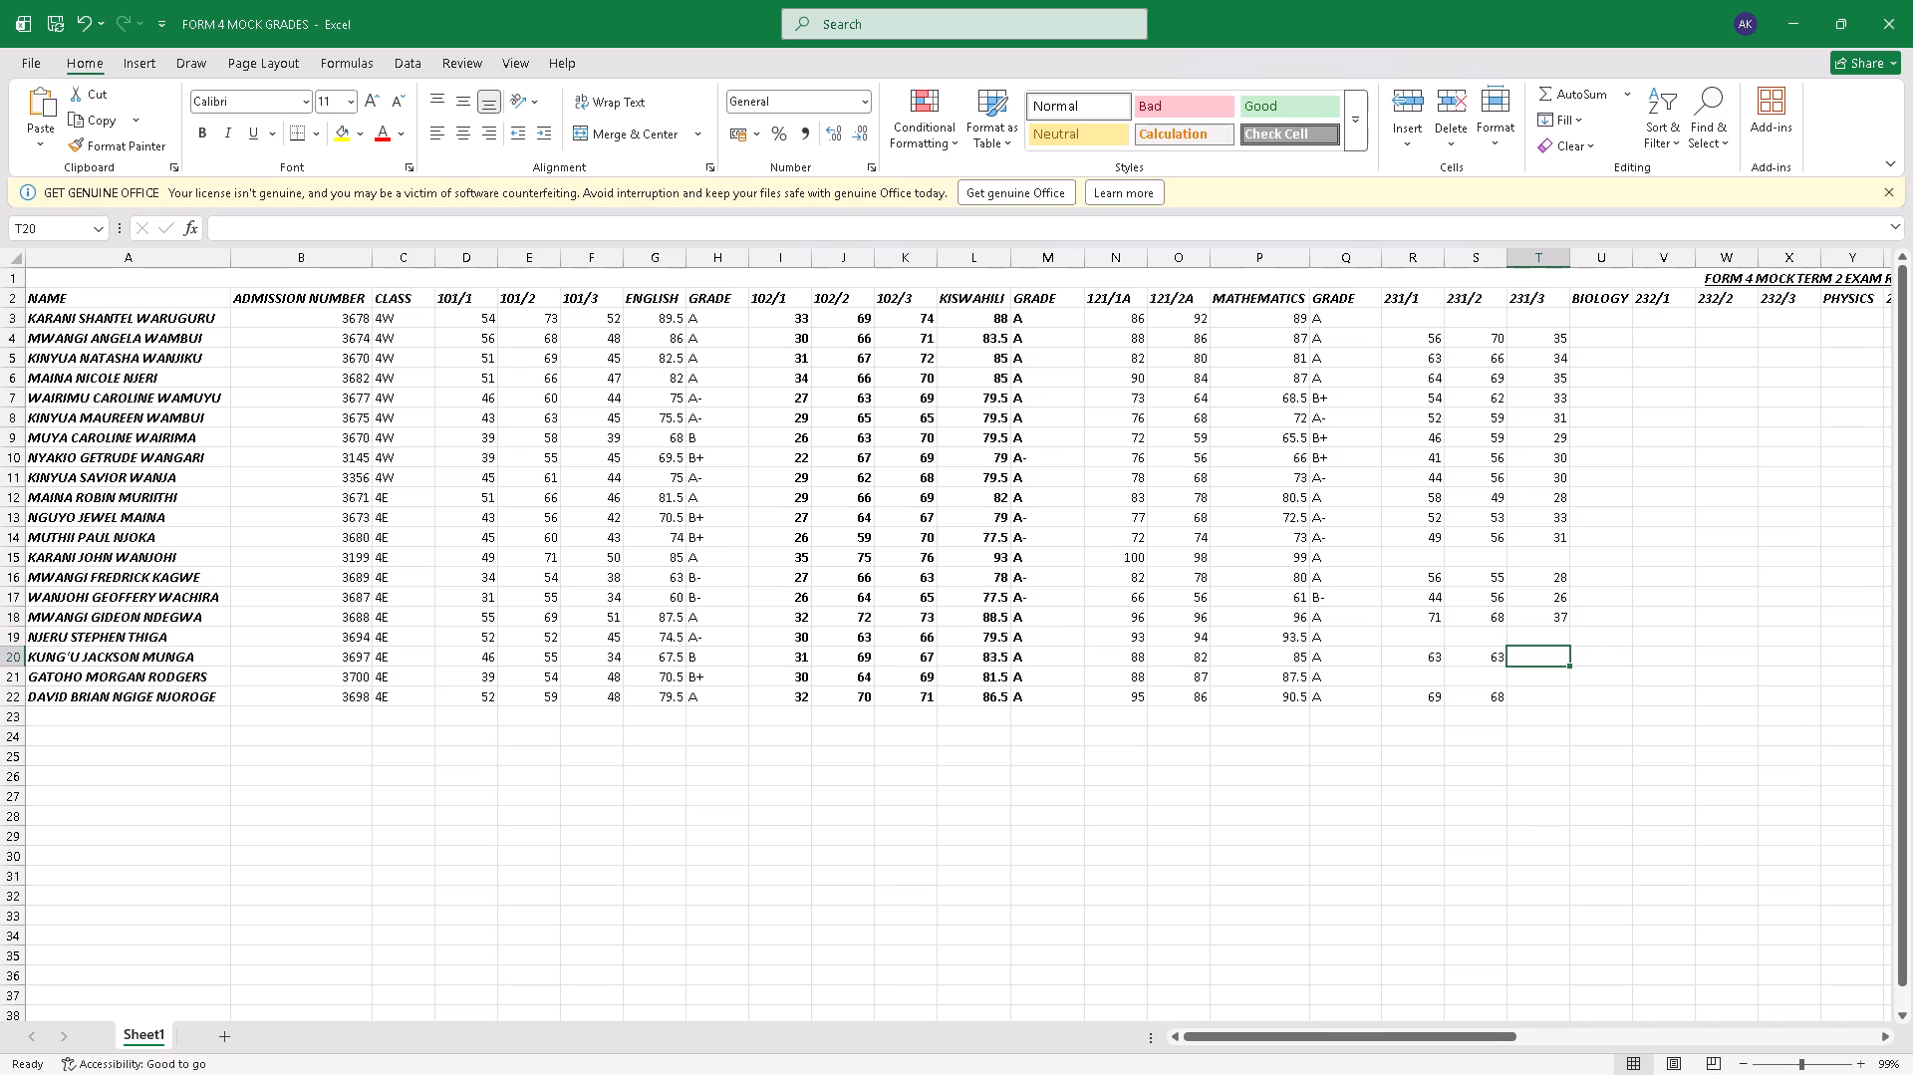
pyautogui.press('3')
pyautogui.press('6')
pyautogui.press('Down')
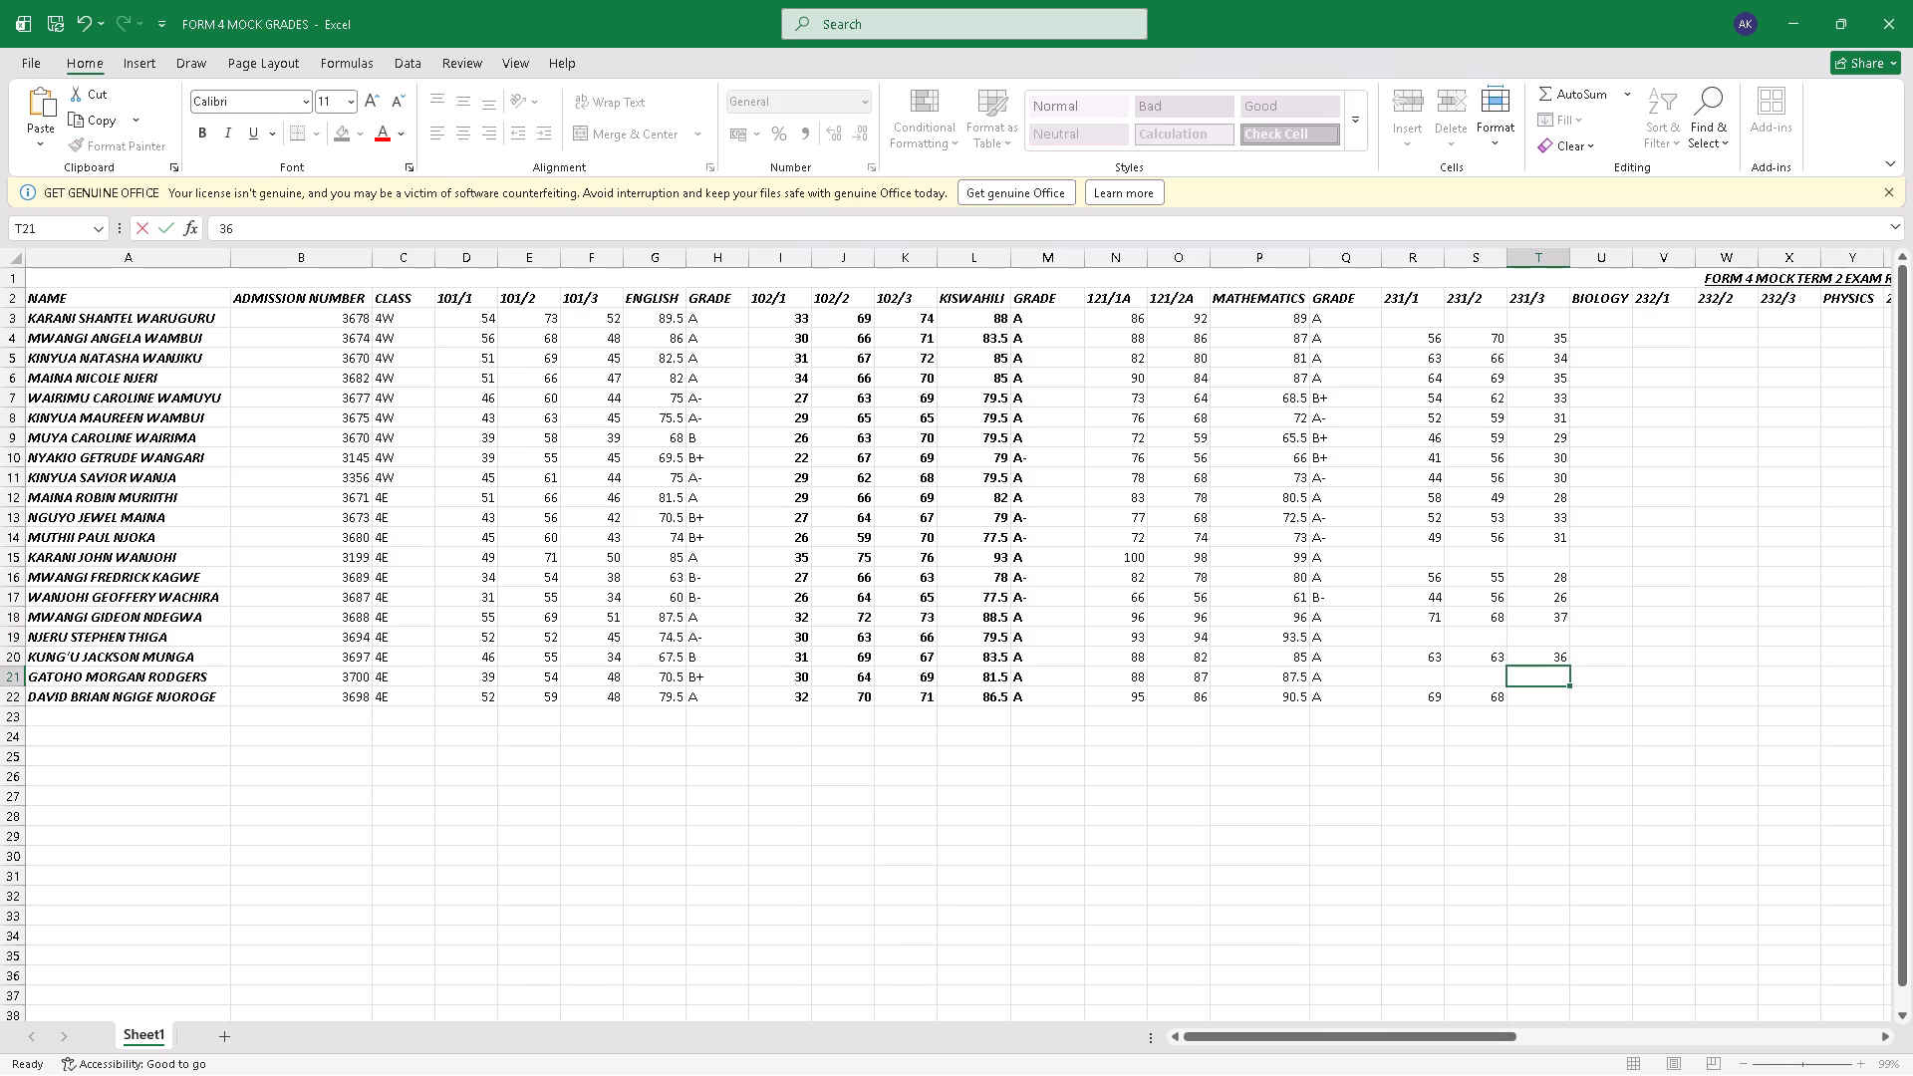
pyautogui.press('Down')
pyautogui.write('37')
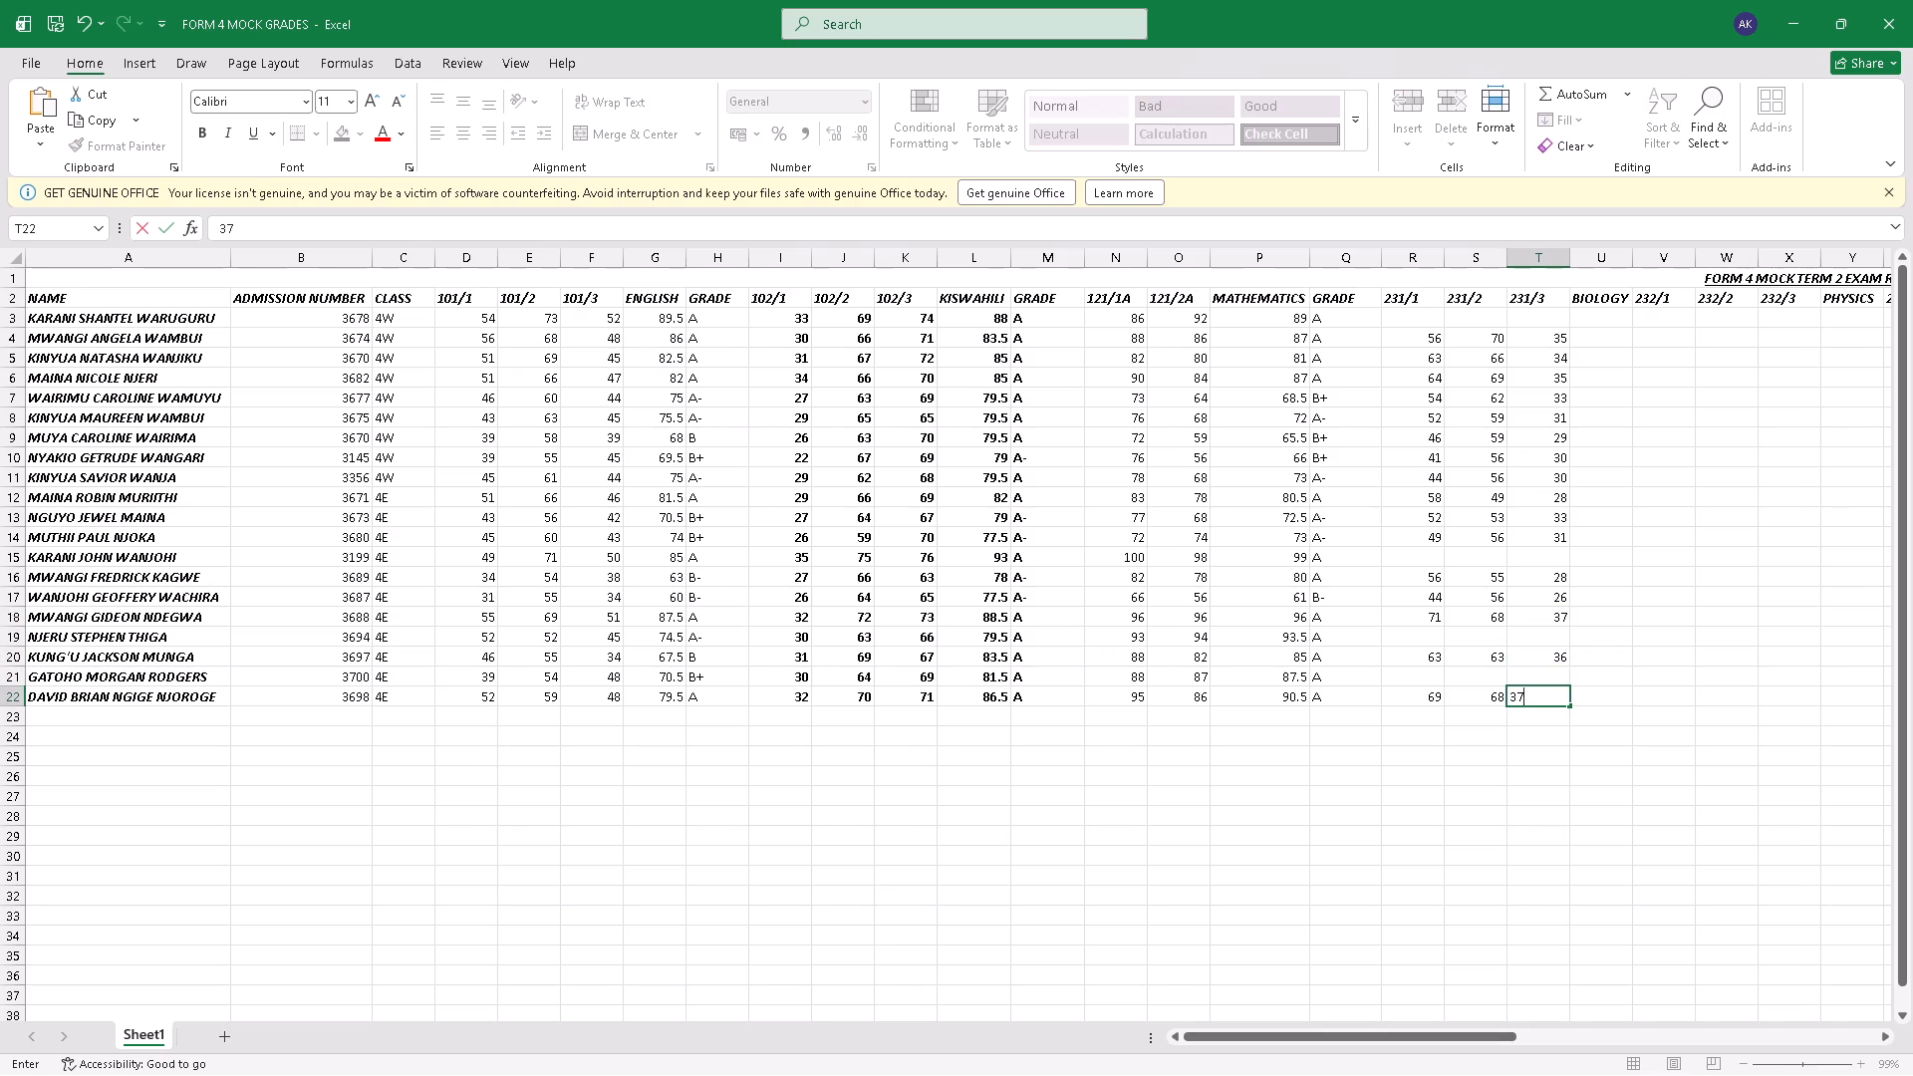
pyautogui.press('Right')
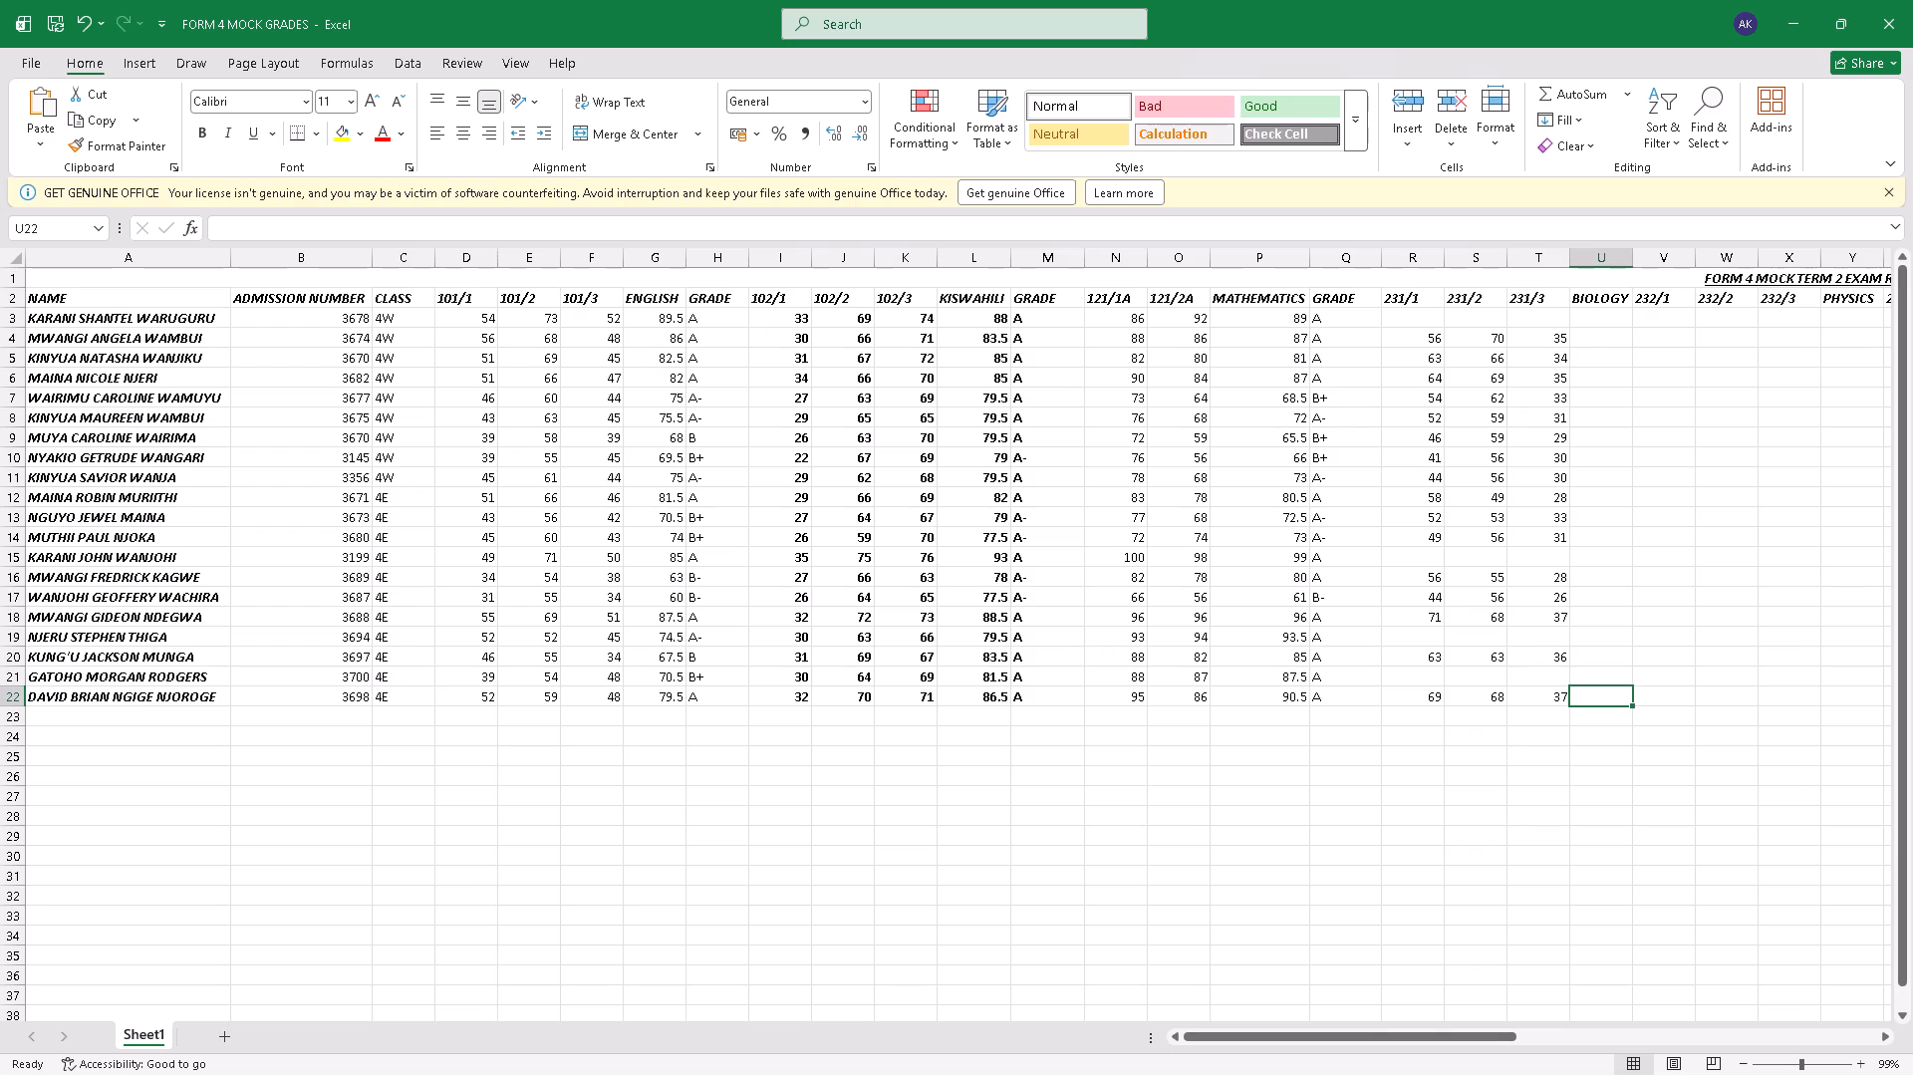
# Start a formula in cell U4 for the first Biology score.
pyautogui.press('Up')
pyautogui.press('Up')
pyautogui.press('Up')
pyautogui.press('Up')
pyautogui.press('Up')
pyautogui.press('Up')
pyautogui.press('Up')
pyautogui.press('Up')
pyautogui.press('Up')
pyautogui.press('Up')
pyautogui.press('Up')
pyautogui.press('Up')
pyautogui.press('Up')
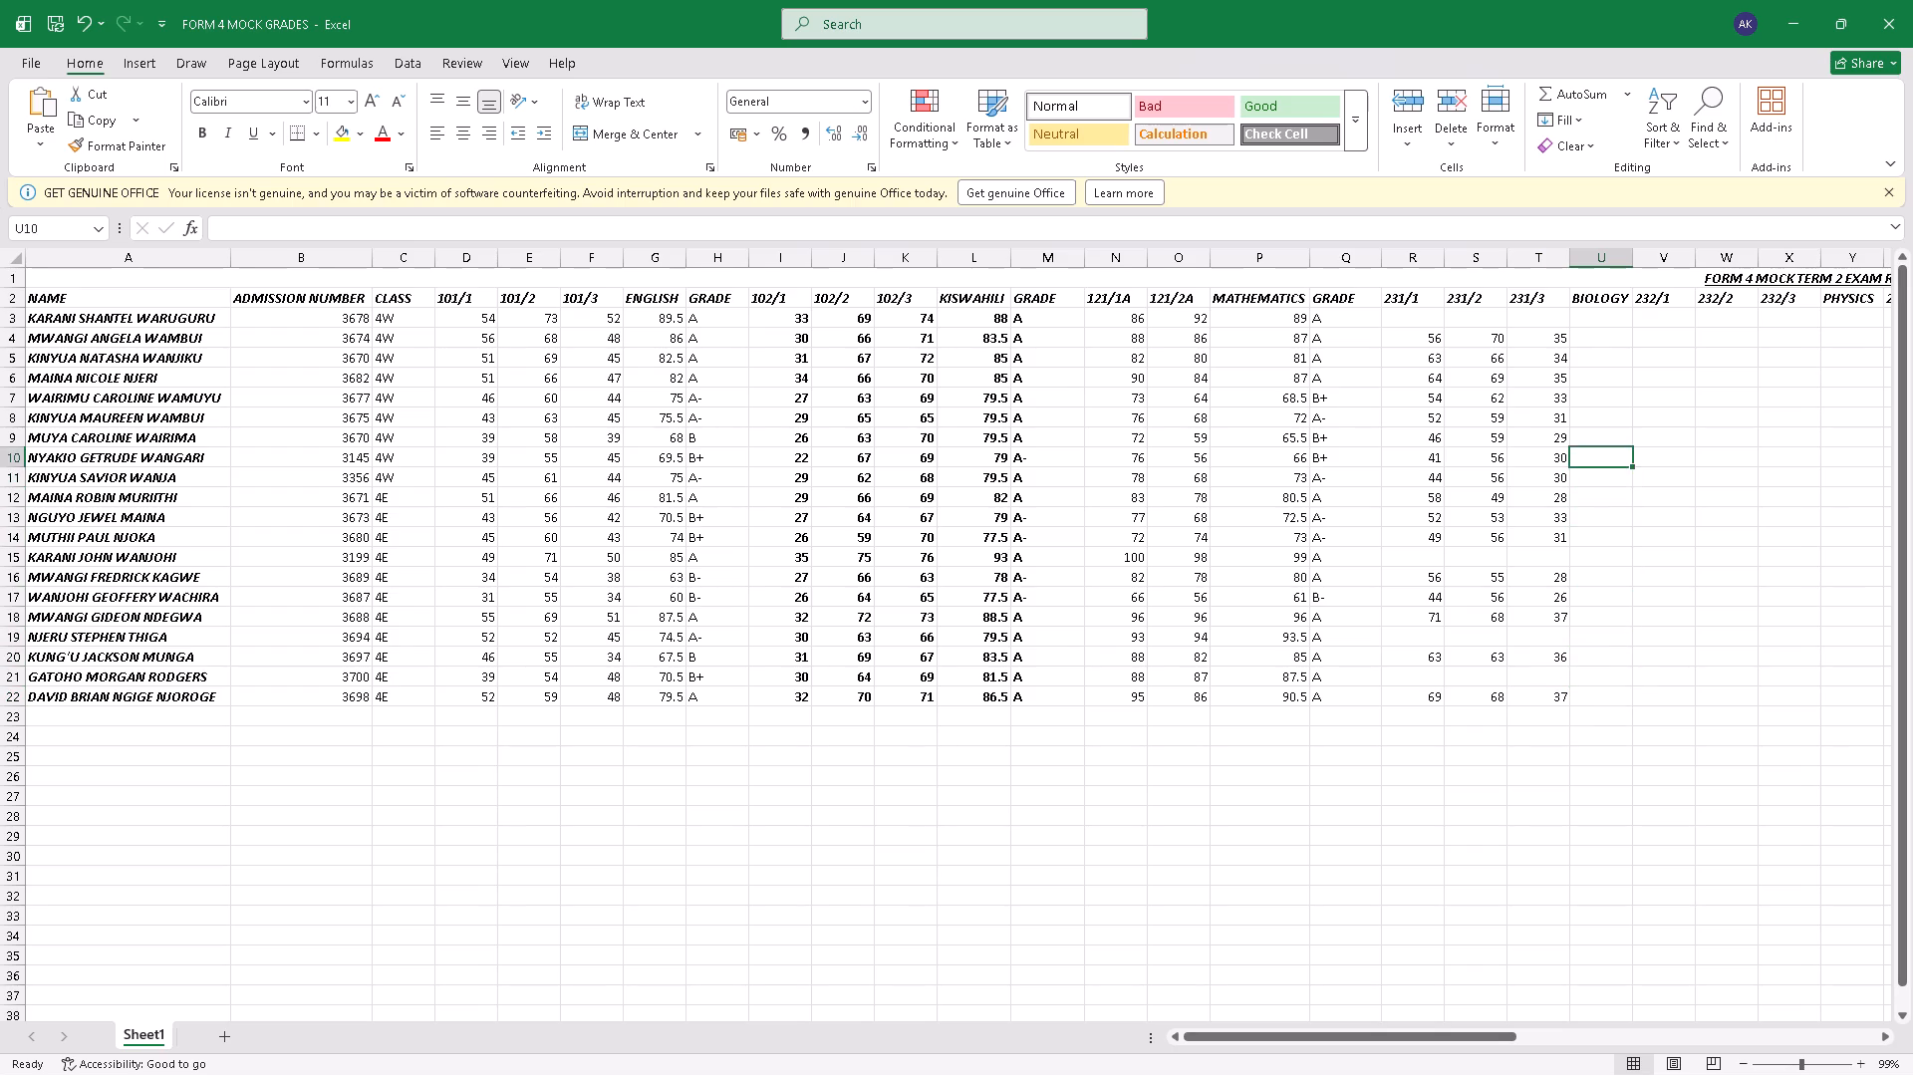
pyautogui.press('Up')
pyautogui.press('Up')
pyautogui.press('Up')
pyautogui.press('Up')
pyautogui.press('Up')
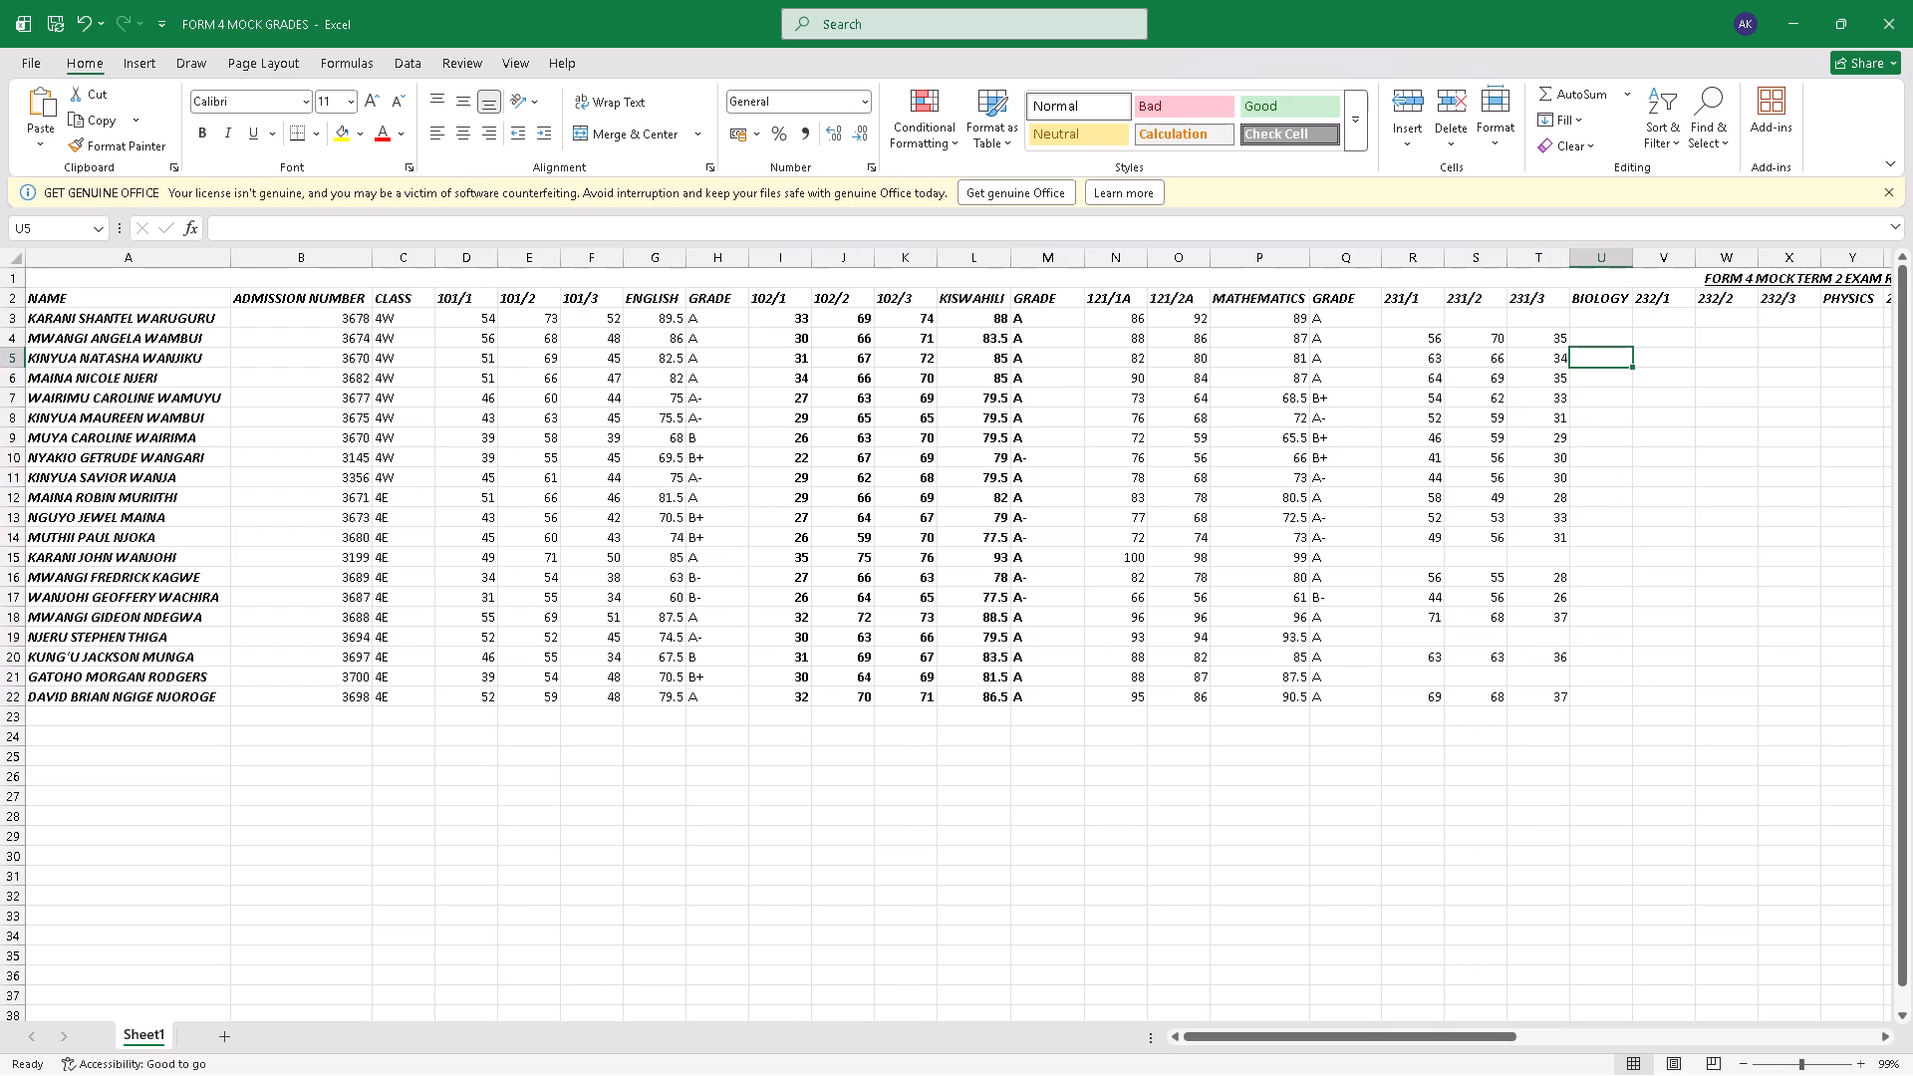
pyautogui.press('Up')
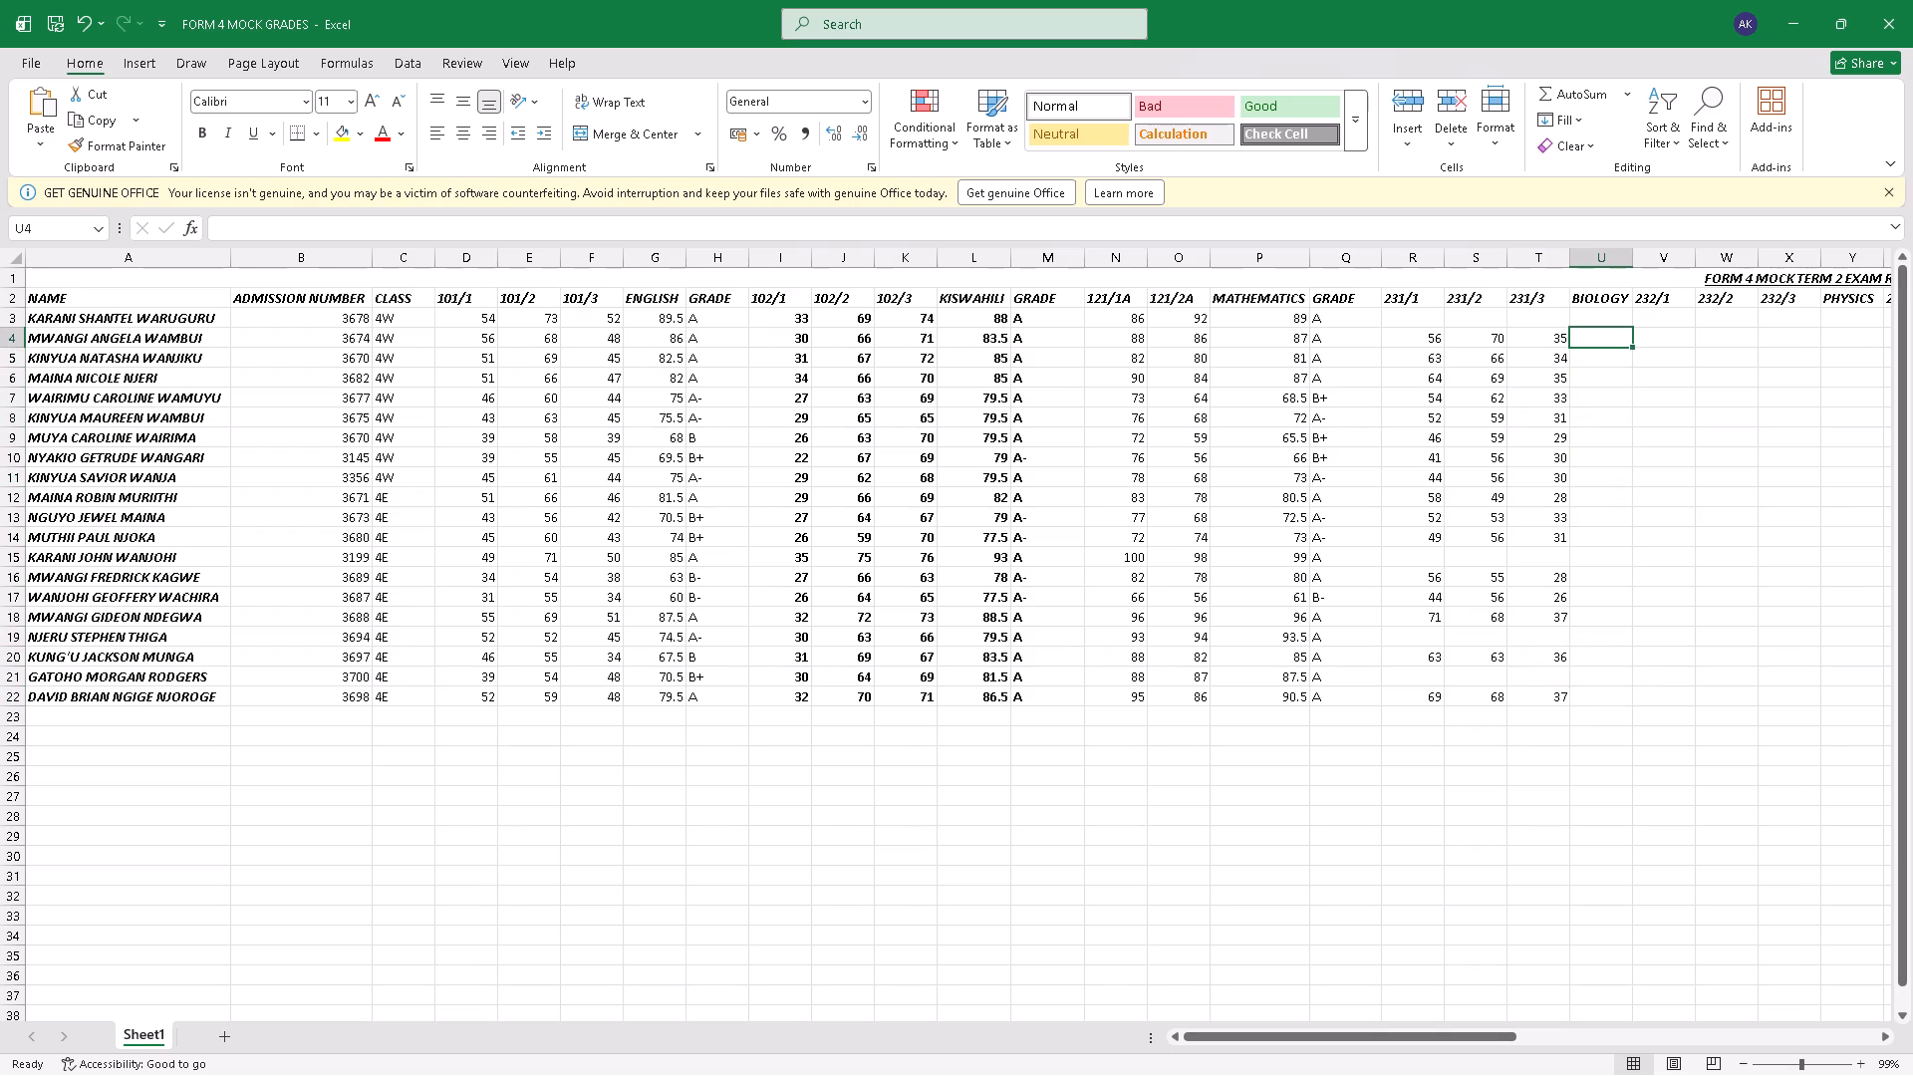
pyautogui.press('0')
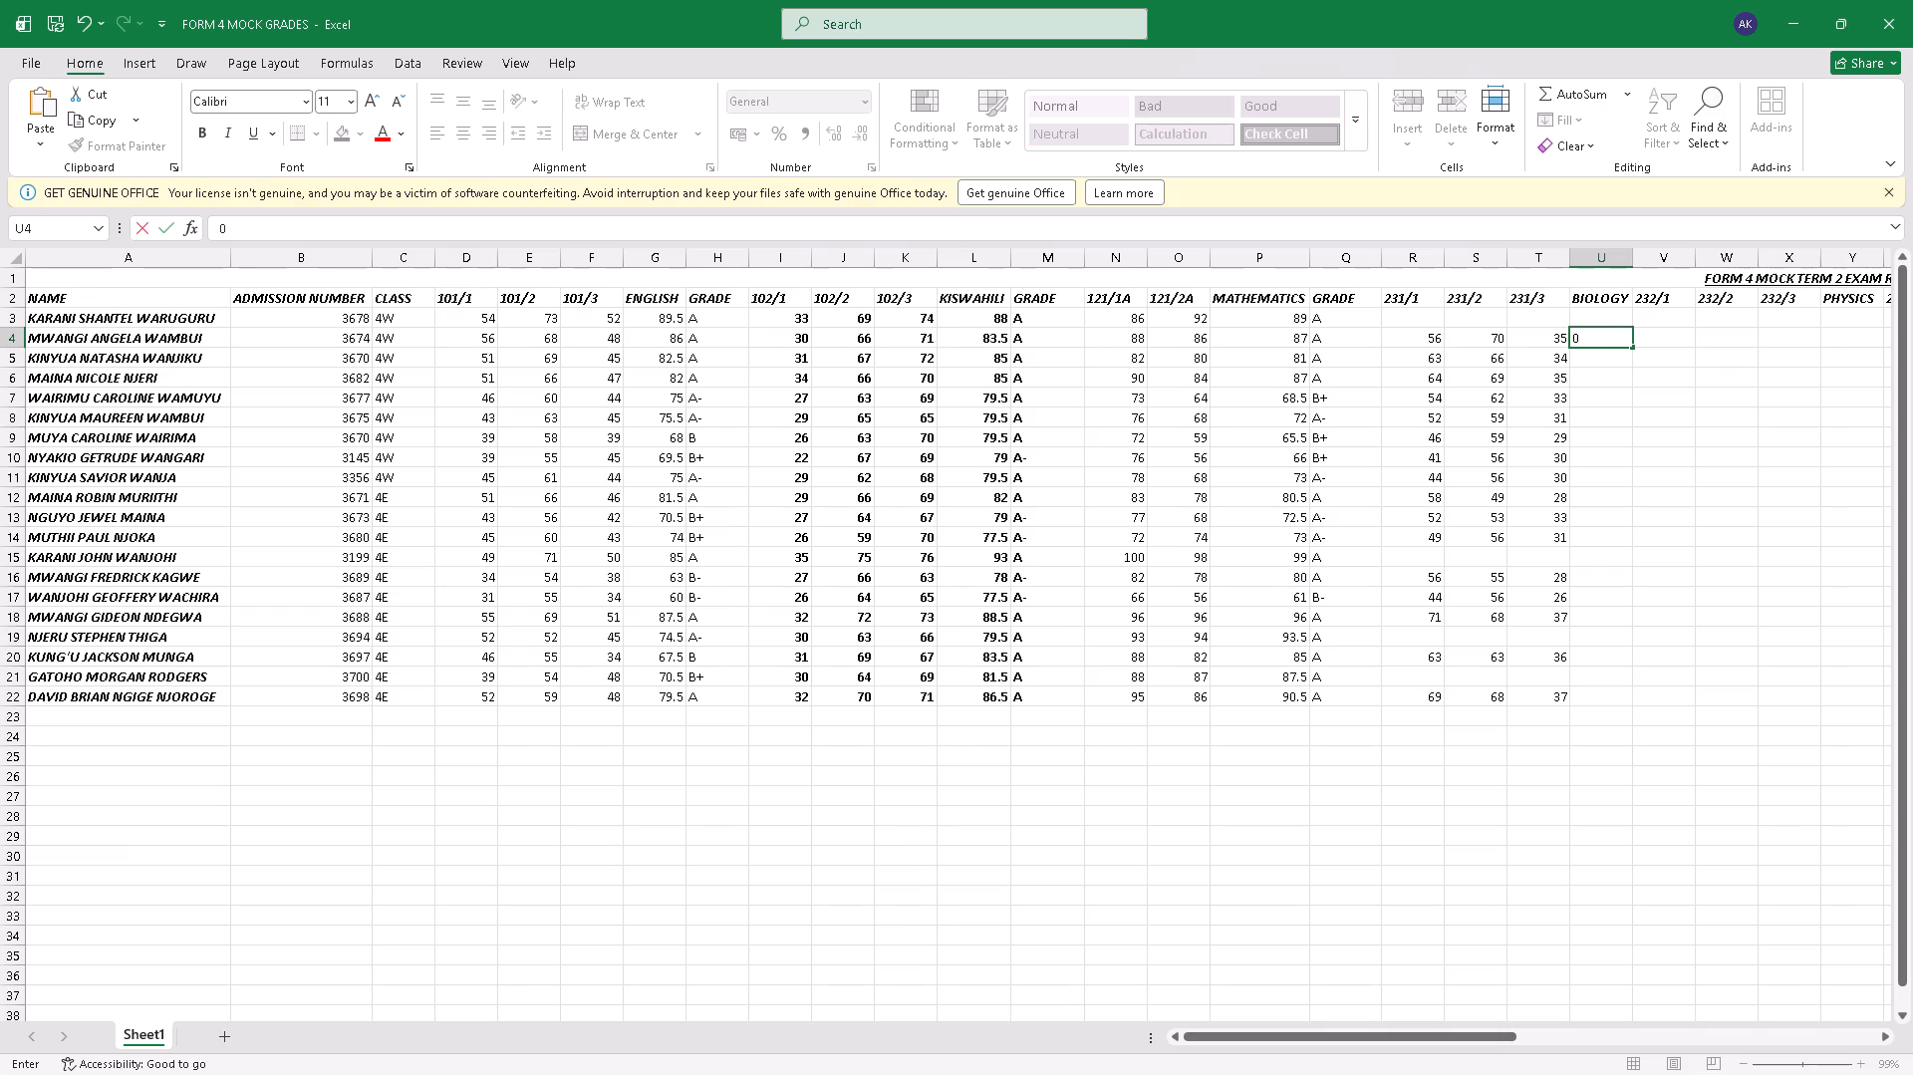
pyautogui.press('BackSpace')
pyautogui.press('=')
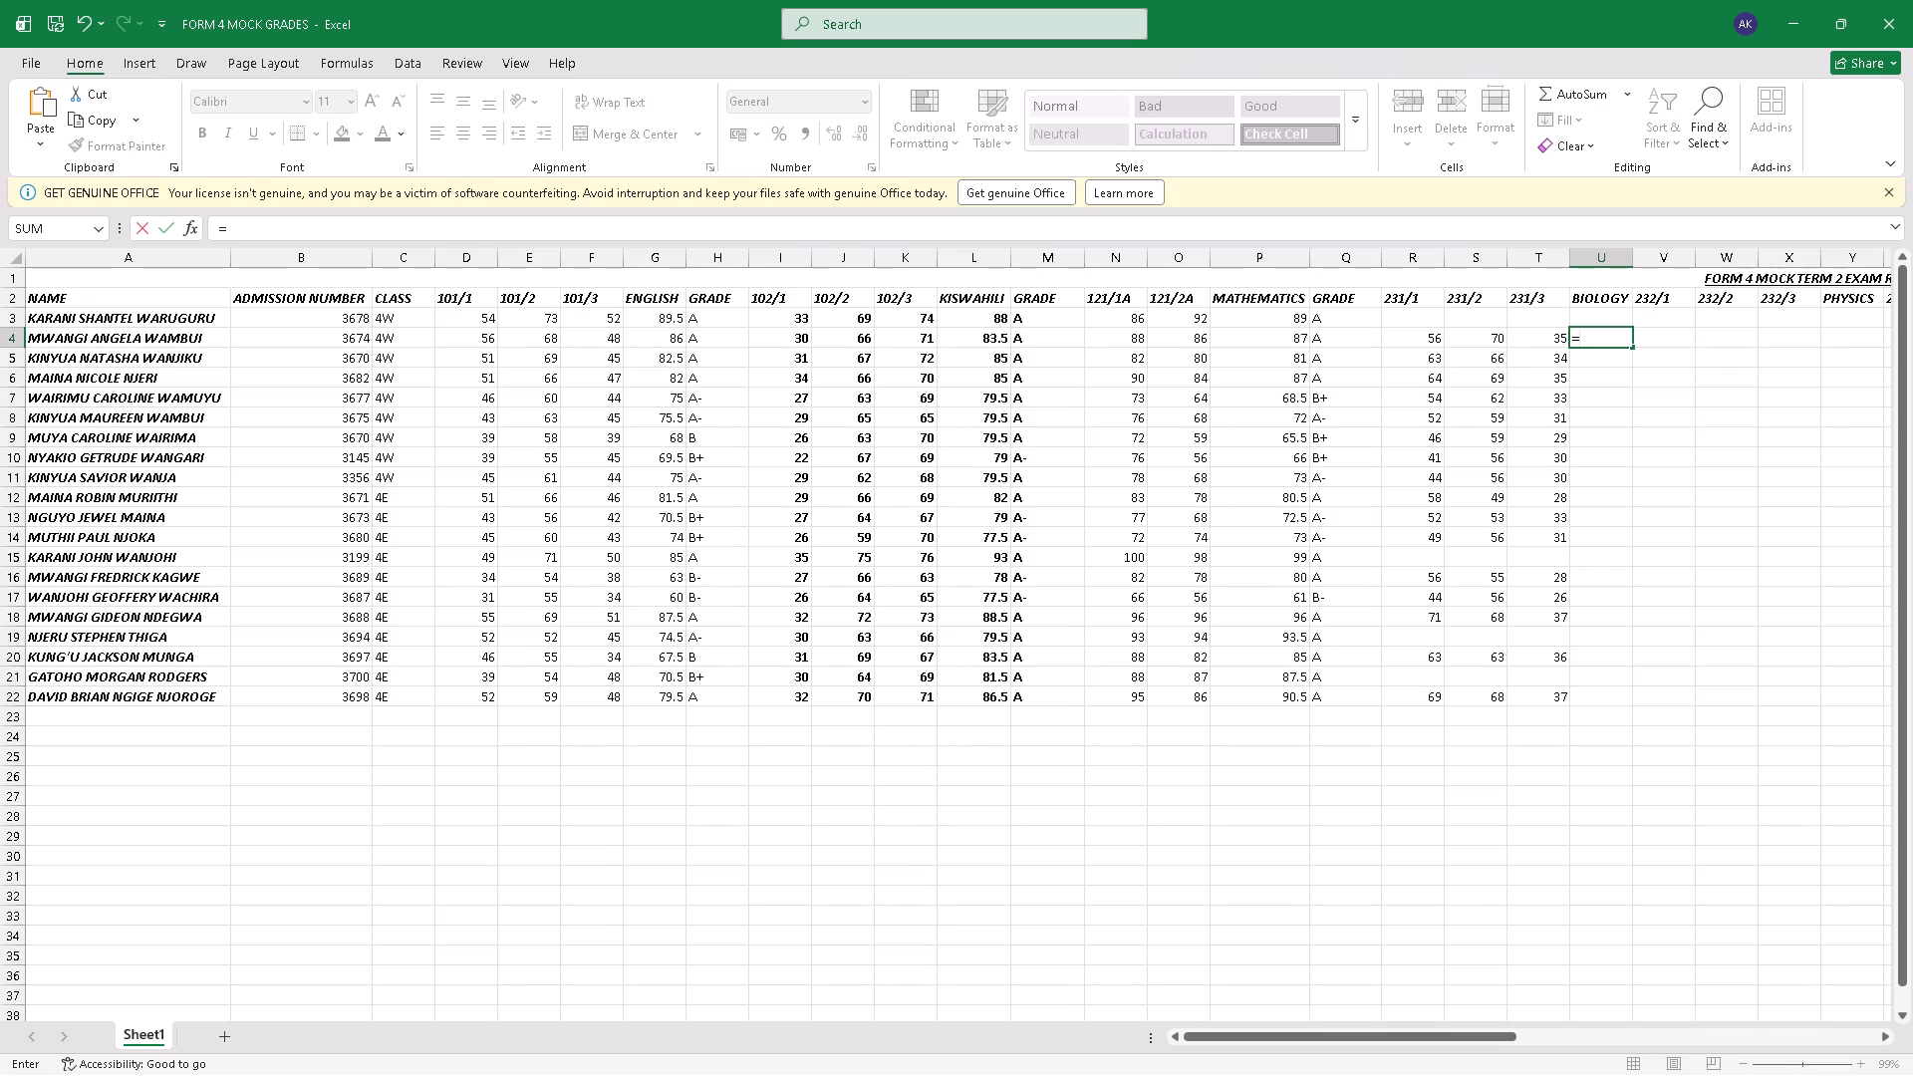